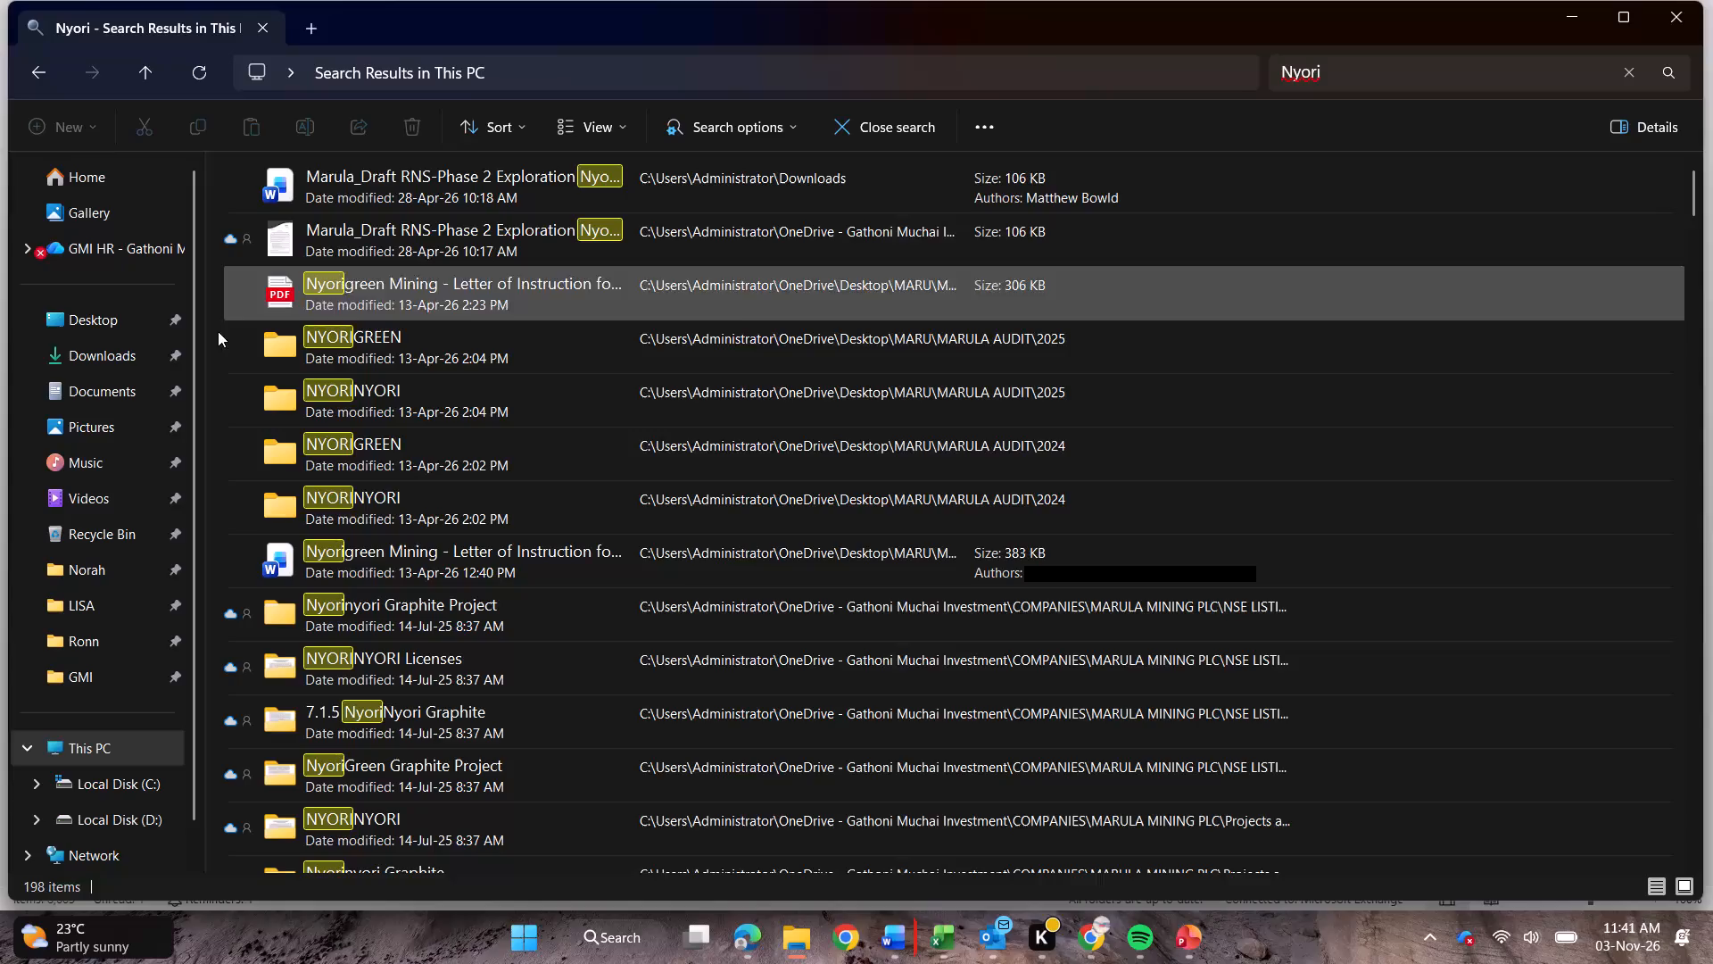
# Open the Downloads folder in place of the search results for Nyori.
pyautogui.click(132, 348)
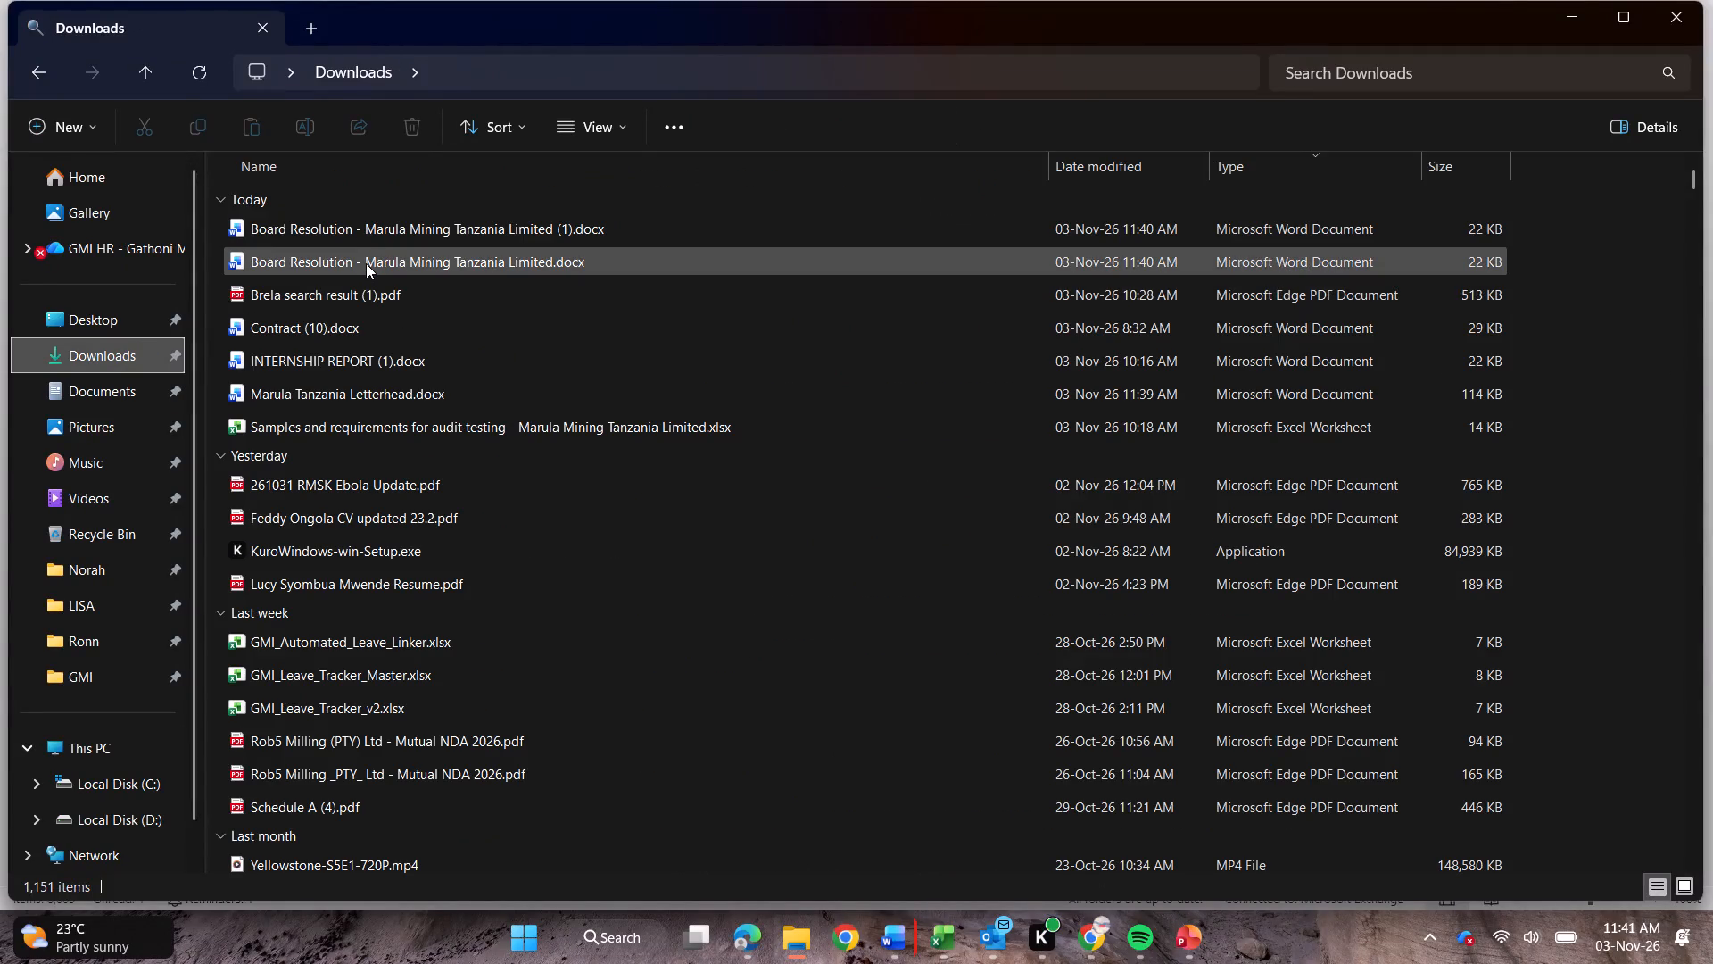
# Open the document Board Resolution - Marula Mining Tanzania Limited.docx from Downloads and enable it for editing.
pyautogui.doubleClick(377, 260)
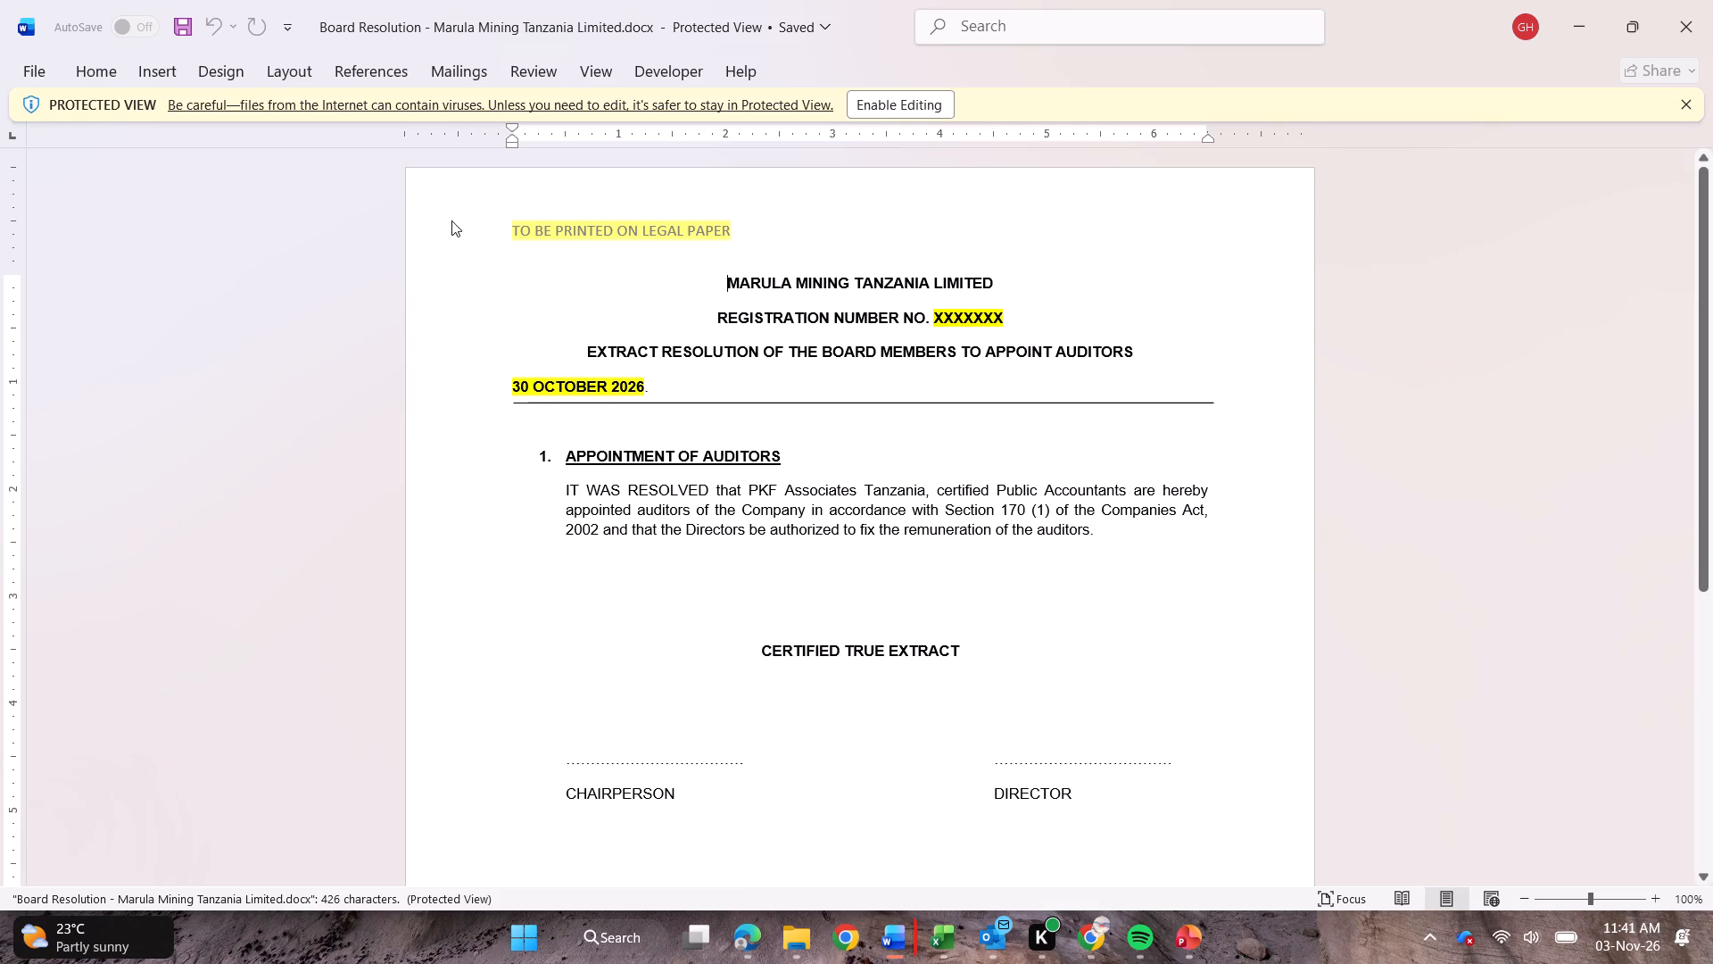
pyautogui.click(889, 115)
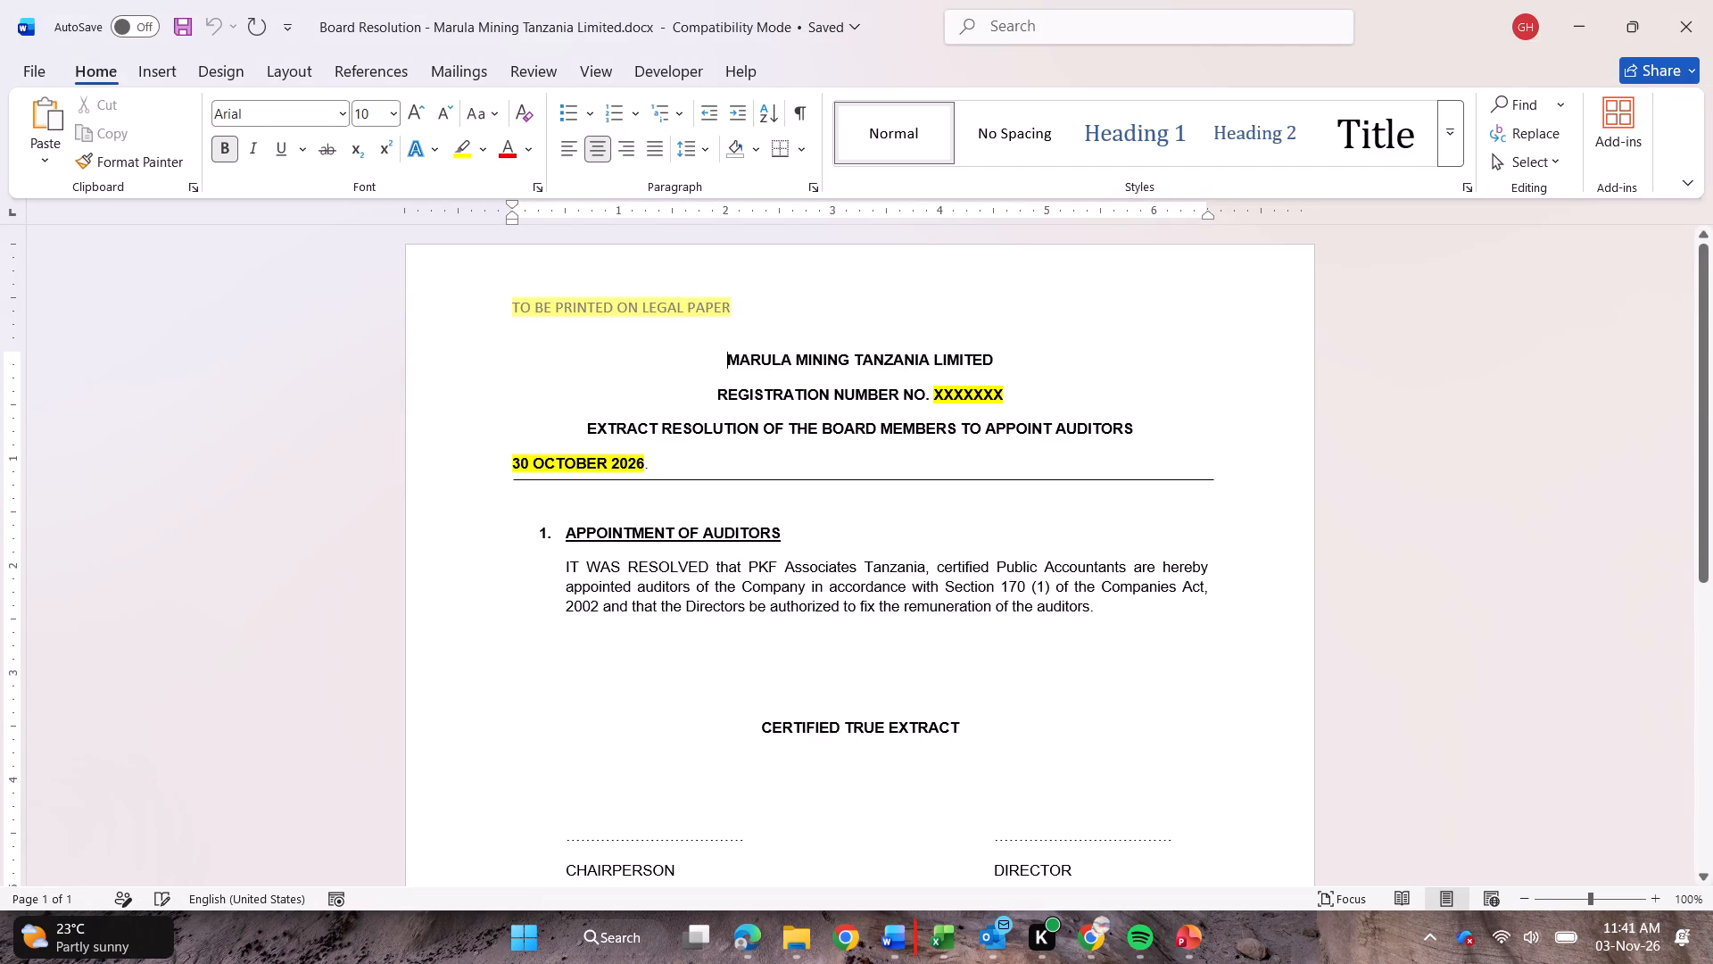
# Copy the resolution text from the MARULA MINING TANZANIA LIMITED heading through the CHAIRPERSON and DIRECTOR signature lines.
pyautogui.moveTo(725, 361); pyautogui.dragTo(1064, 706)
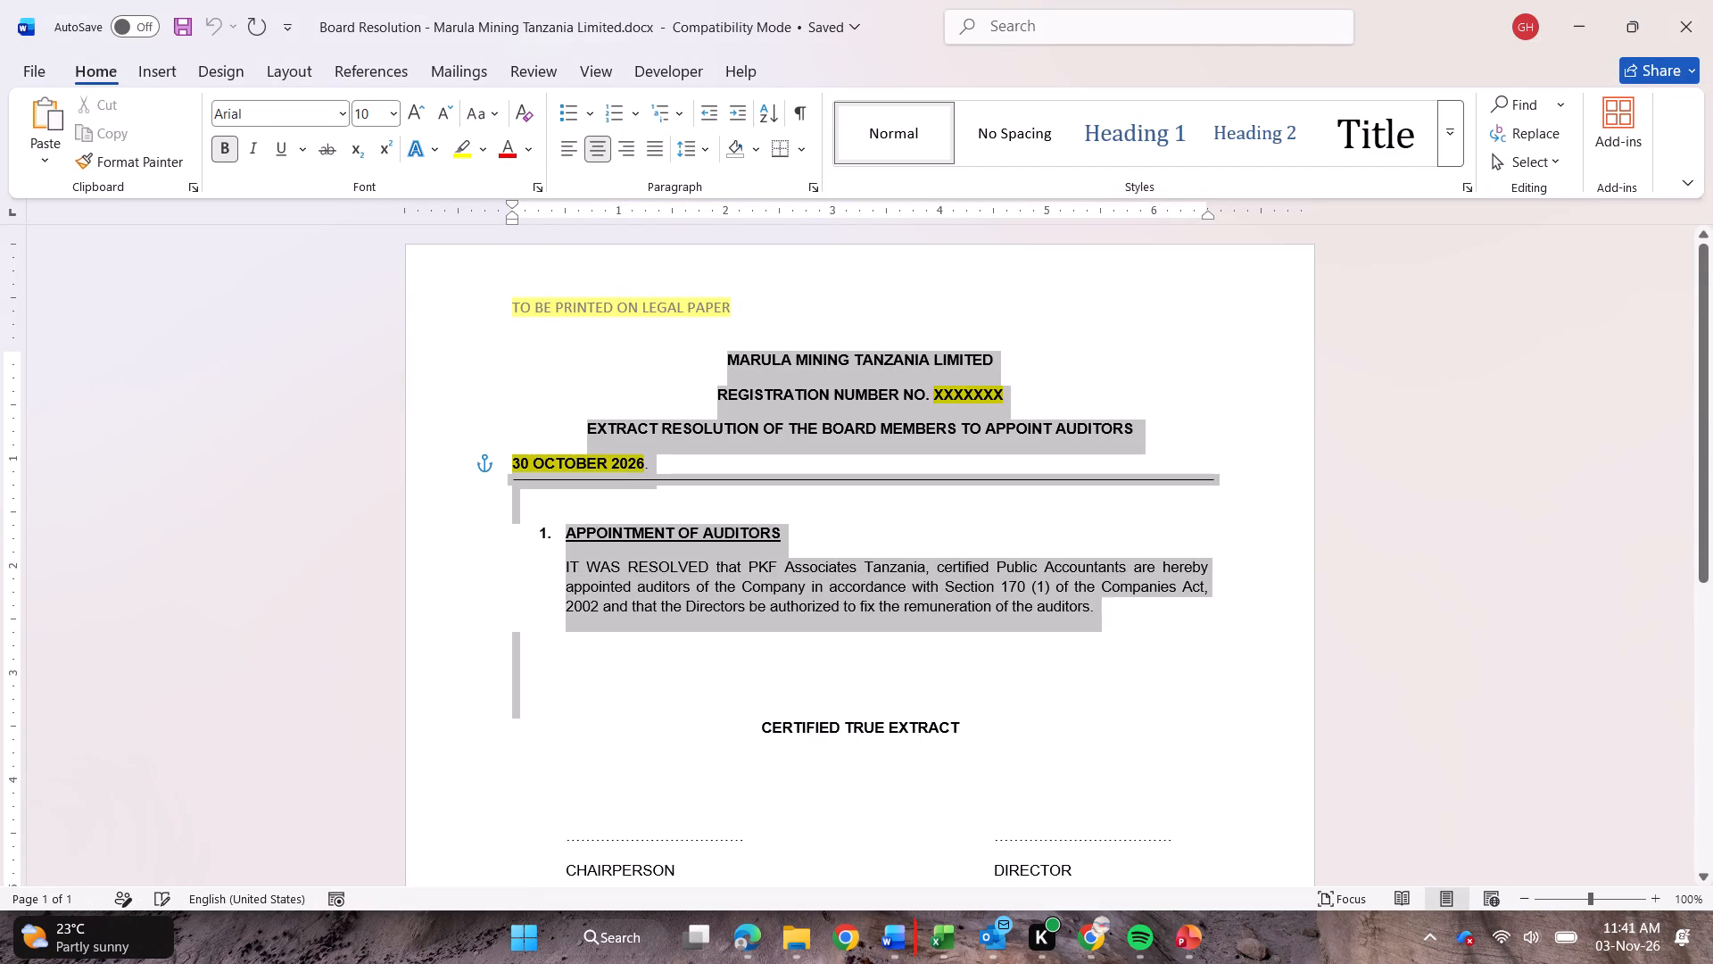
pyautogui.moveTo(1064, 706); pyautogui.dragTo(1071, 922)
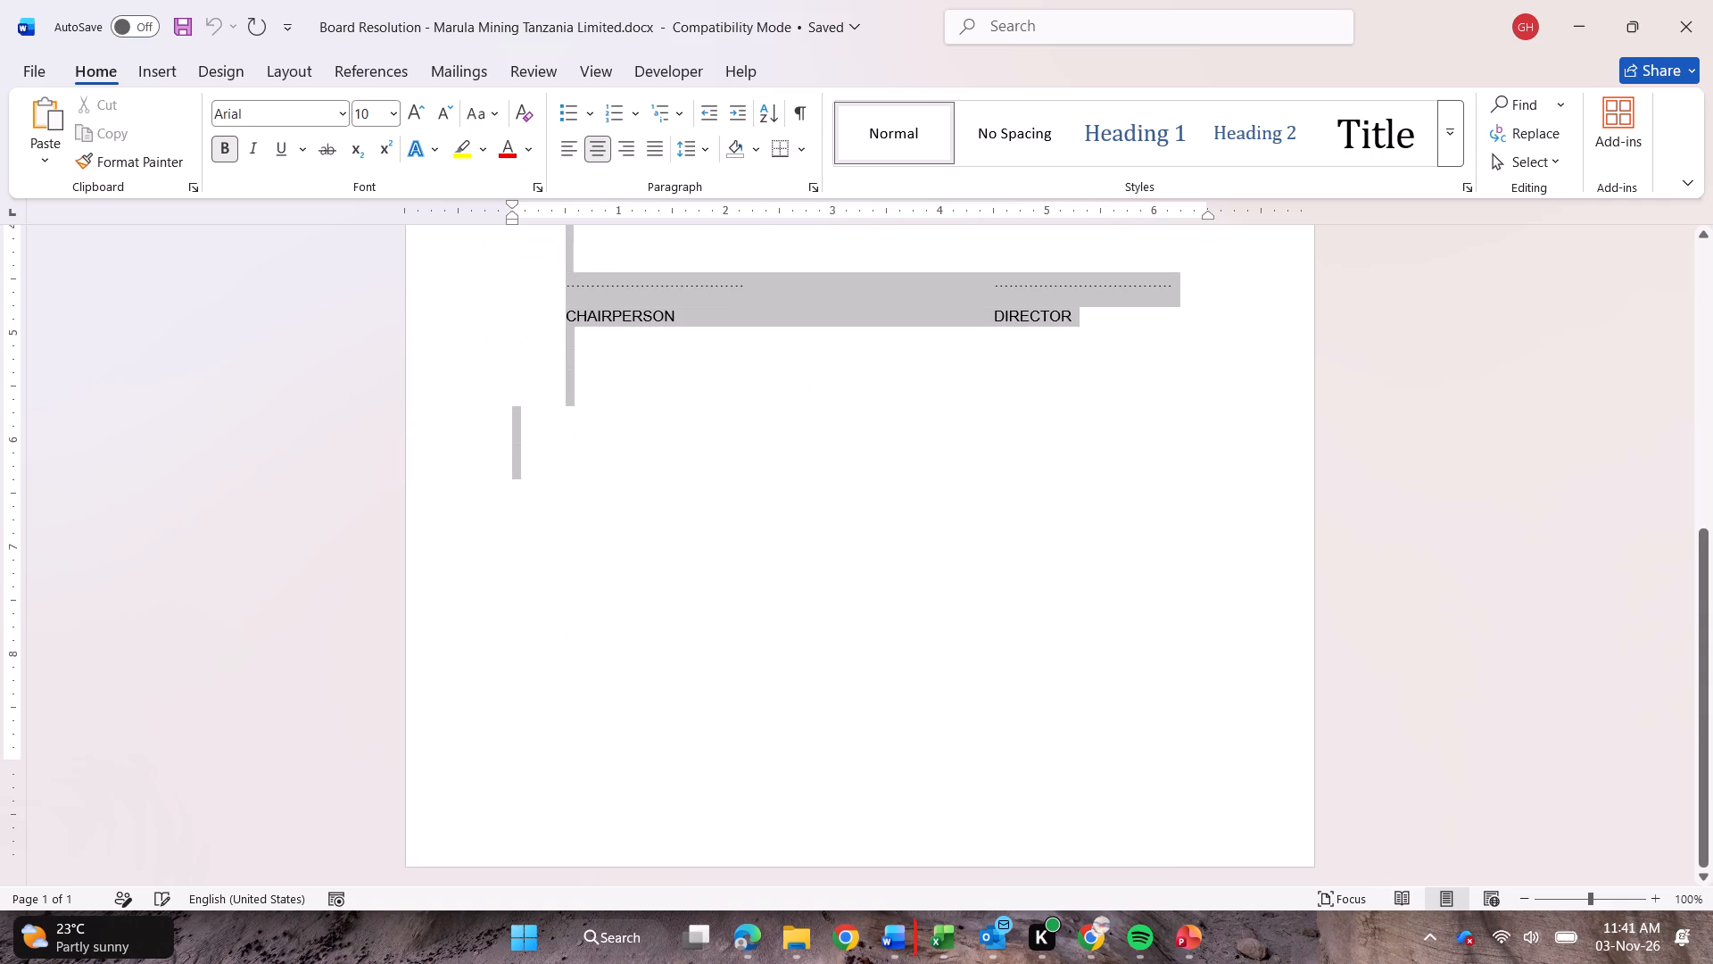
pyautogui.moveTo(1071, 922); pyautogui.dragTo(1097, 366)
pyautogui.moveTo(1097, 366); pyautogui.dragTo(1097, 365)
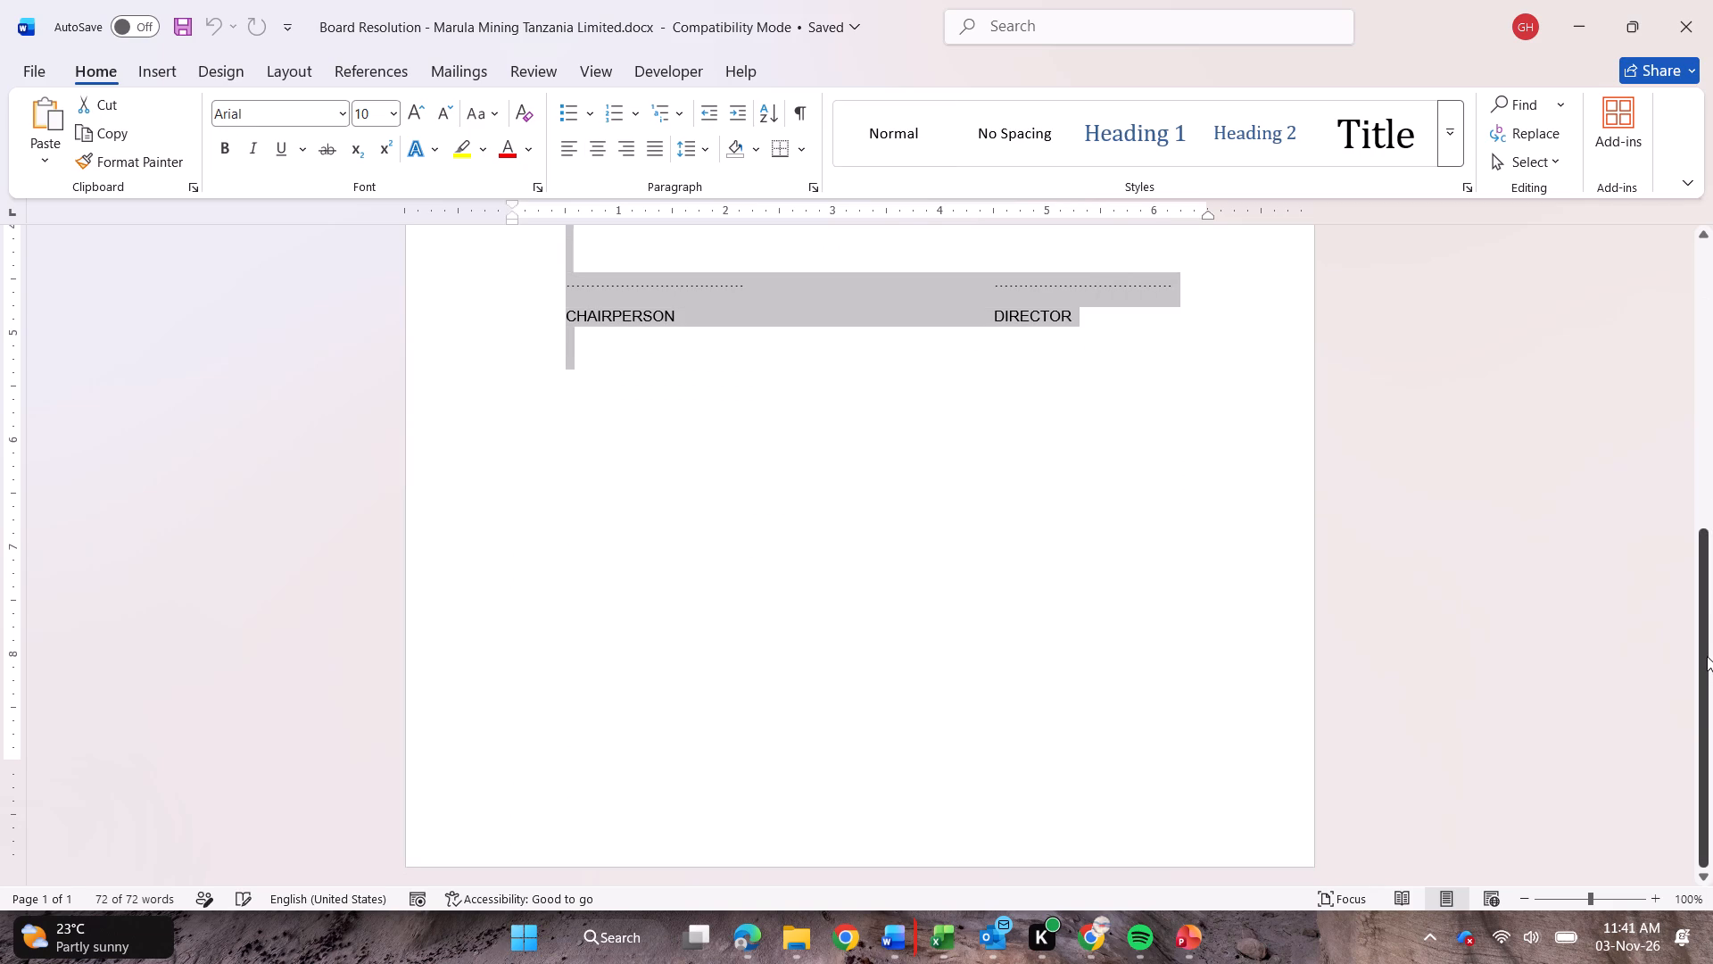
pyautogui.moveTo(1701, 656); pyautogui.dragTo(1707, 507)
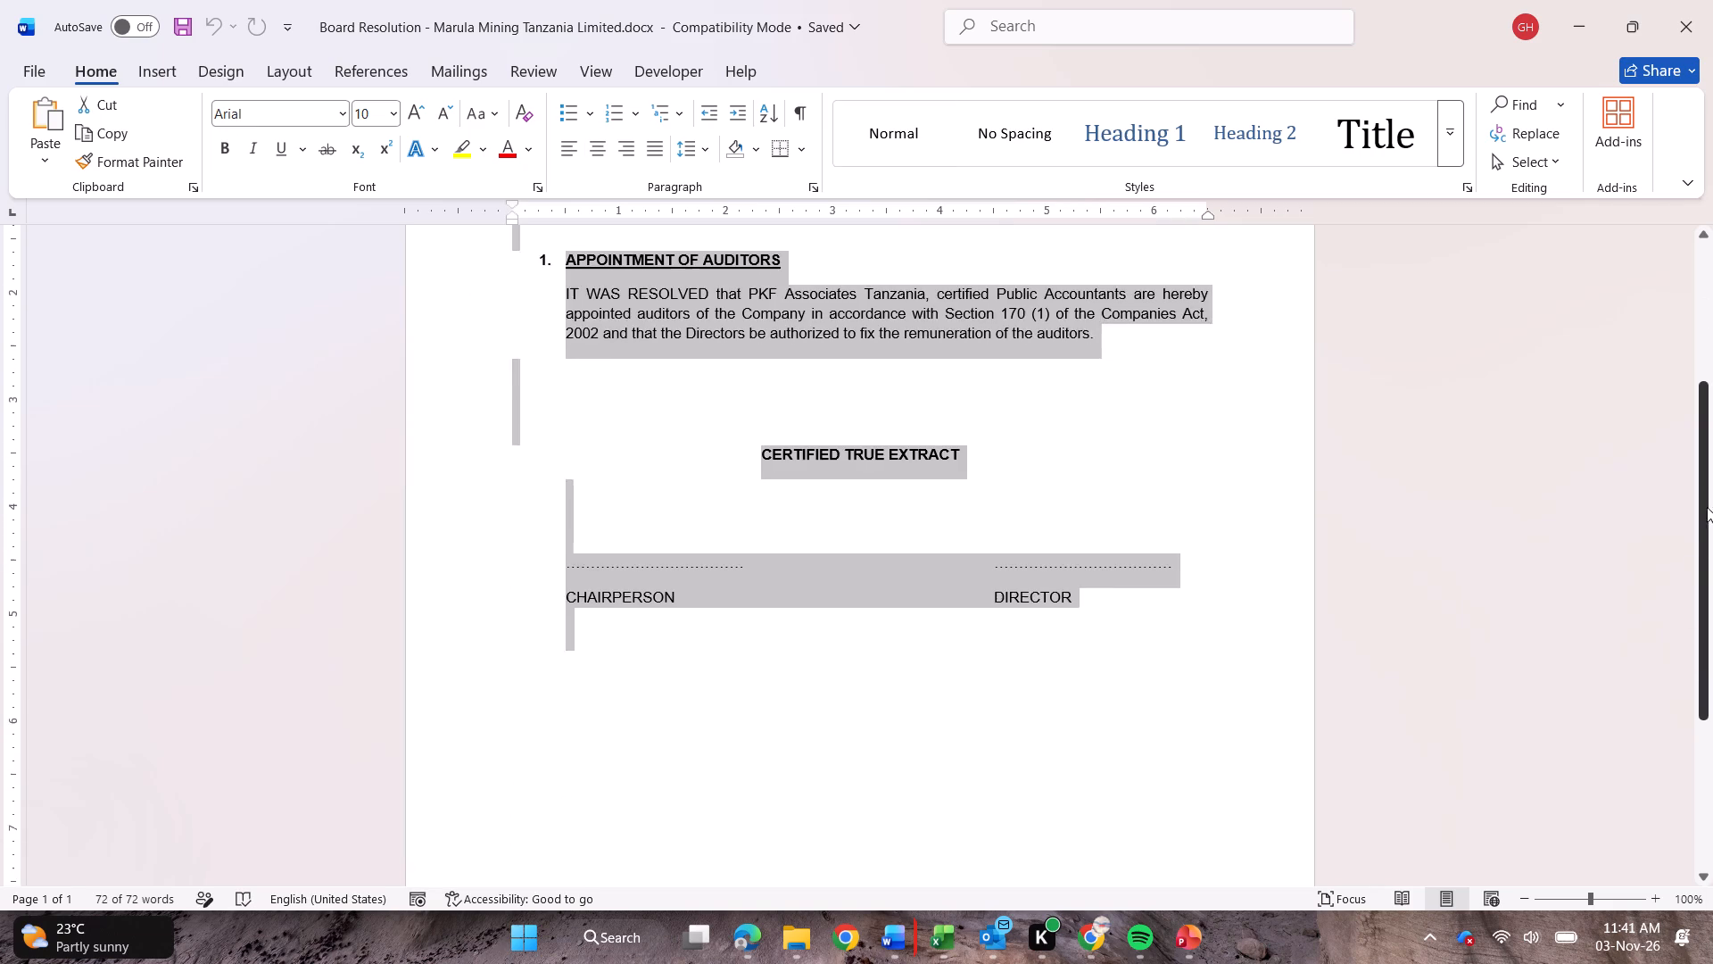
pyautogui.moveTo(1707, 507); pyautogui.dragTo(1711, 442)
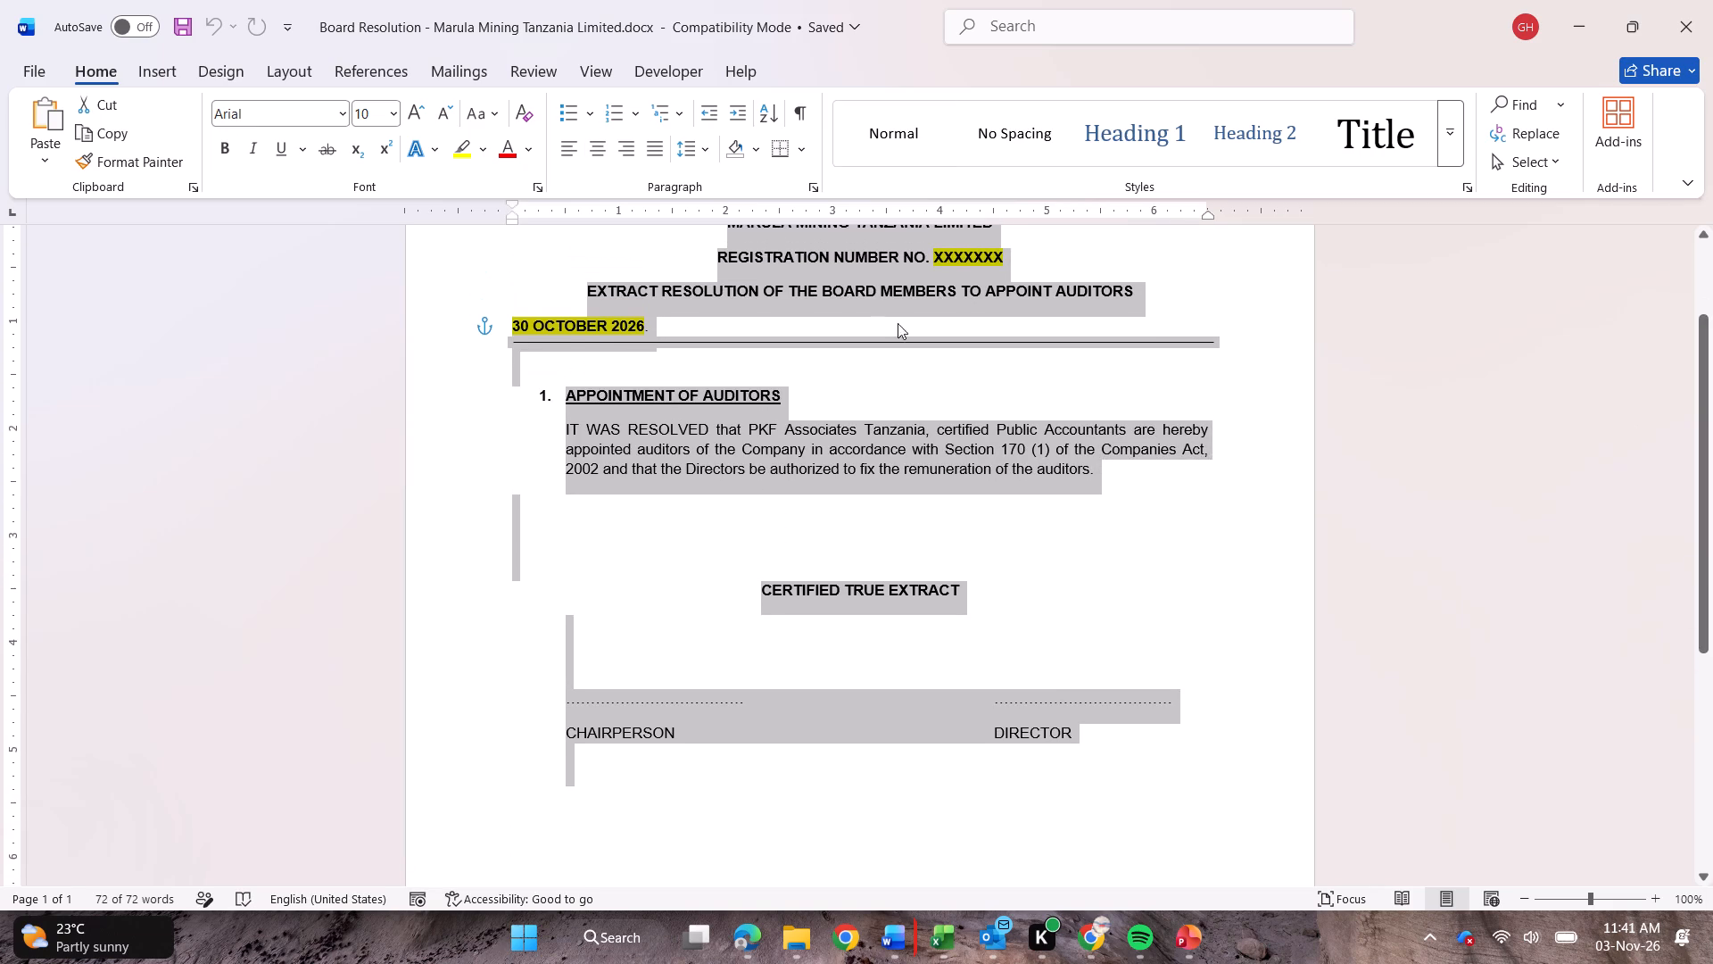
pyautogui.rightClick(867, 270)
pyautogui.click(926, 360)
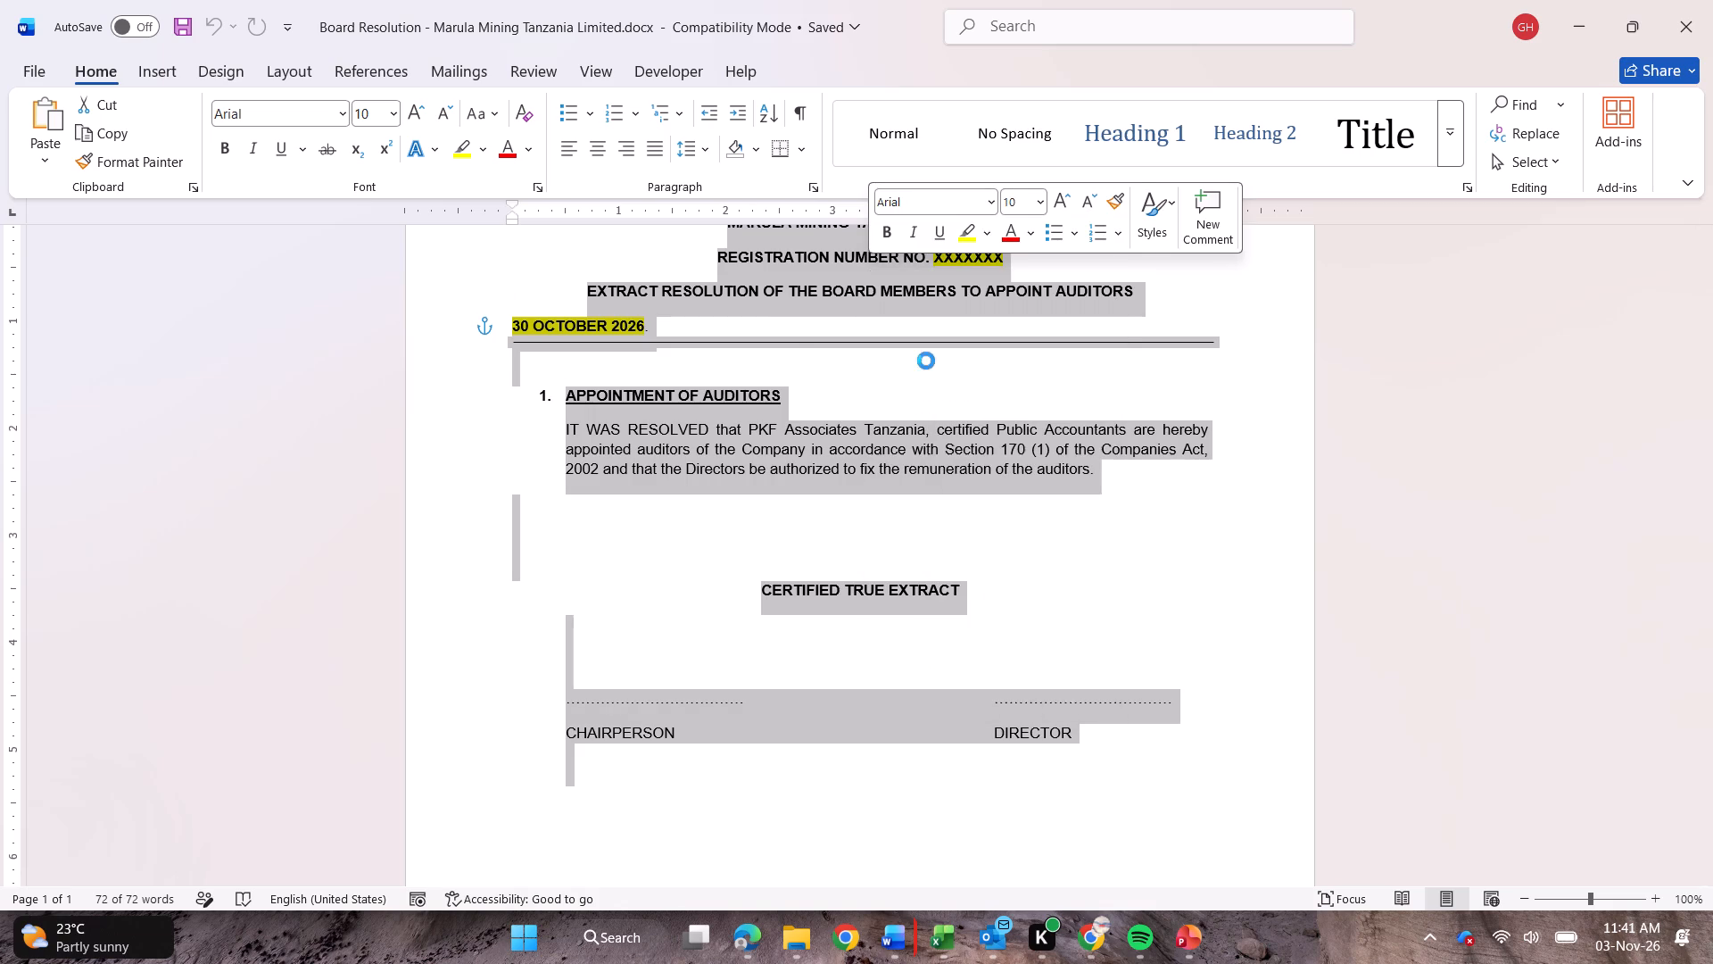
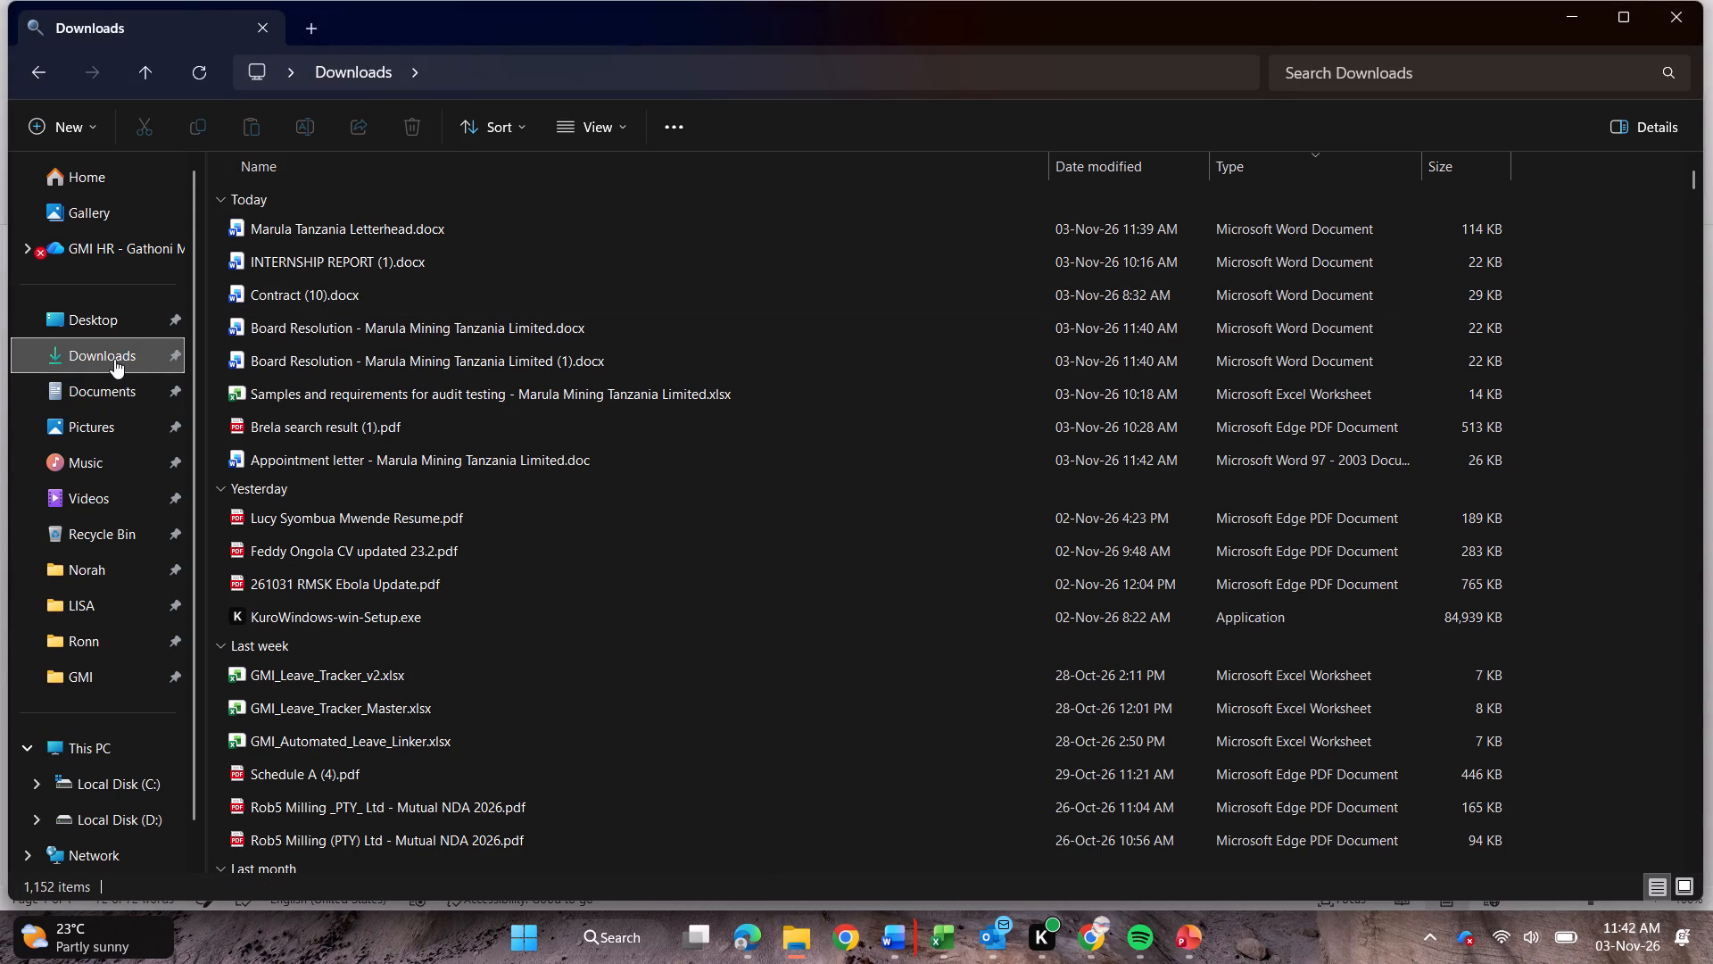
# Open the document "Appointment letter - Marula Mining Tanzania Limited.doc" from the Downloads folder in Word.
pyautogui.click(114, 359)
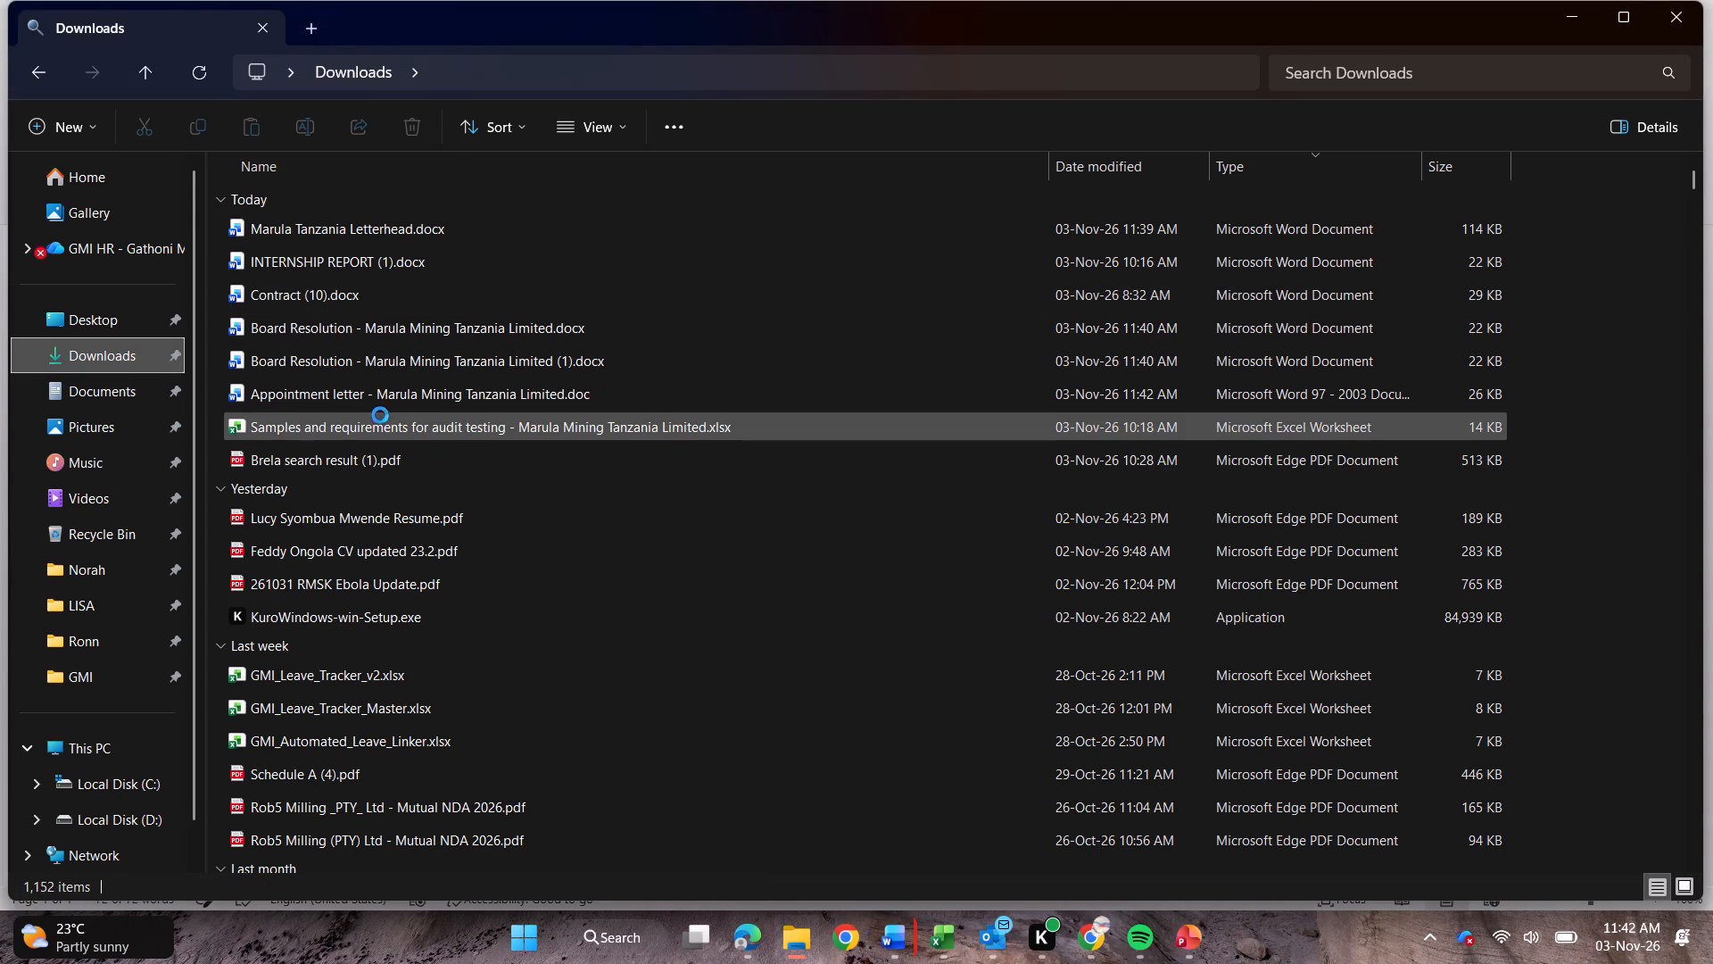
pyautogui.doubleClick(394, 395)
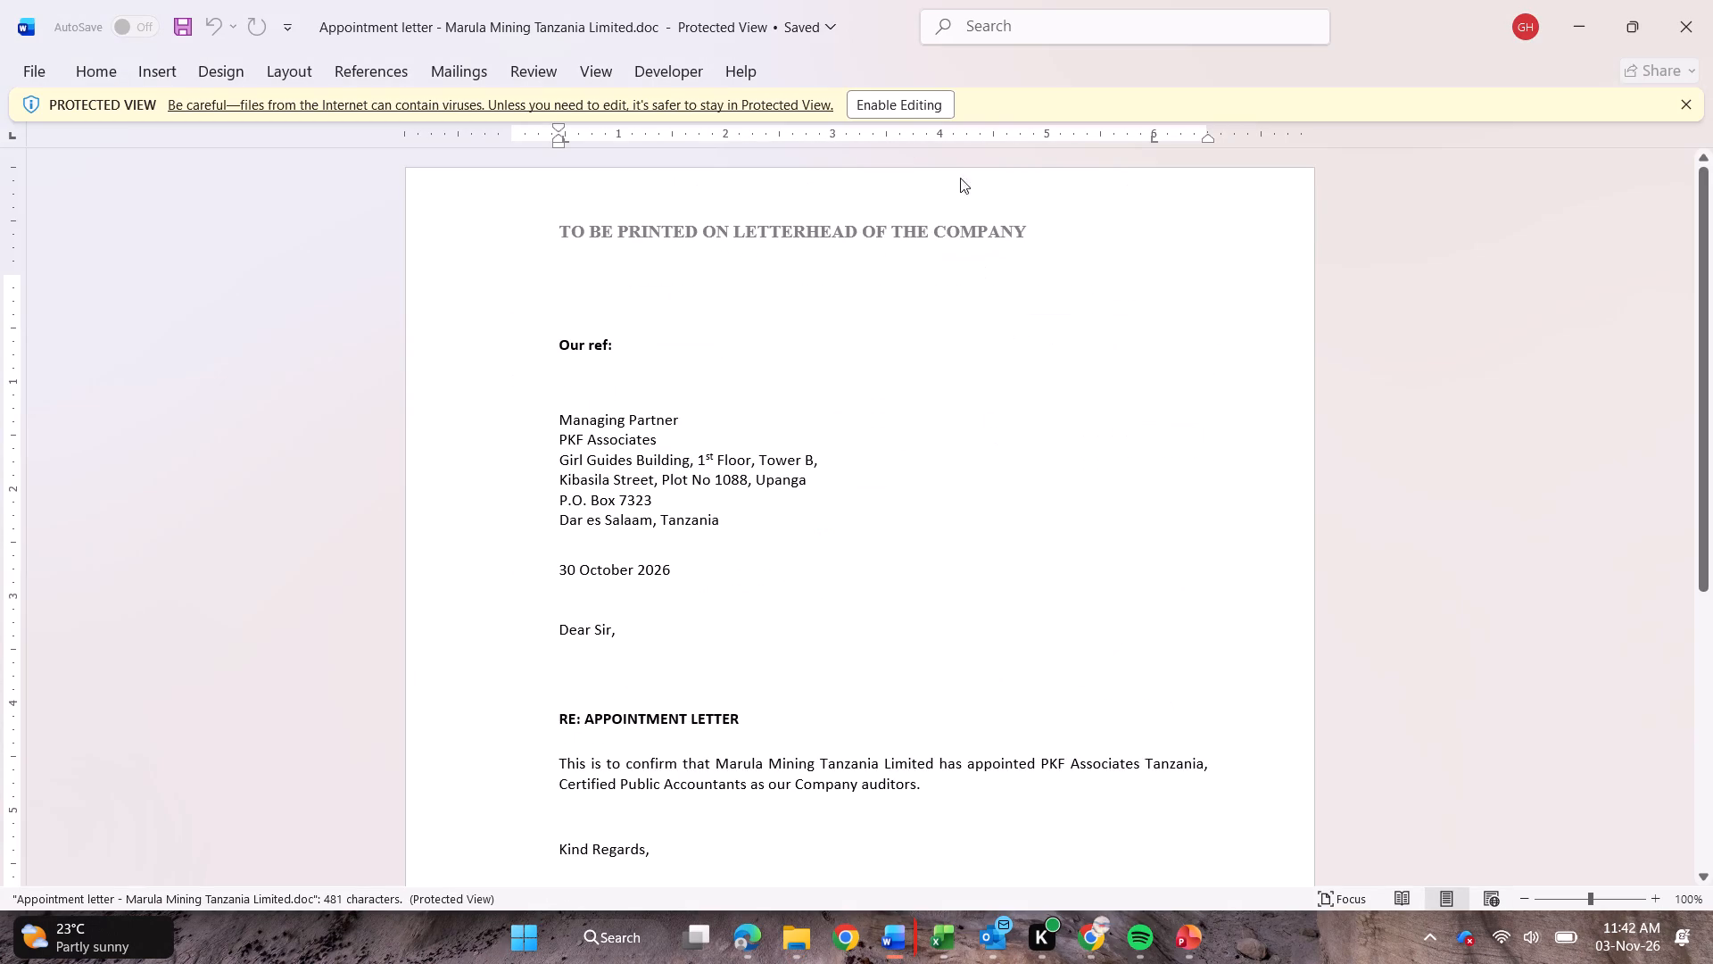
# Enable editing of the appointment letter and copy its text from "Our ref:" through the end of the document.
pyautogui.click(899, 102)
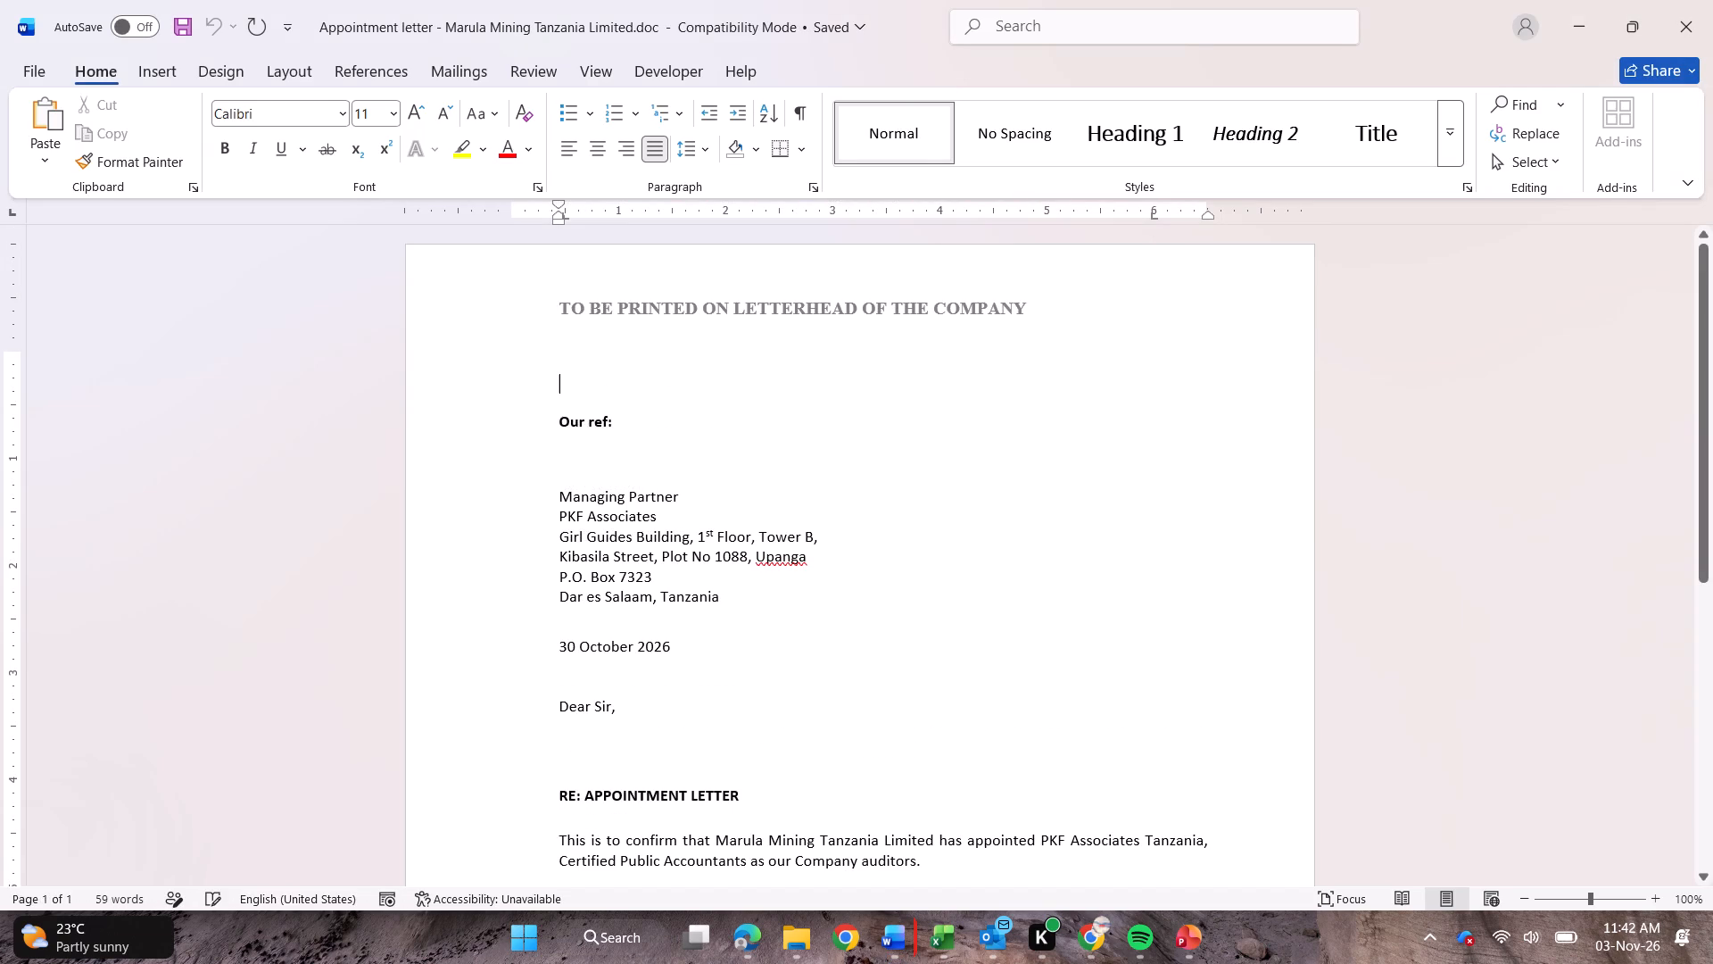
pyautogui.moveTo(1702, 336); pyautogui.dragTo(1707, 354)
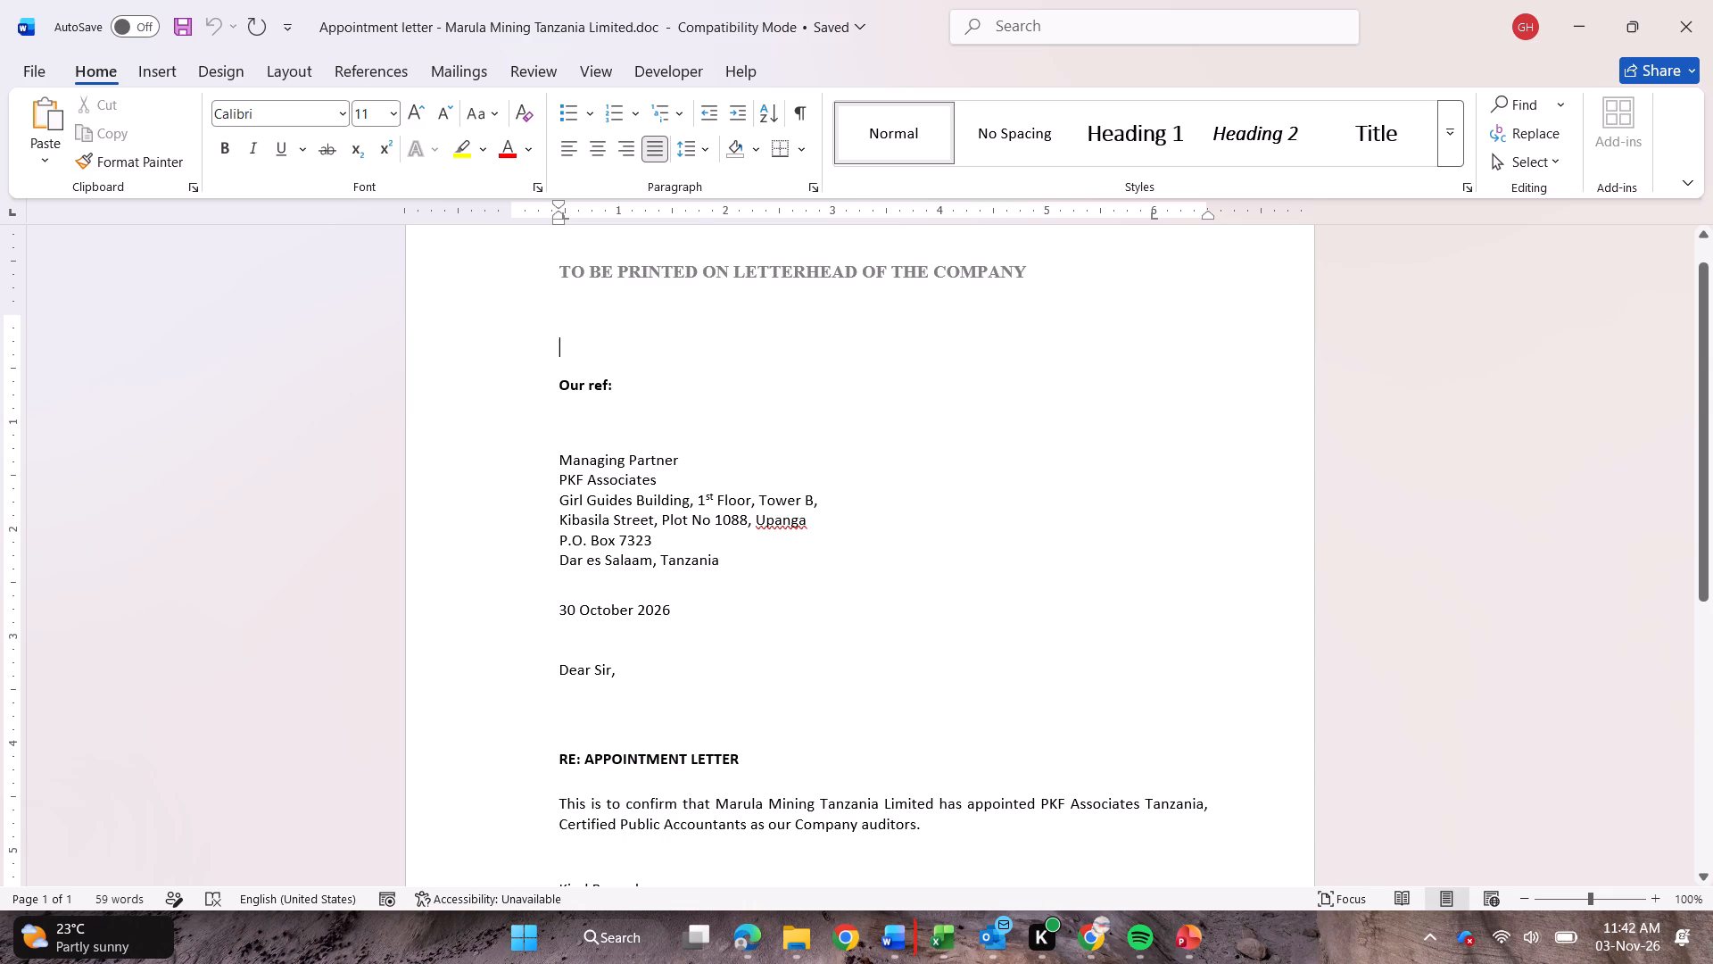
pyautogui.scroll(-3, 805, 539)
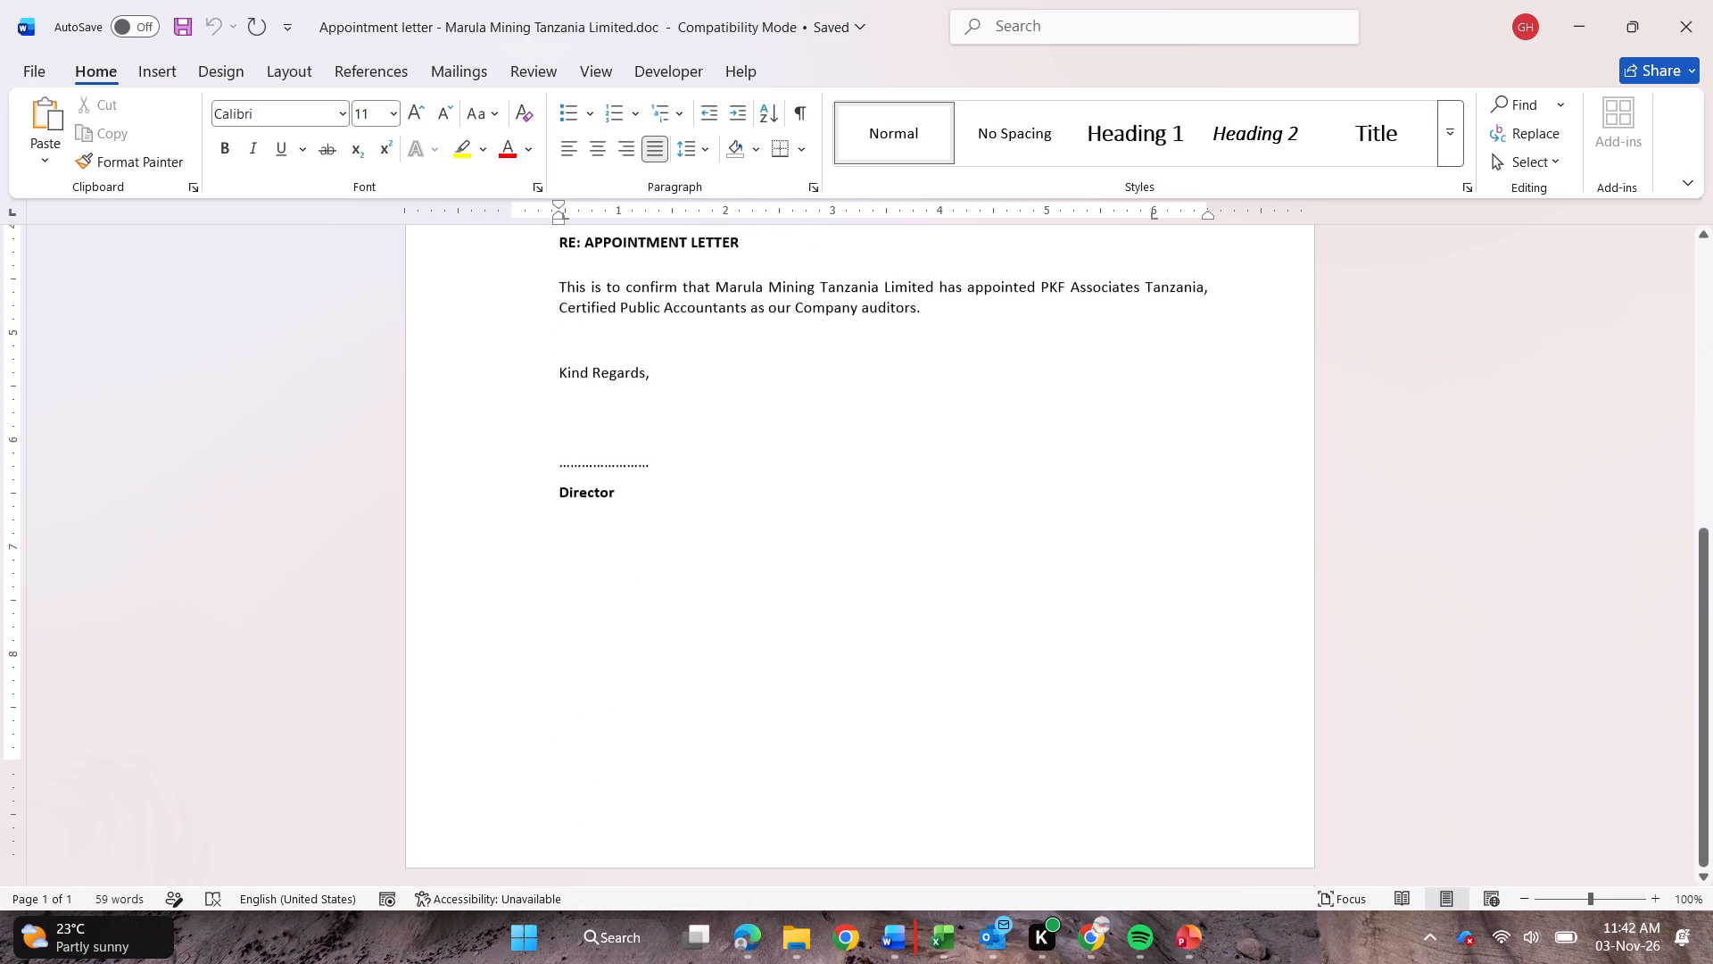
pyautogui.scroll(3, 805, 539)
pyautogui.moveTo(559, 420); pyautogui.dragTo(673, 445)
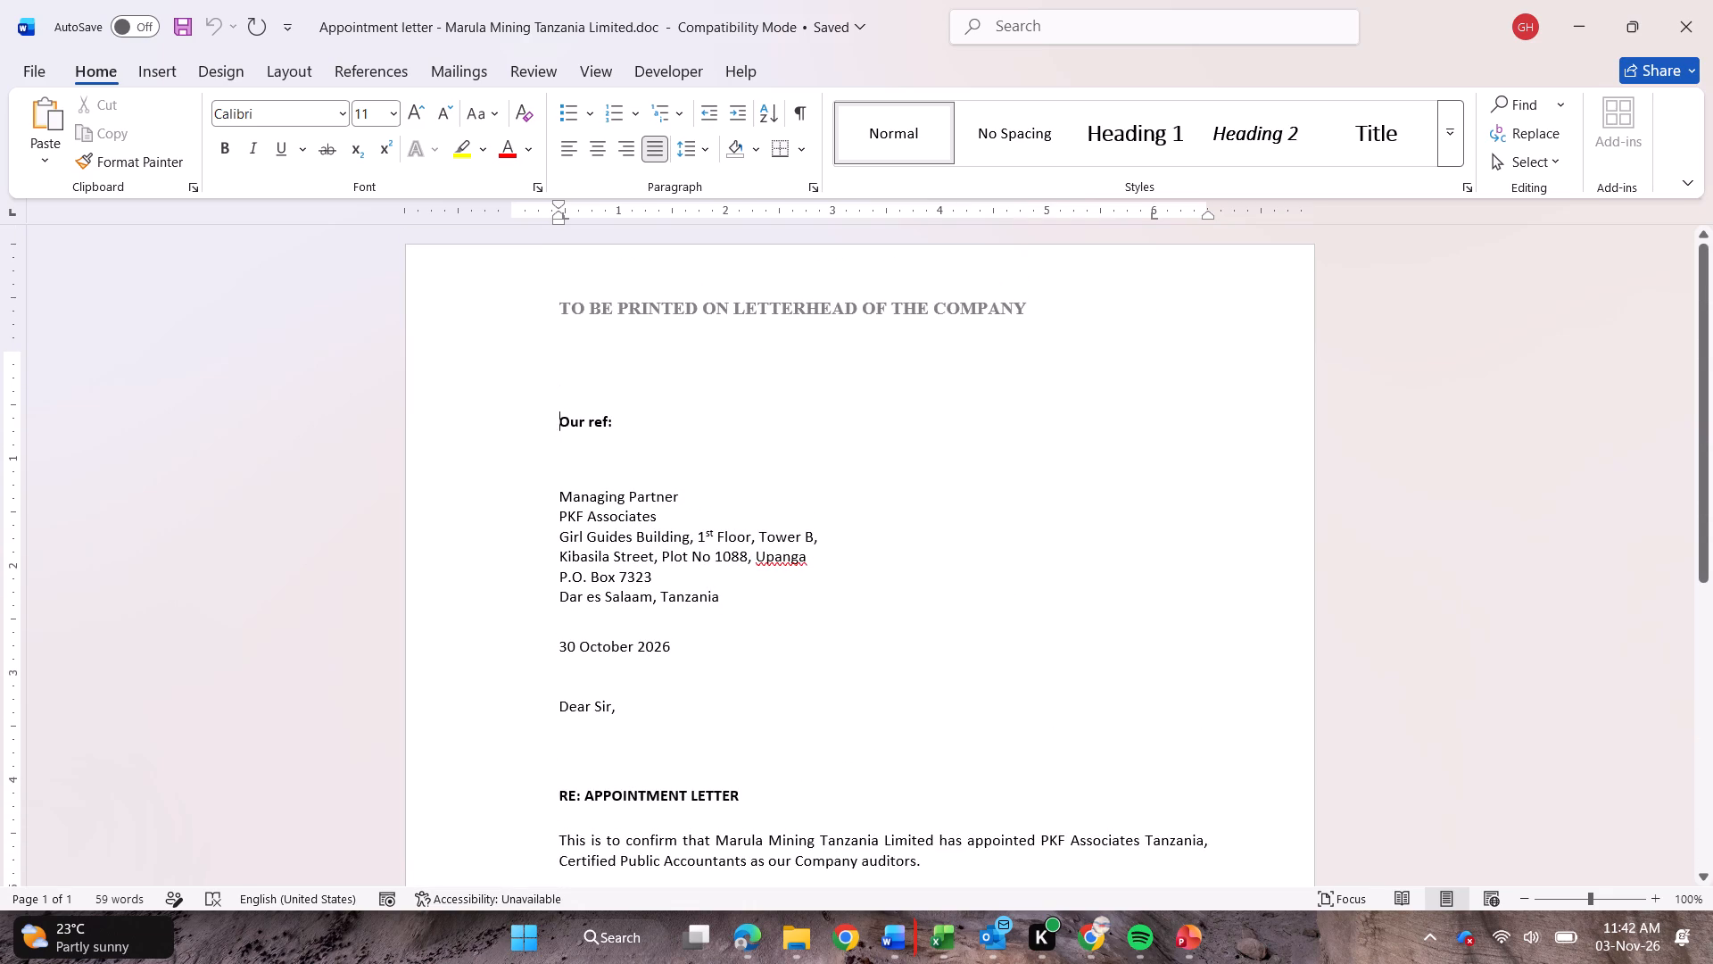
pyautogui.moveTo(673, 445); pyautogui.dragTo(869, 920)
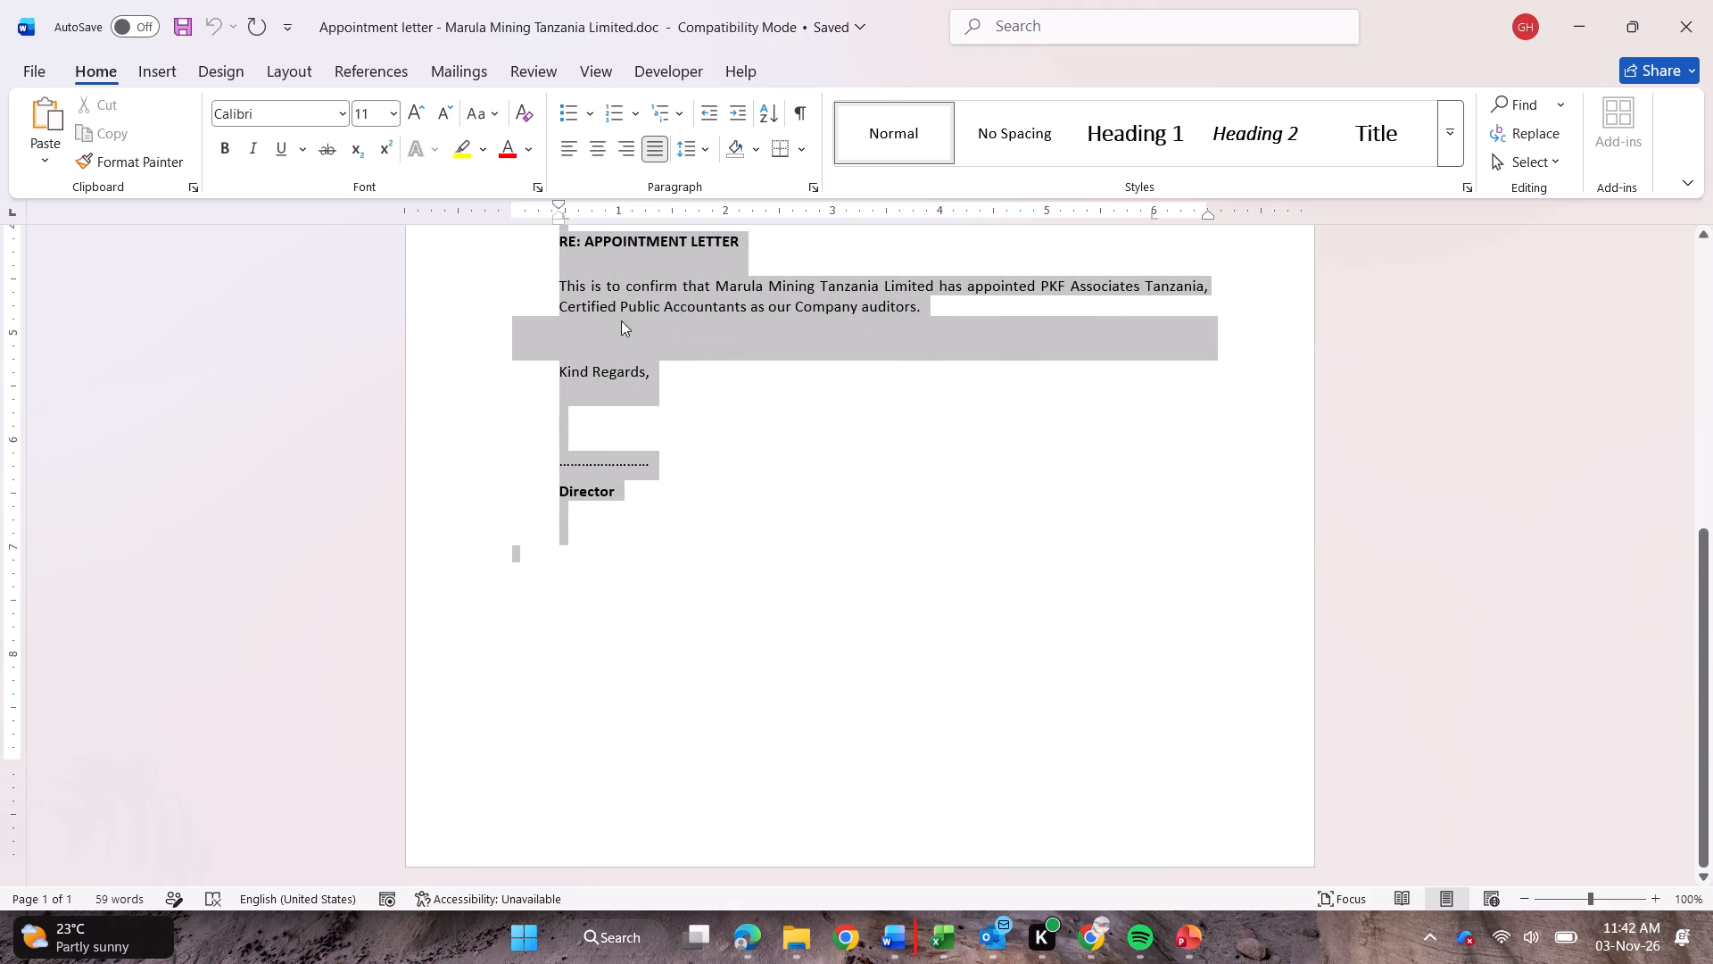
pyautogui.rightClick(630, 306)
pyautogui.click(707, 390)
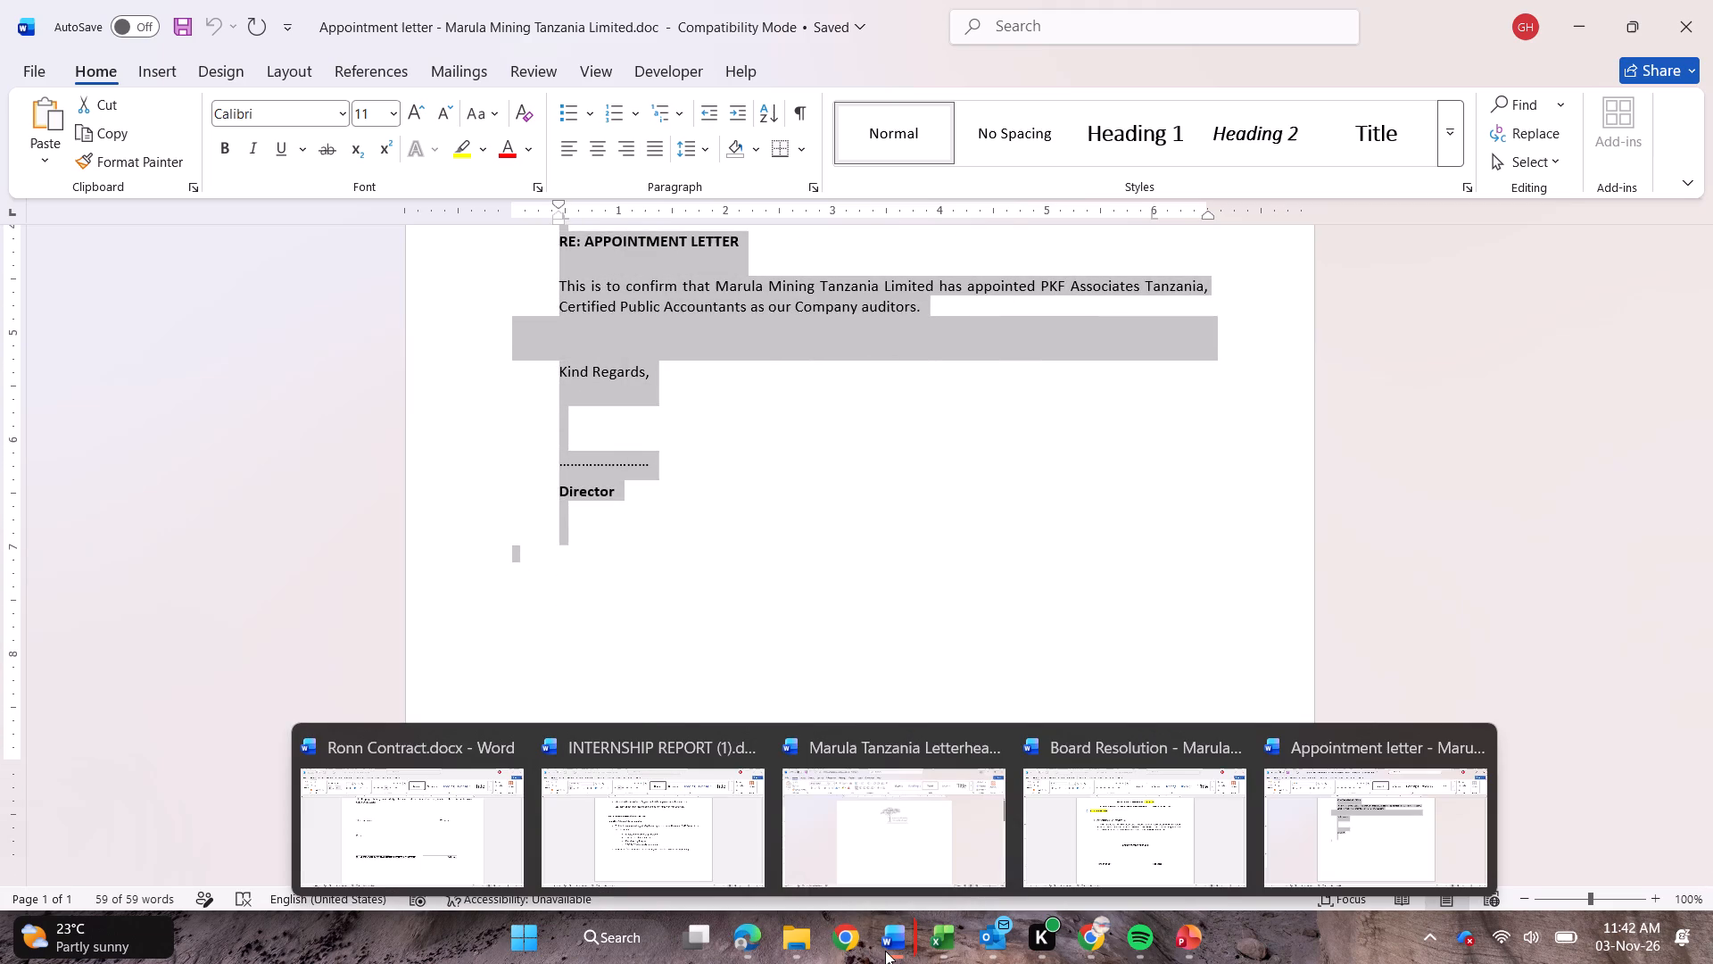
# Paste the copied letter text into the Marula Tanzania Letterhead document, below the logo on its first page.
pyautogui.click(911, 856)
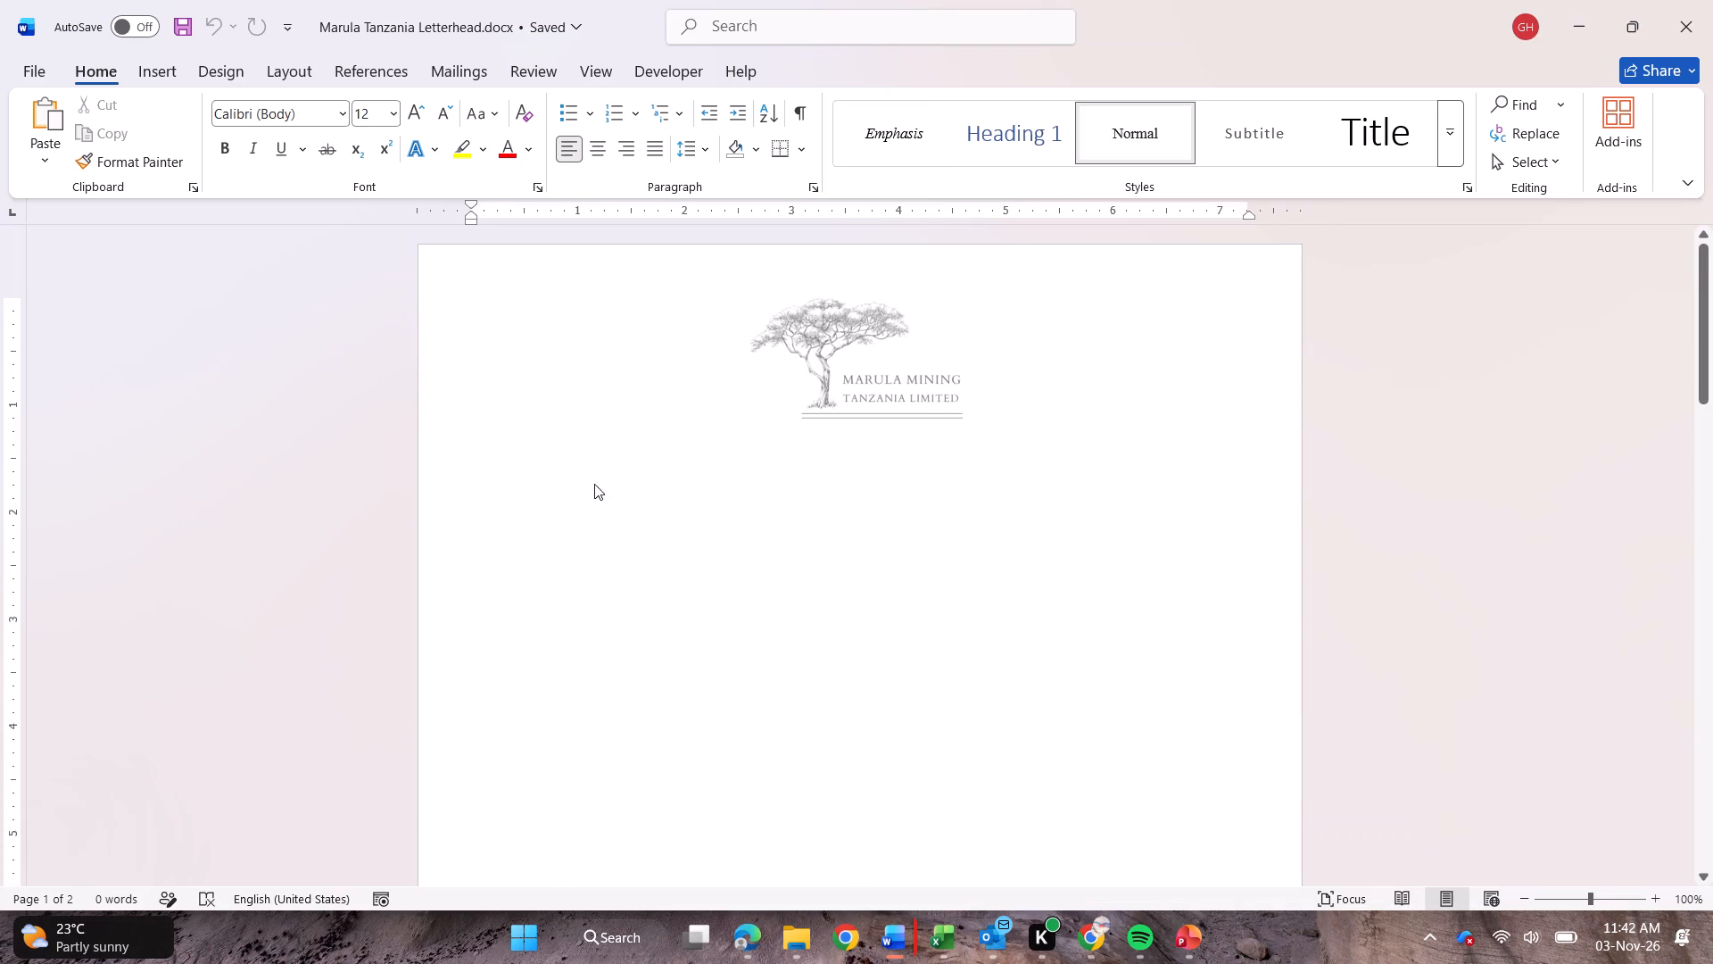
pyautogui.hotkey('ctrl', 'v')
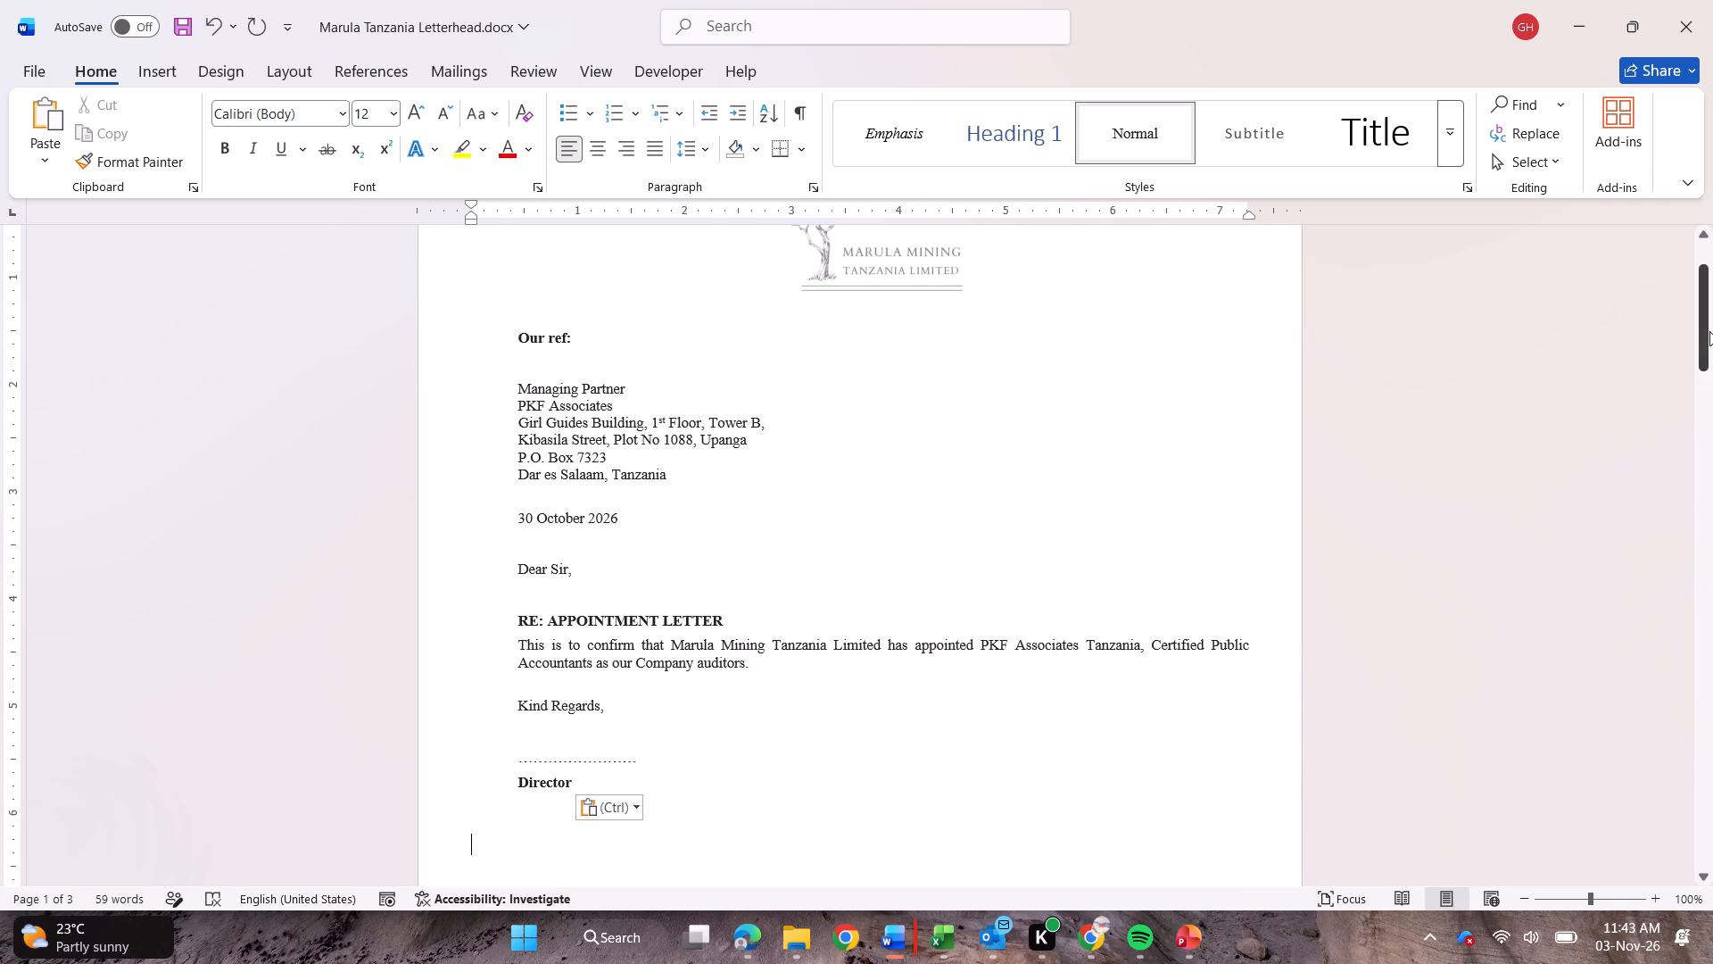
pyautogui.moveTo(1709, 331); pyautogui.dragTo(1711, 278)
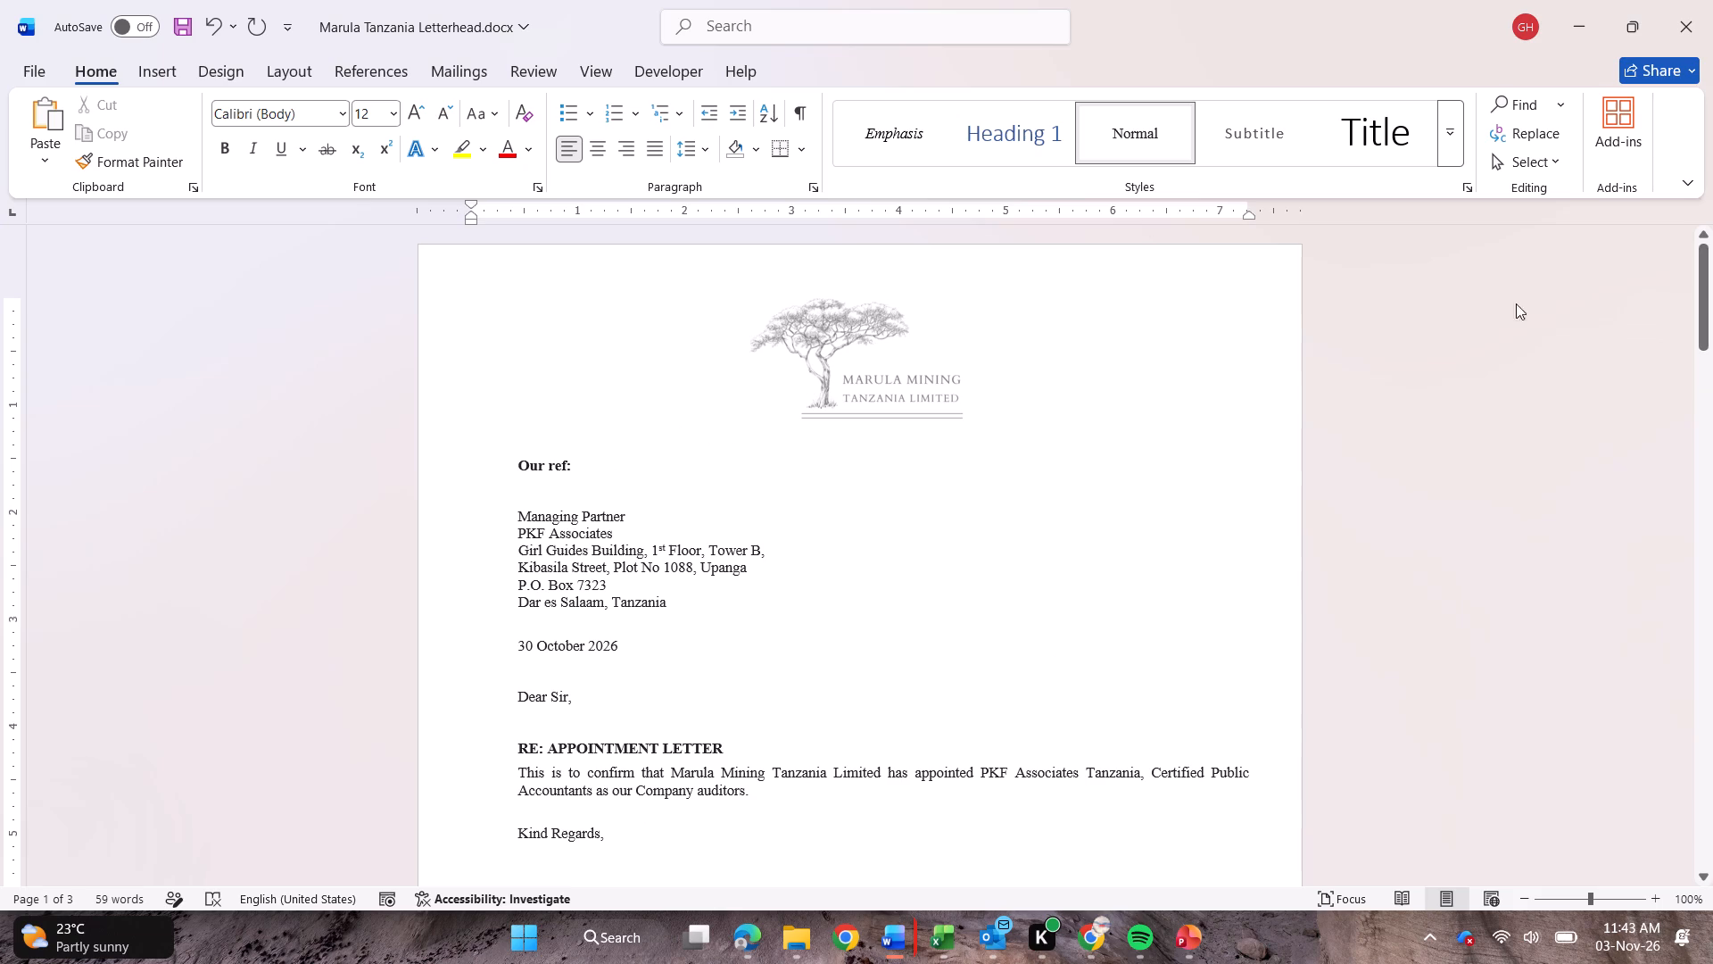
# Try to delete the surplus empty space after the "Director" signature line on the letterhead.
pyautogui.scroll(-6, 739, 539)
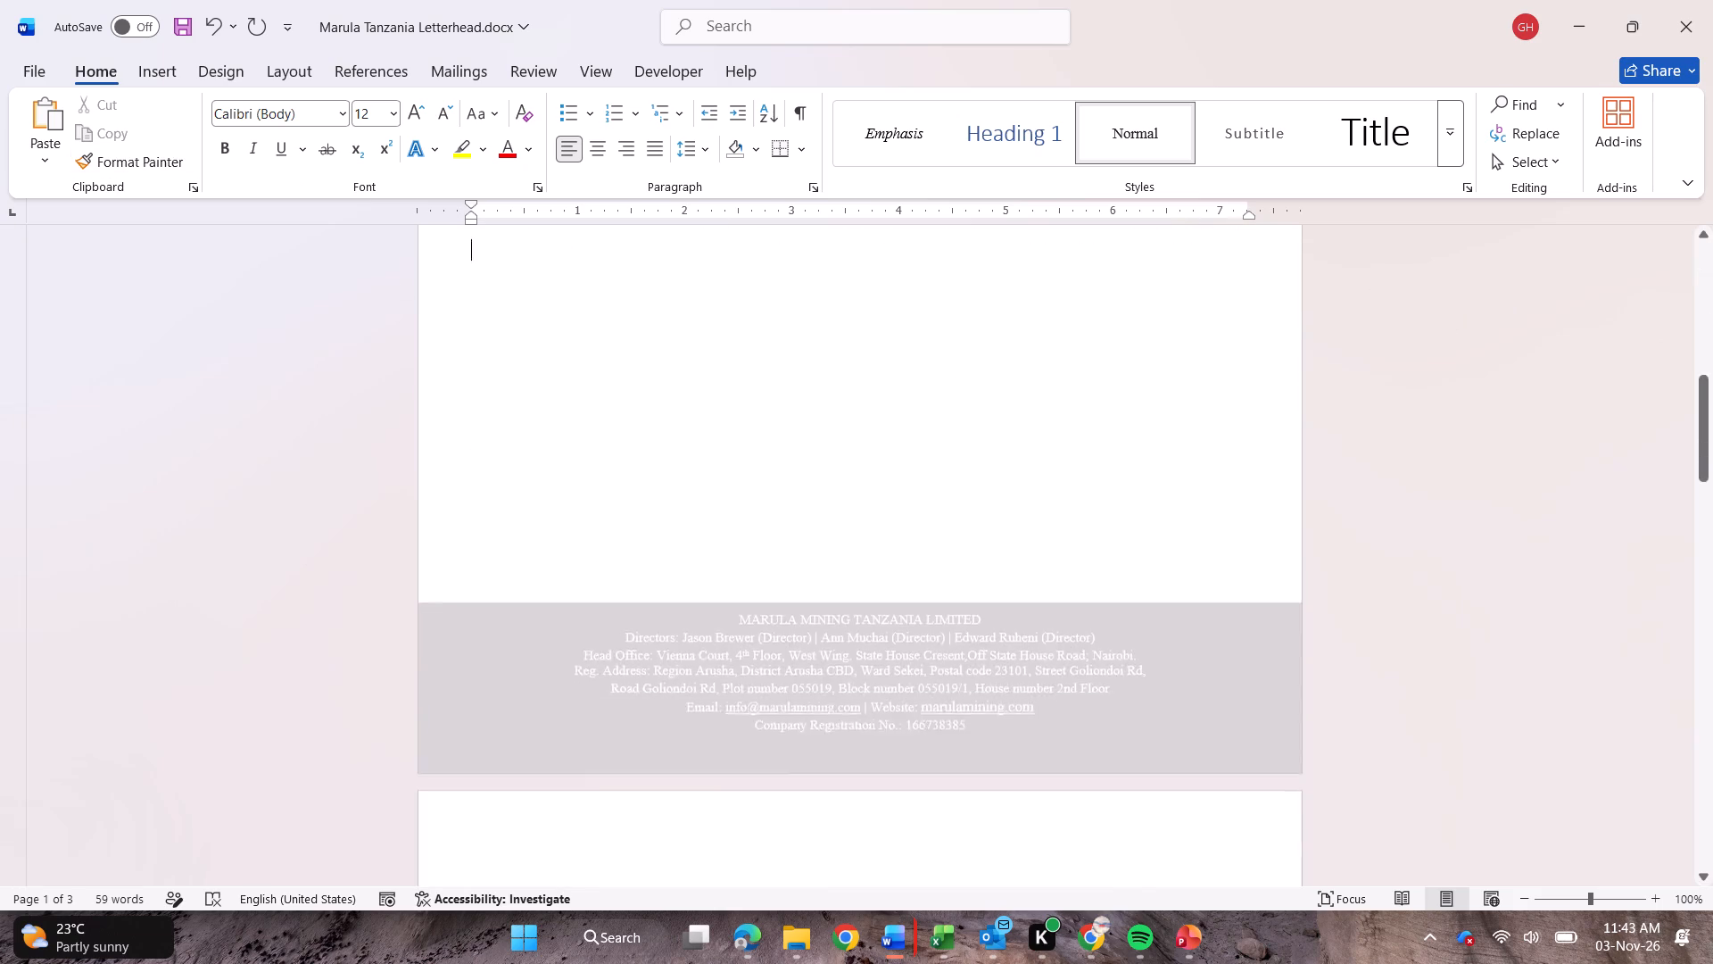
pyautogui.scroll(4, 738, 529)
pyautogui.scroll(-2, 738, 529)
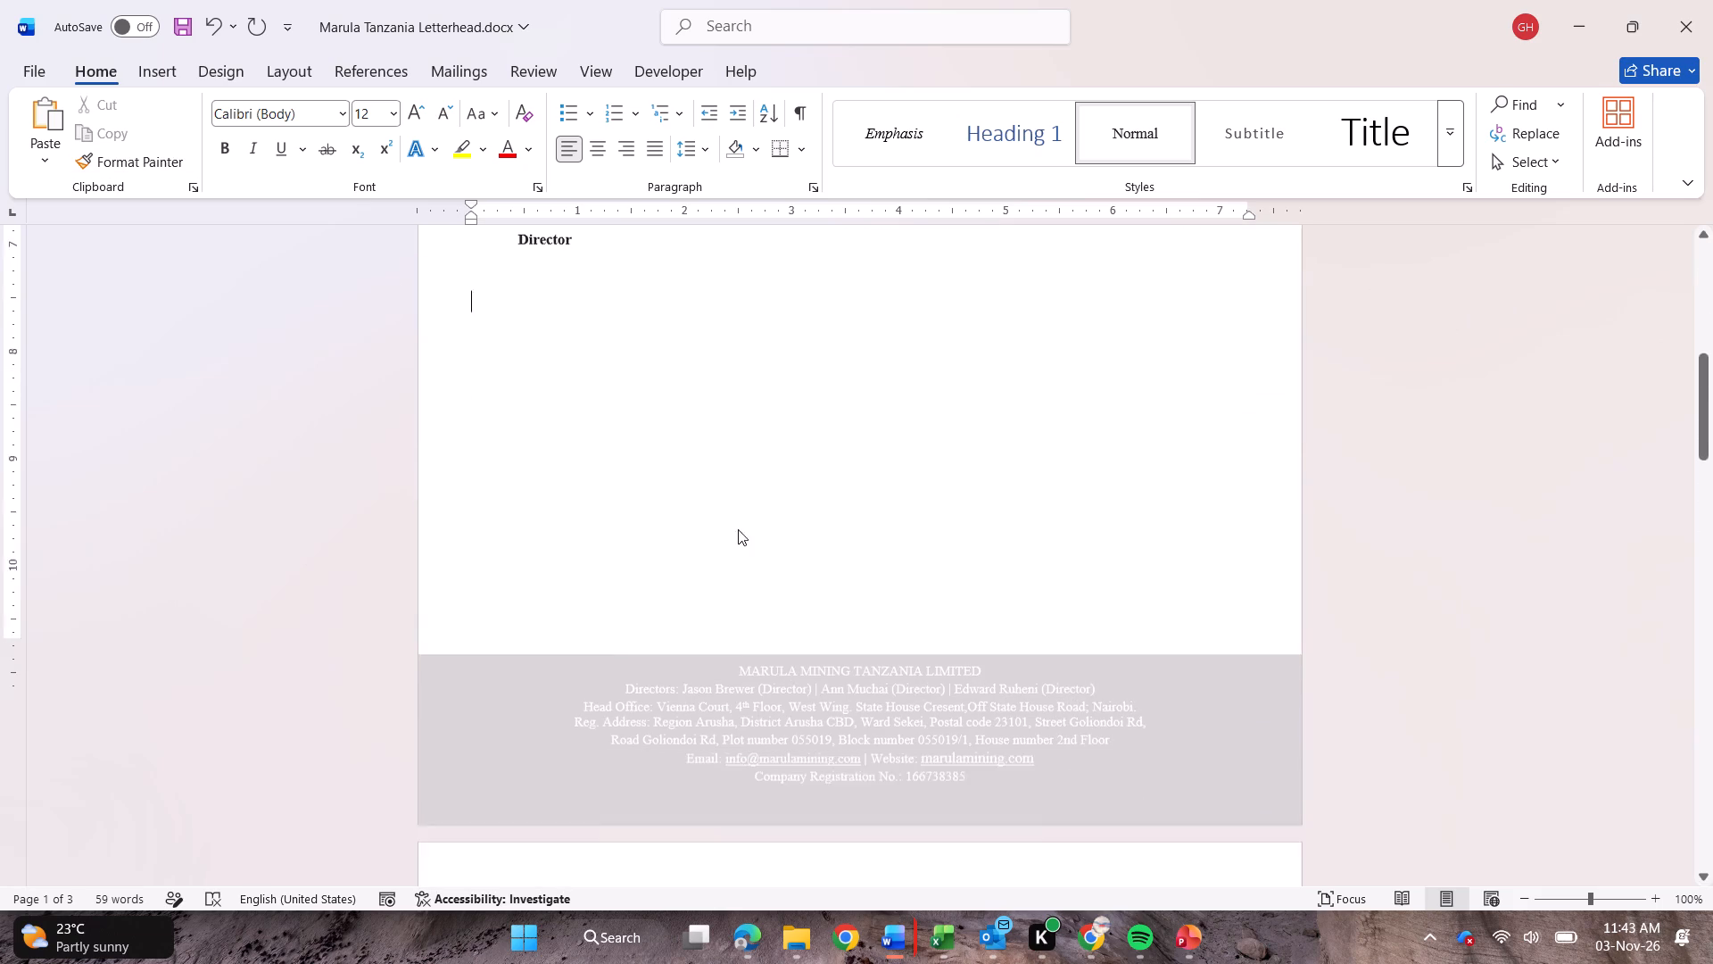
pyautogui.click(687, 607)
pyautogui.press('Delete')
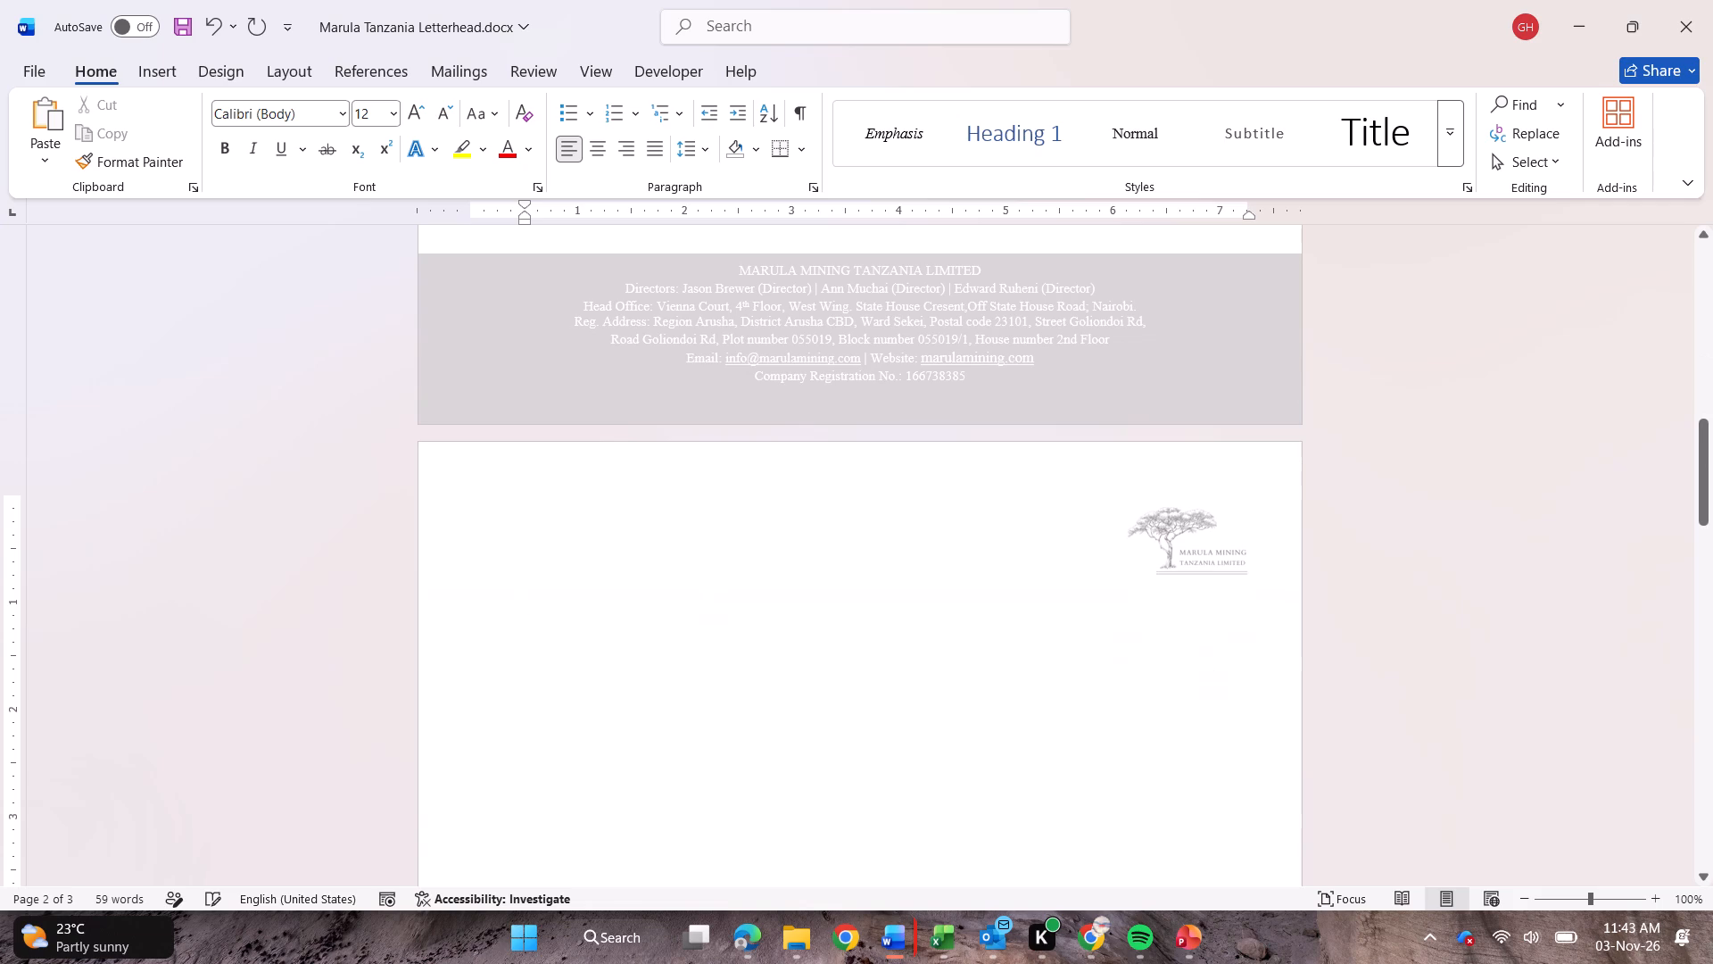
pyautogui.press('Delete')
pyautogui.scroll(3, 698, 606)
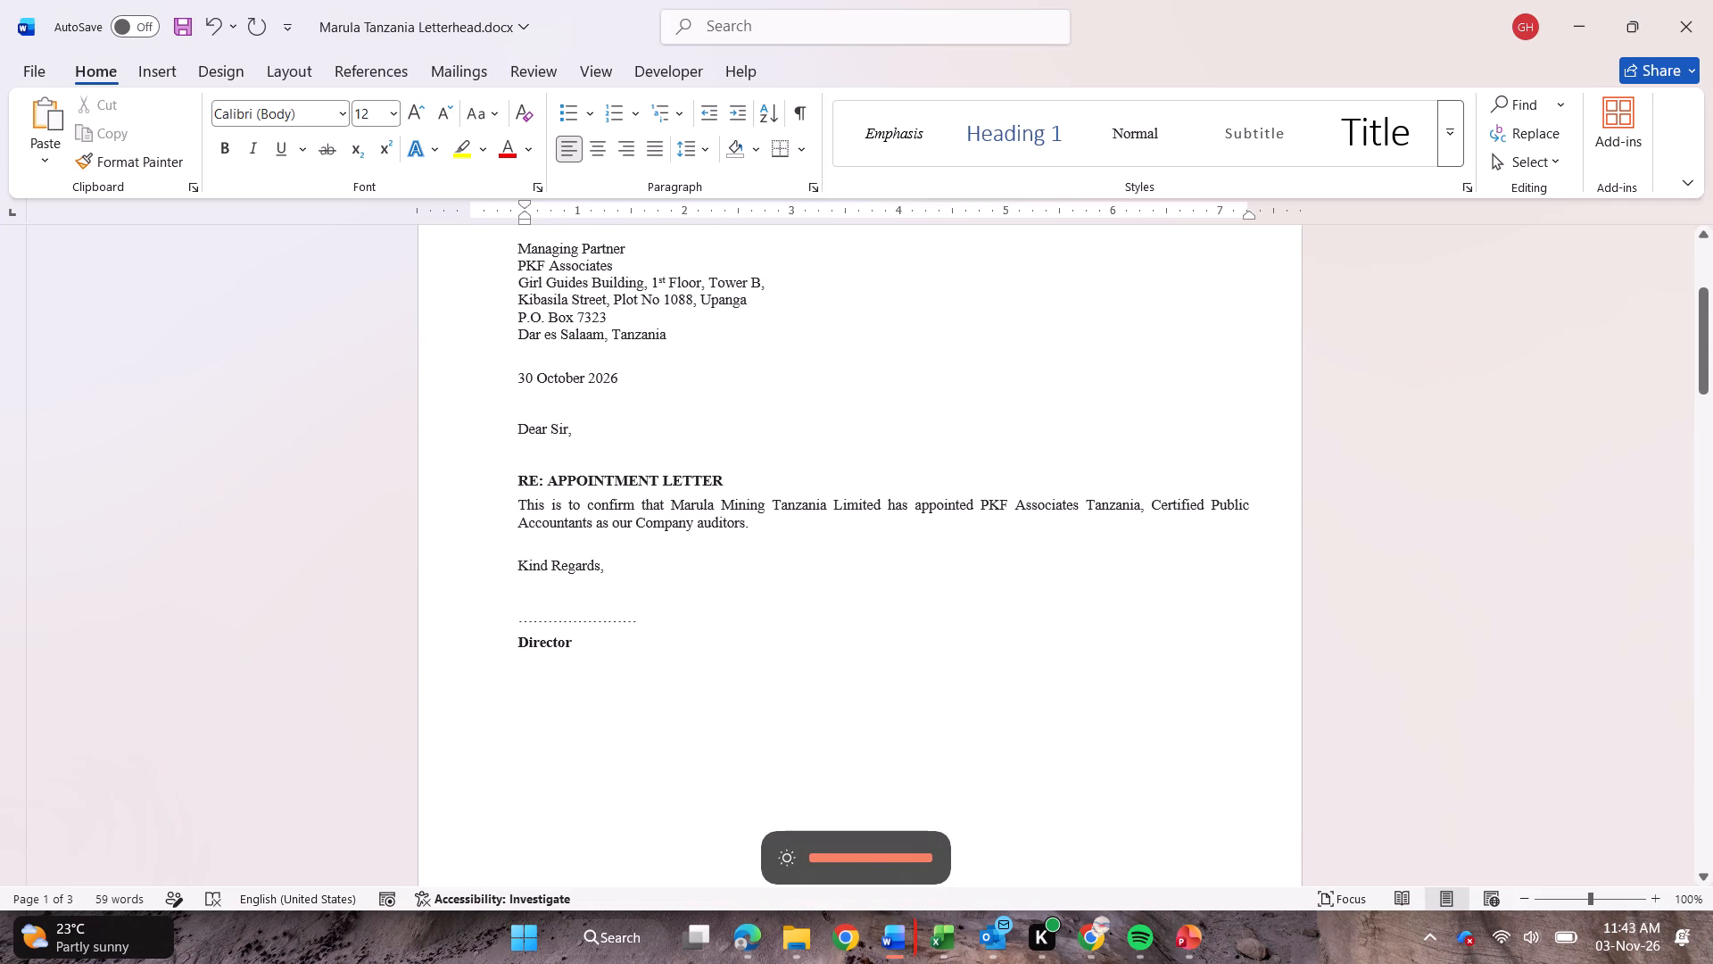
pyautogui.click(976, 701)
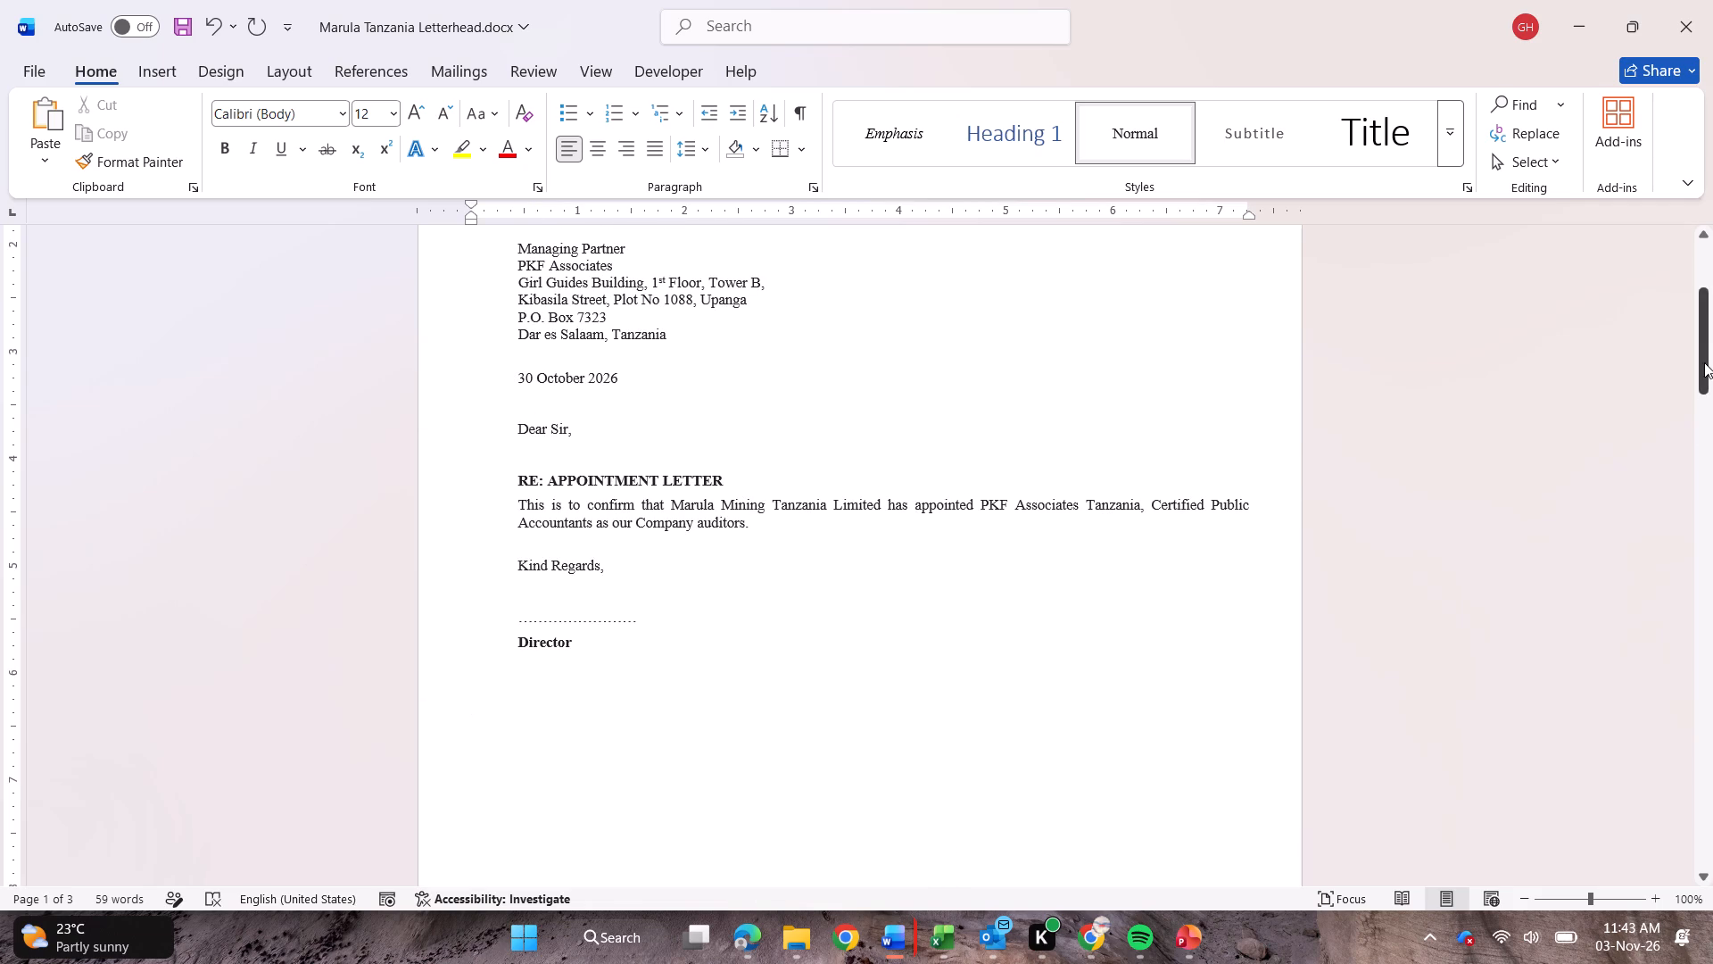
# Insert a blank line above "Our ref:" to separate the letter from the logo.
pyautogui.moveTo(1704, 362); pyautogui.dragTo(1697, 386)
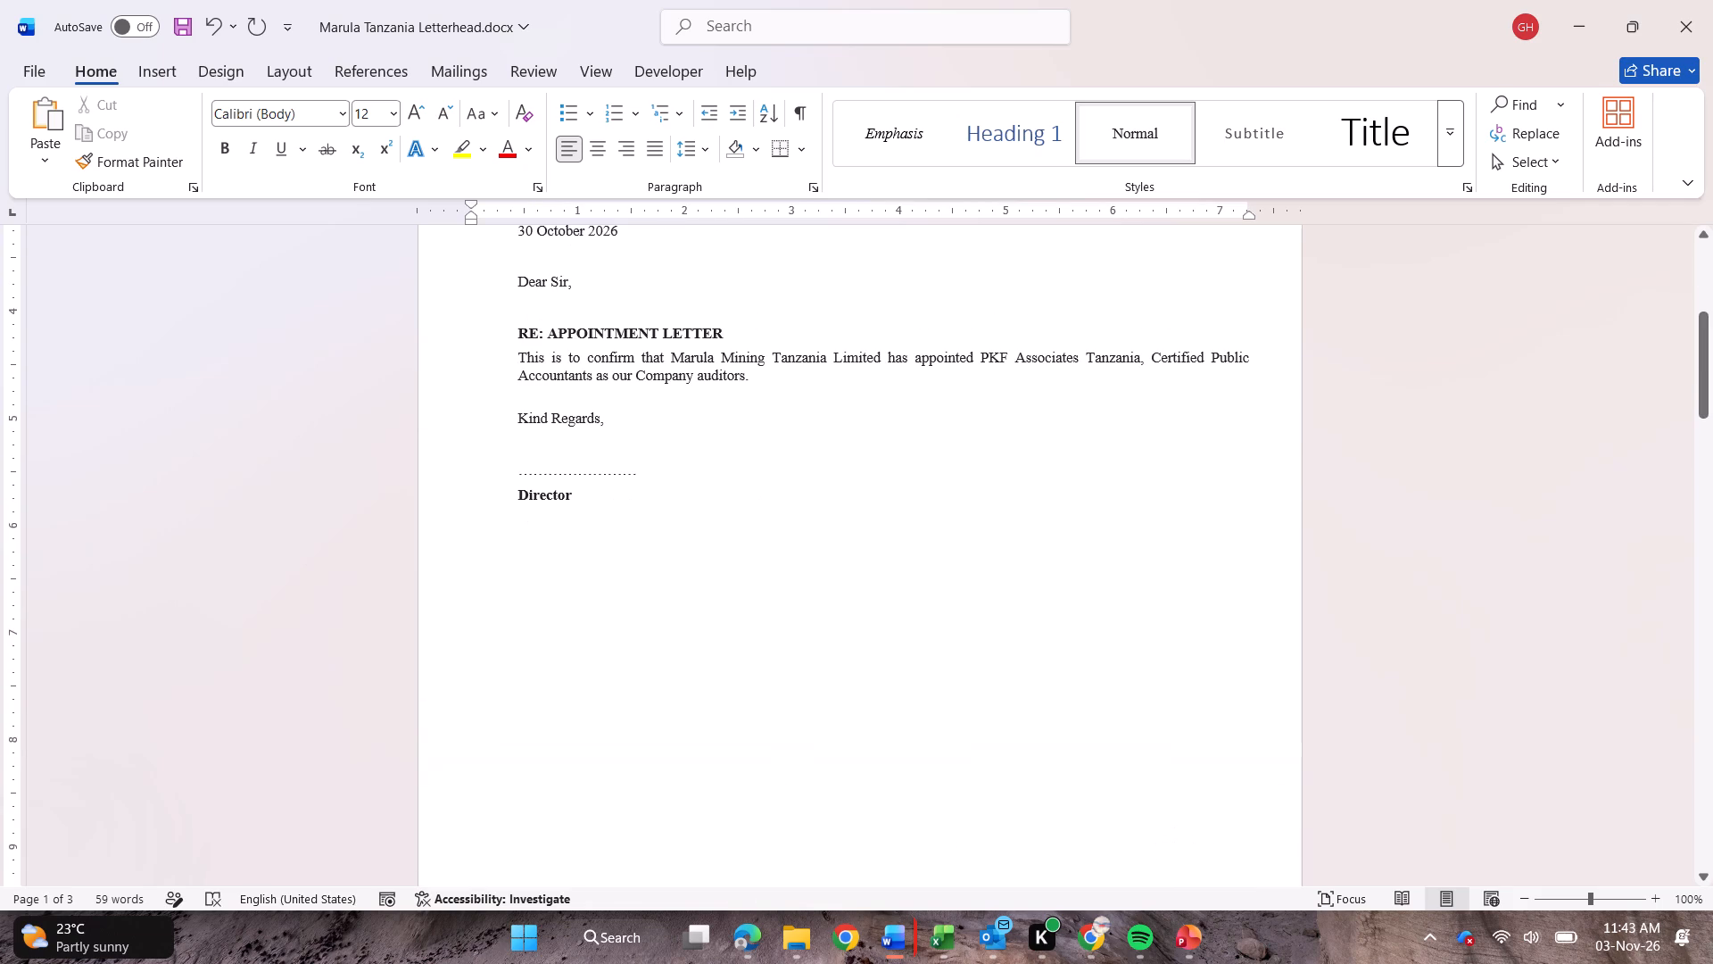
pyautogui.click(497, 412)
pyautogui.scroll(2, 533, 404)
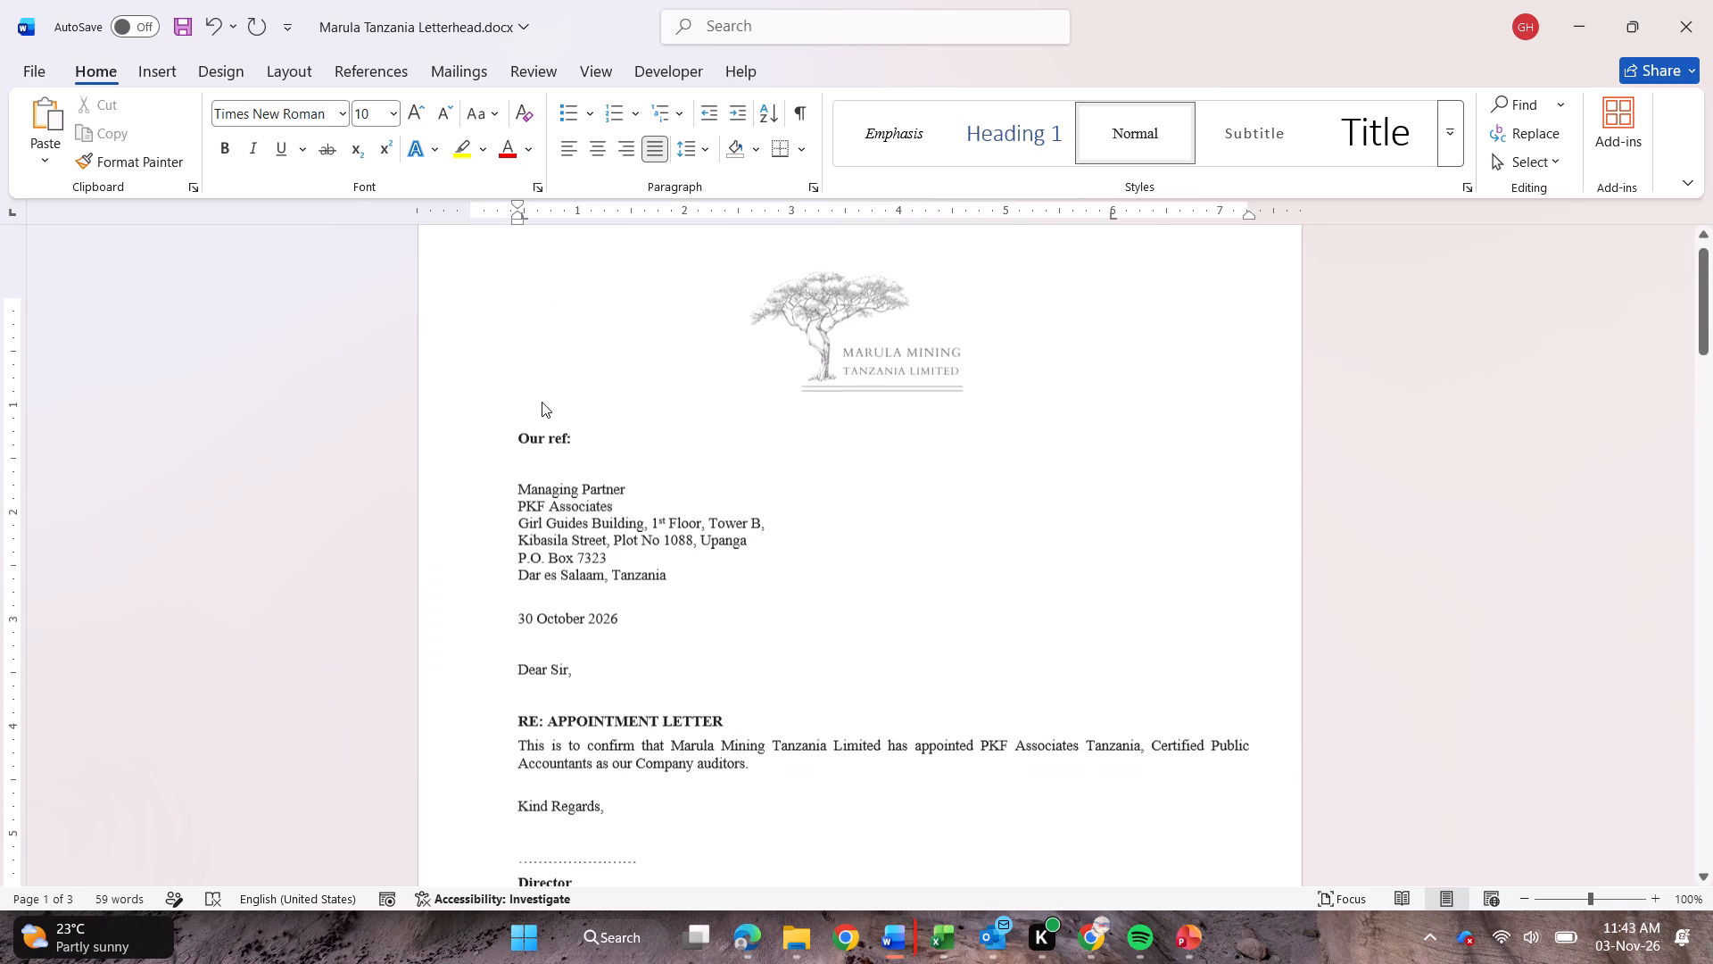
pyautogui.click(506, 466)
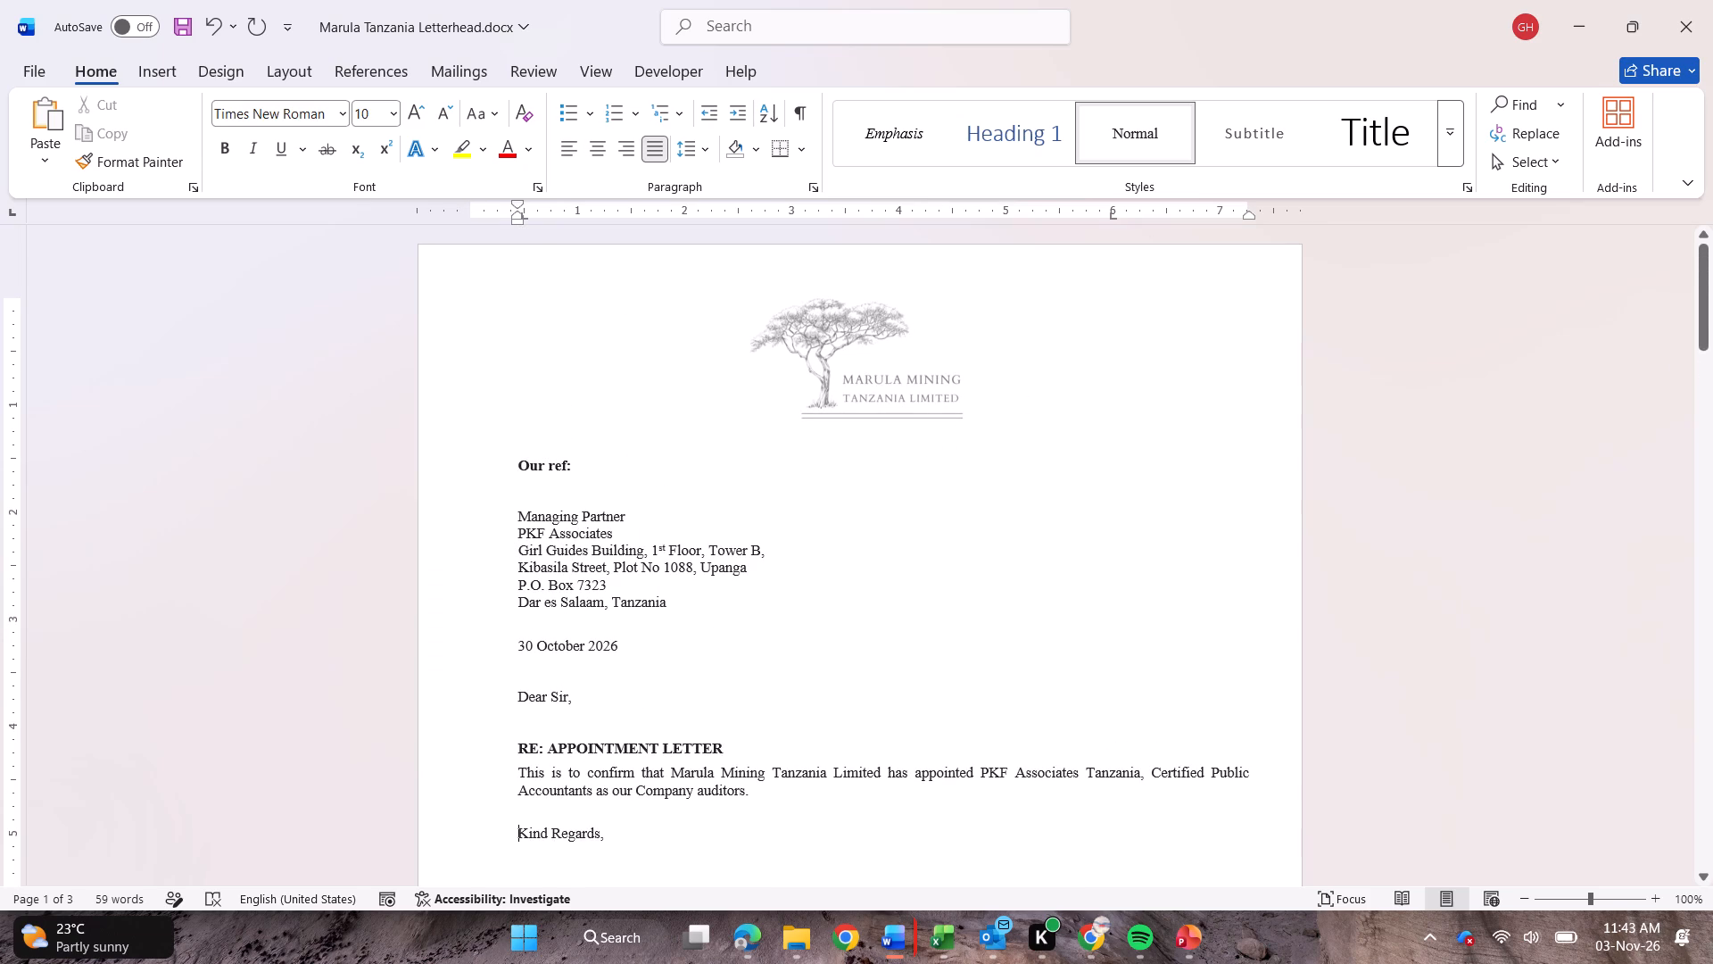
pyautogui.press('Return')
# Increase the font size of the entire letter text, from "Our ref:" to "Director", to 12.
pyautogui.scroll(-1, 670, 484)
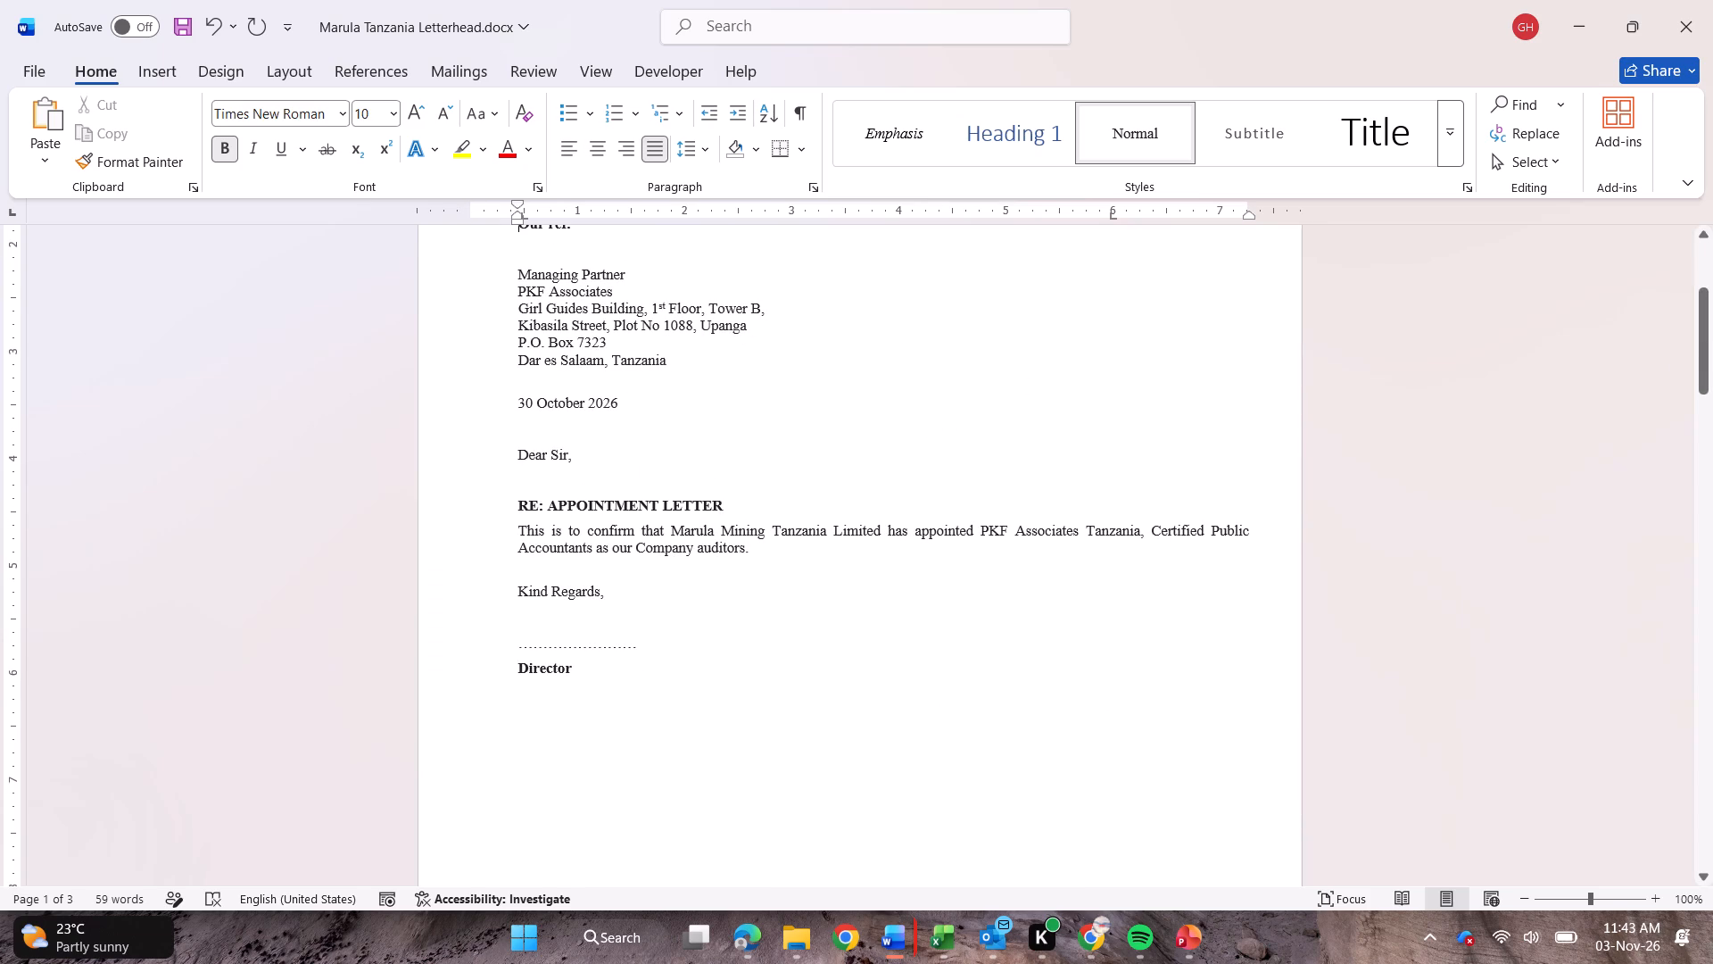
pyautogui.scroll(1, 670, 484)
pyautogui.moveTo(503, 486); pyautogui.dragTo(693, 469)
pyautogui.click(415, 108)
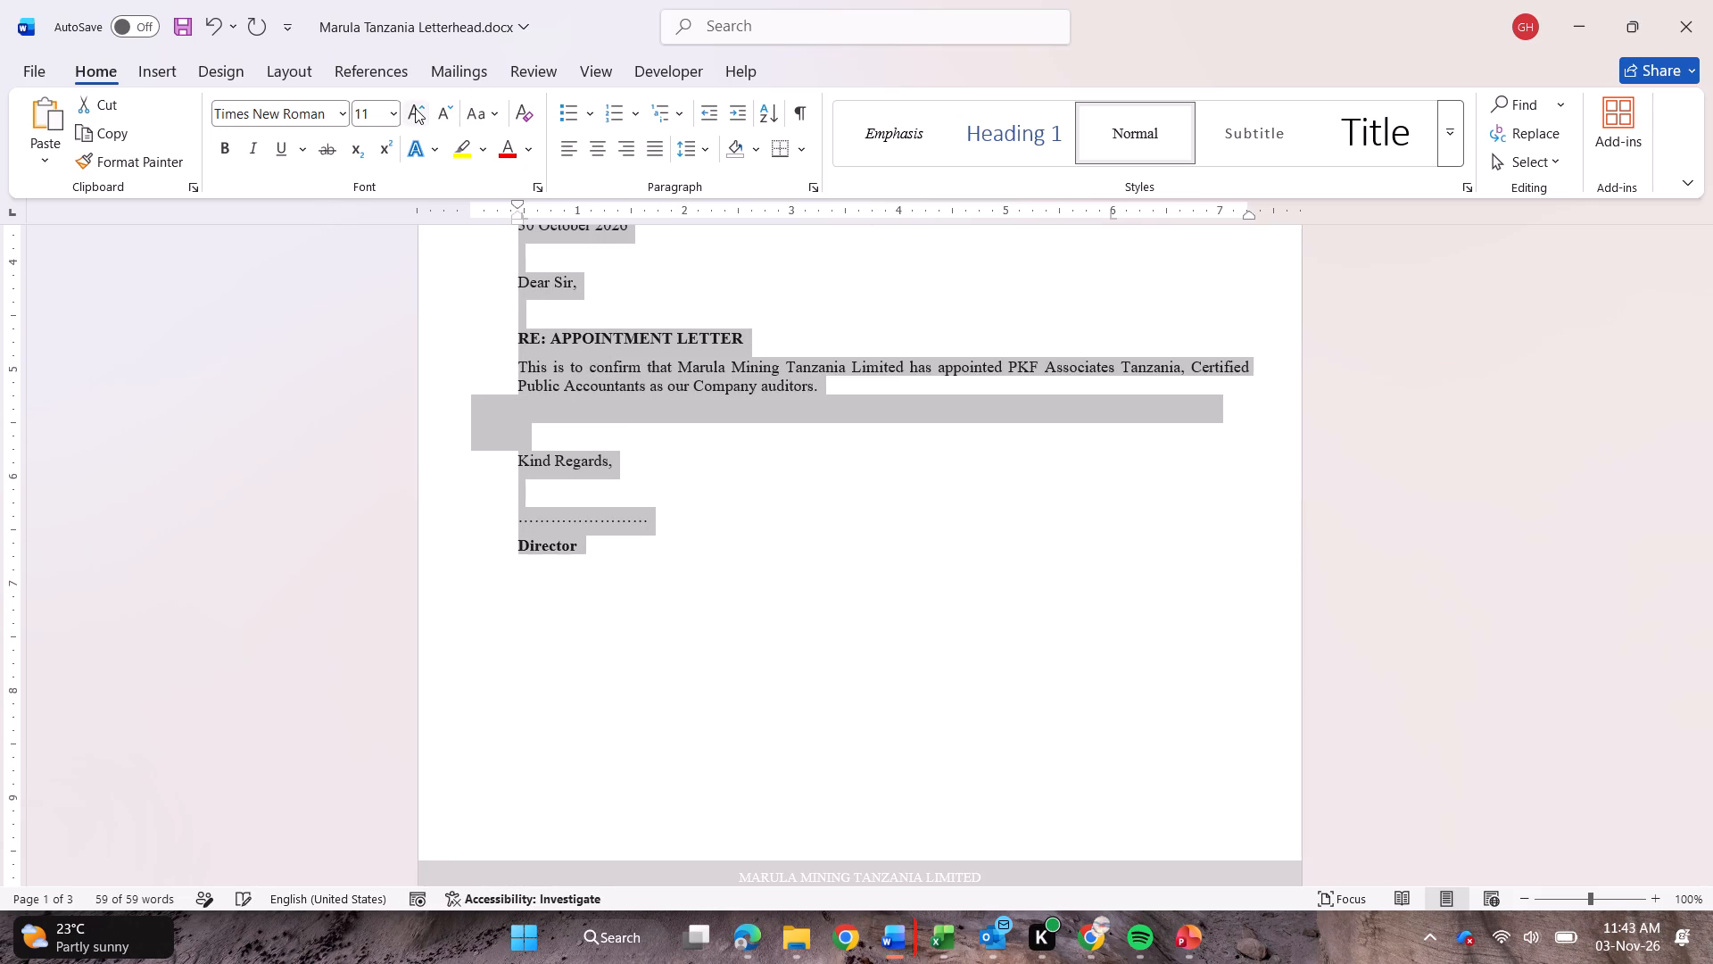
pyautogui.click(415, 108)
pyautogui.click(821, 595)
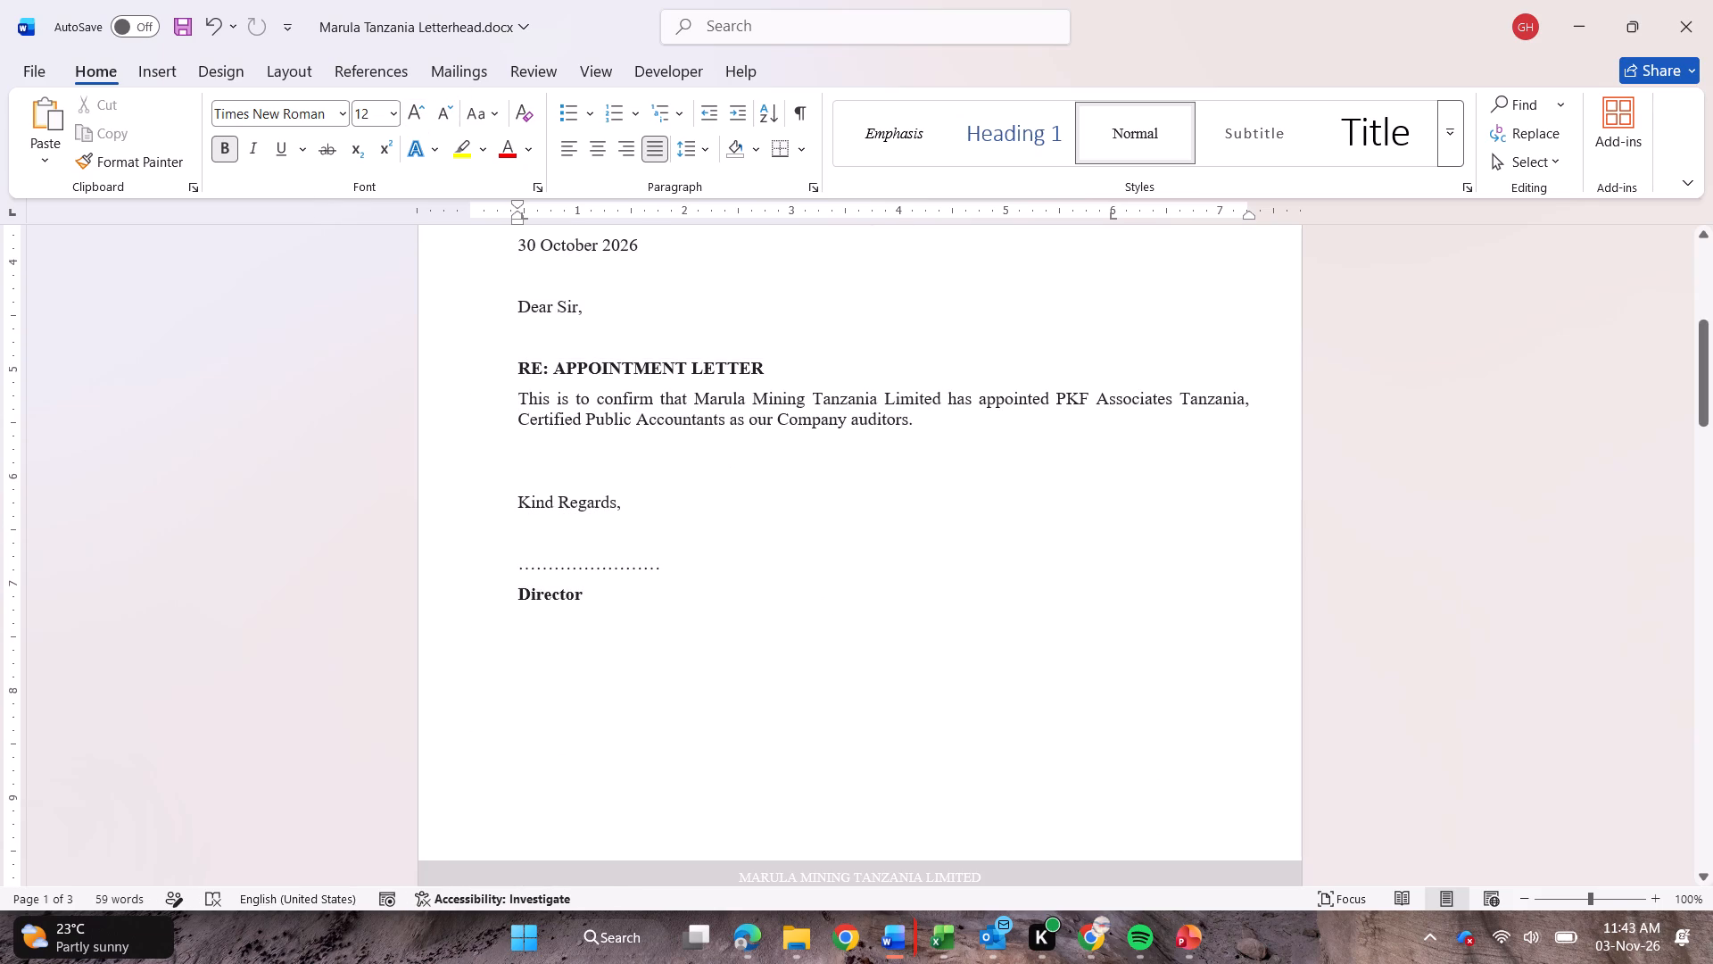
pyautogui.moveTo(1701, 377); pyautogui.dragTo(1702, 299)
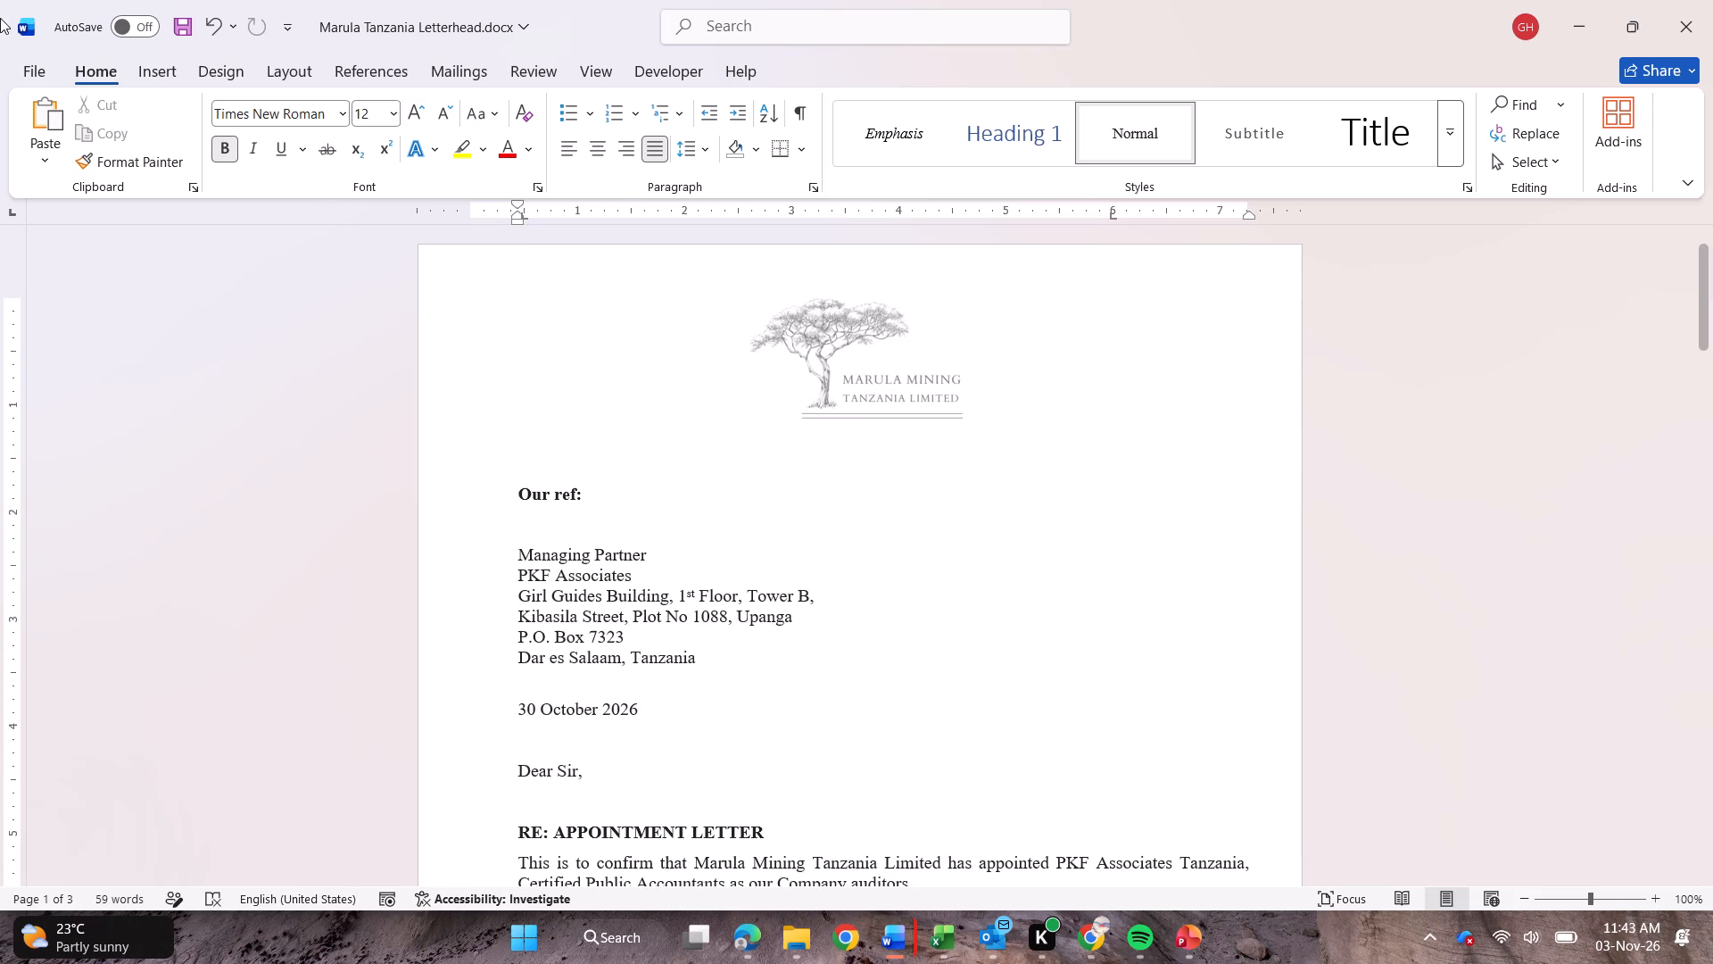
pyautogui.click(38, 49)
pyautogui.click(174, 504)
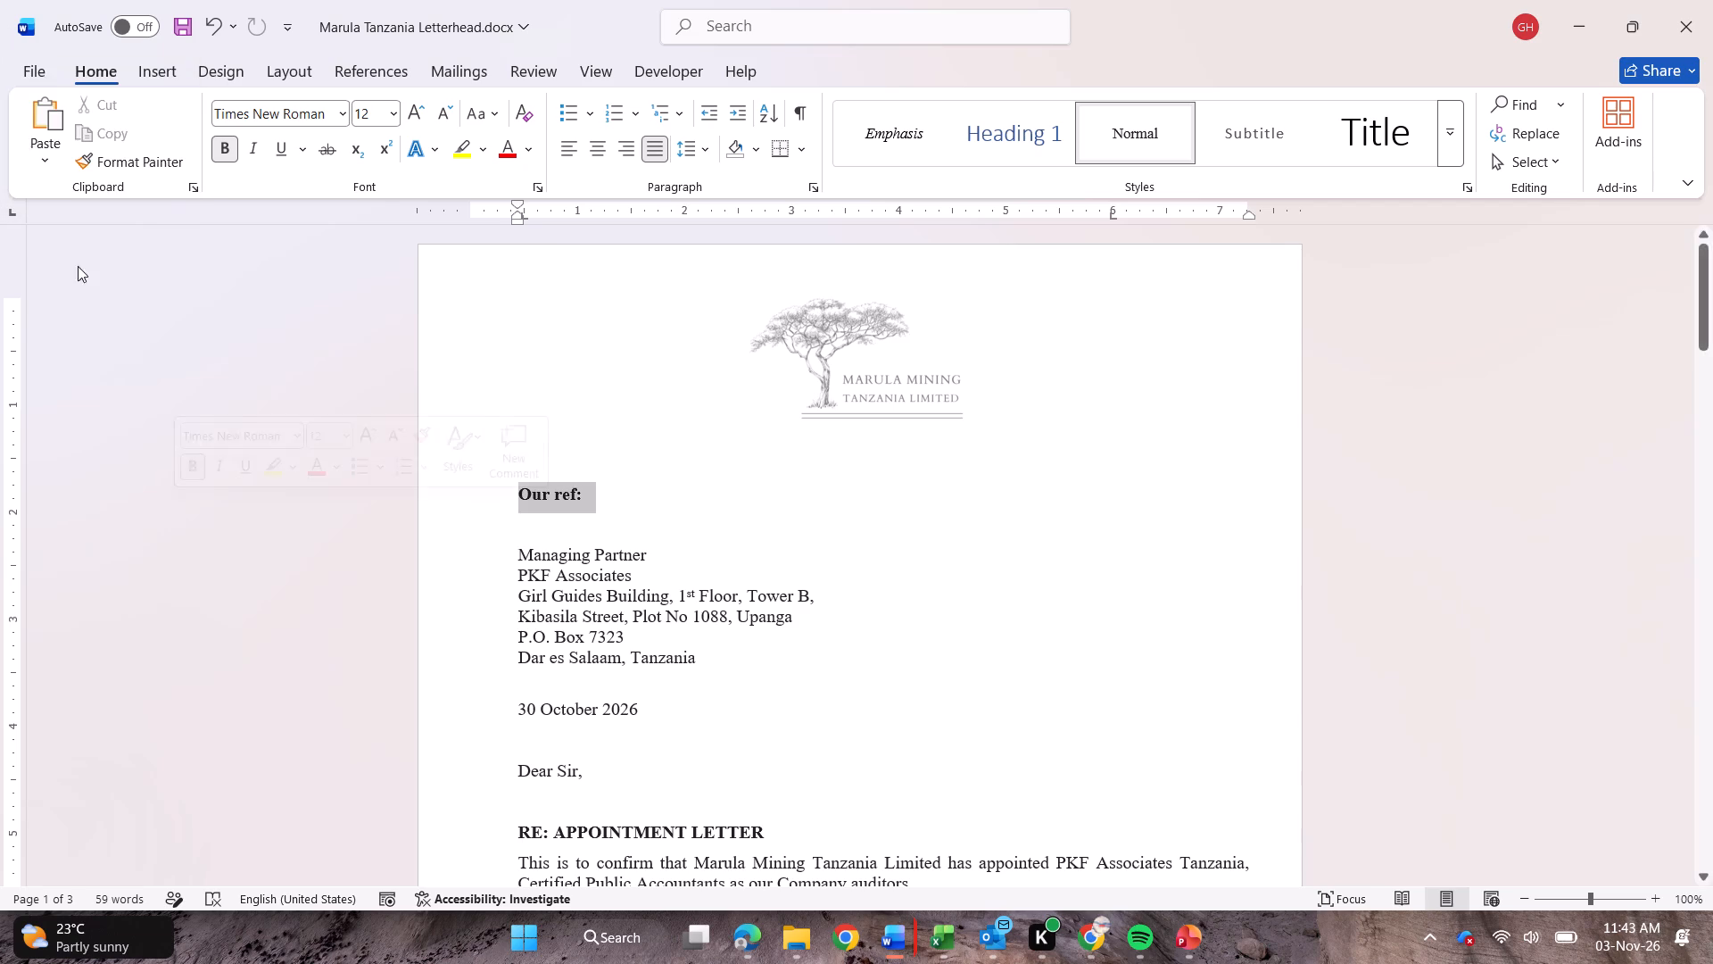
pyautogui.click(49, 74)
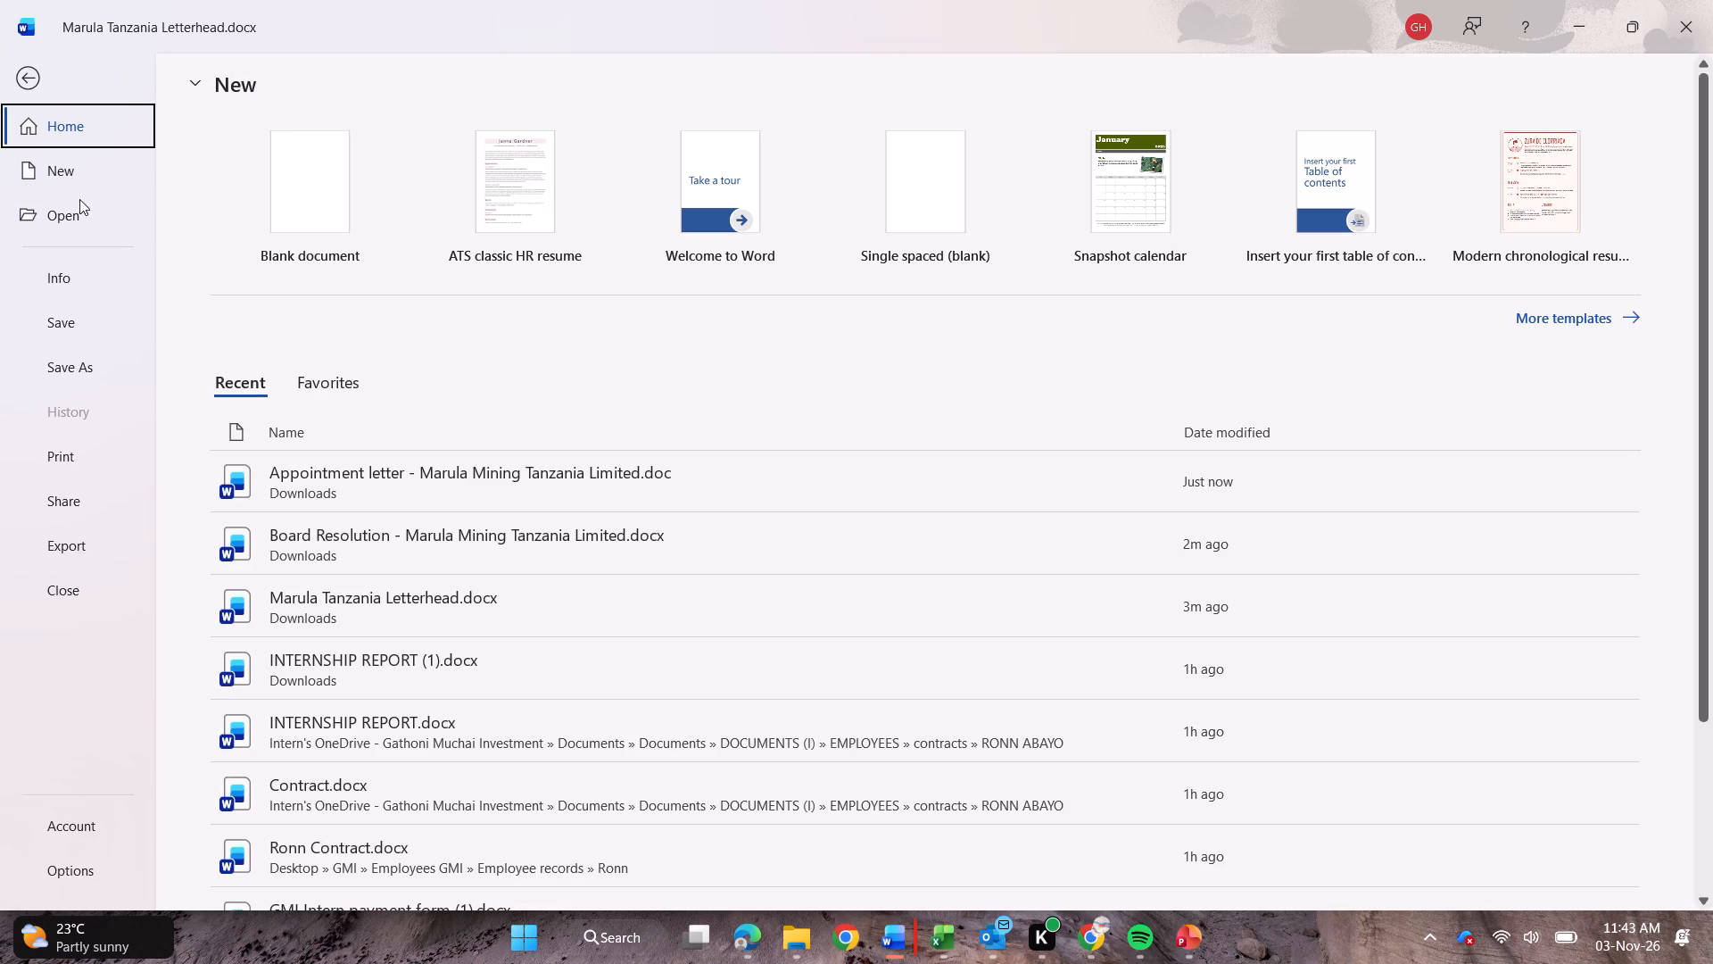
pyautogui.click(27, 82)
# Enter the reference MMTL03/26 after "Our ref:".
pyautogui.click(608, 492)
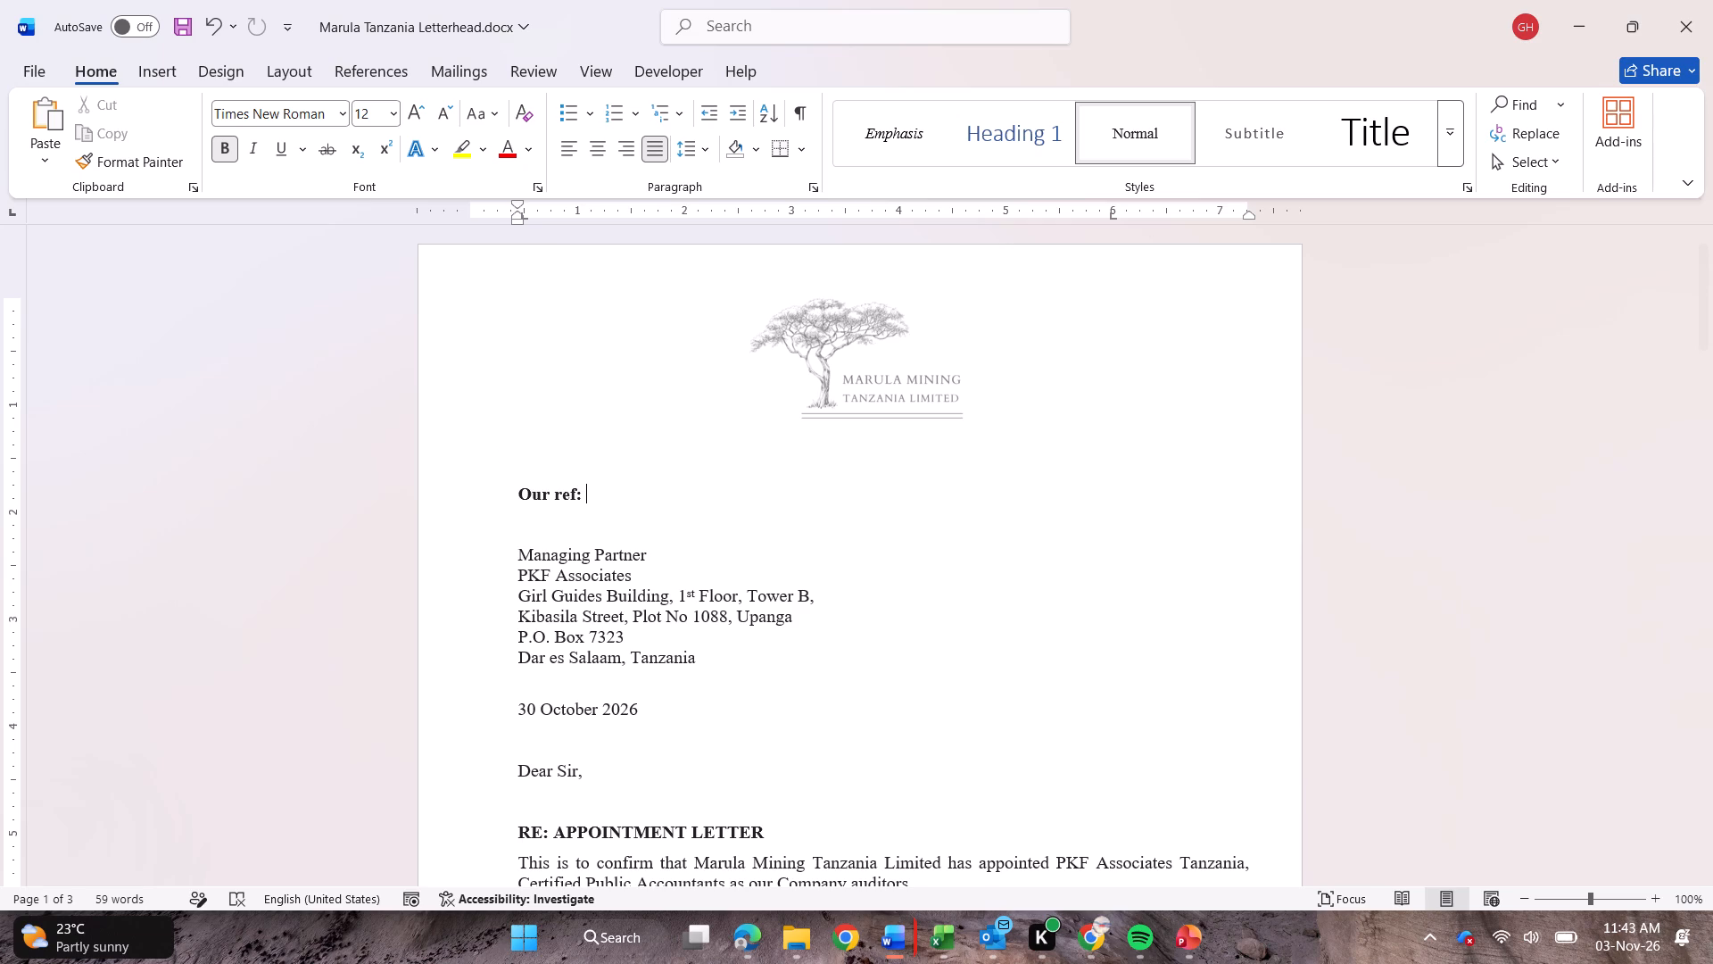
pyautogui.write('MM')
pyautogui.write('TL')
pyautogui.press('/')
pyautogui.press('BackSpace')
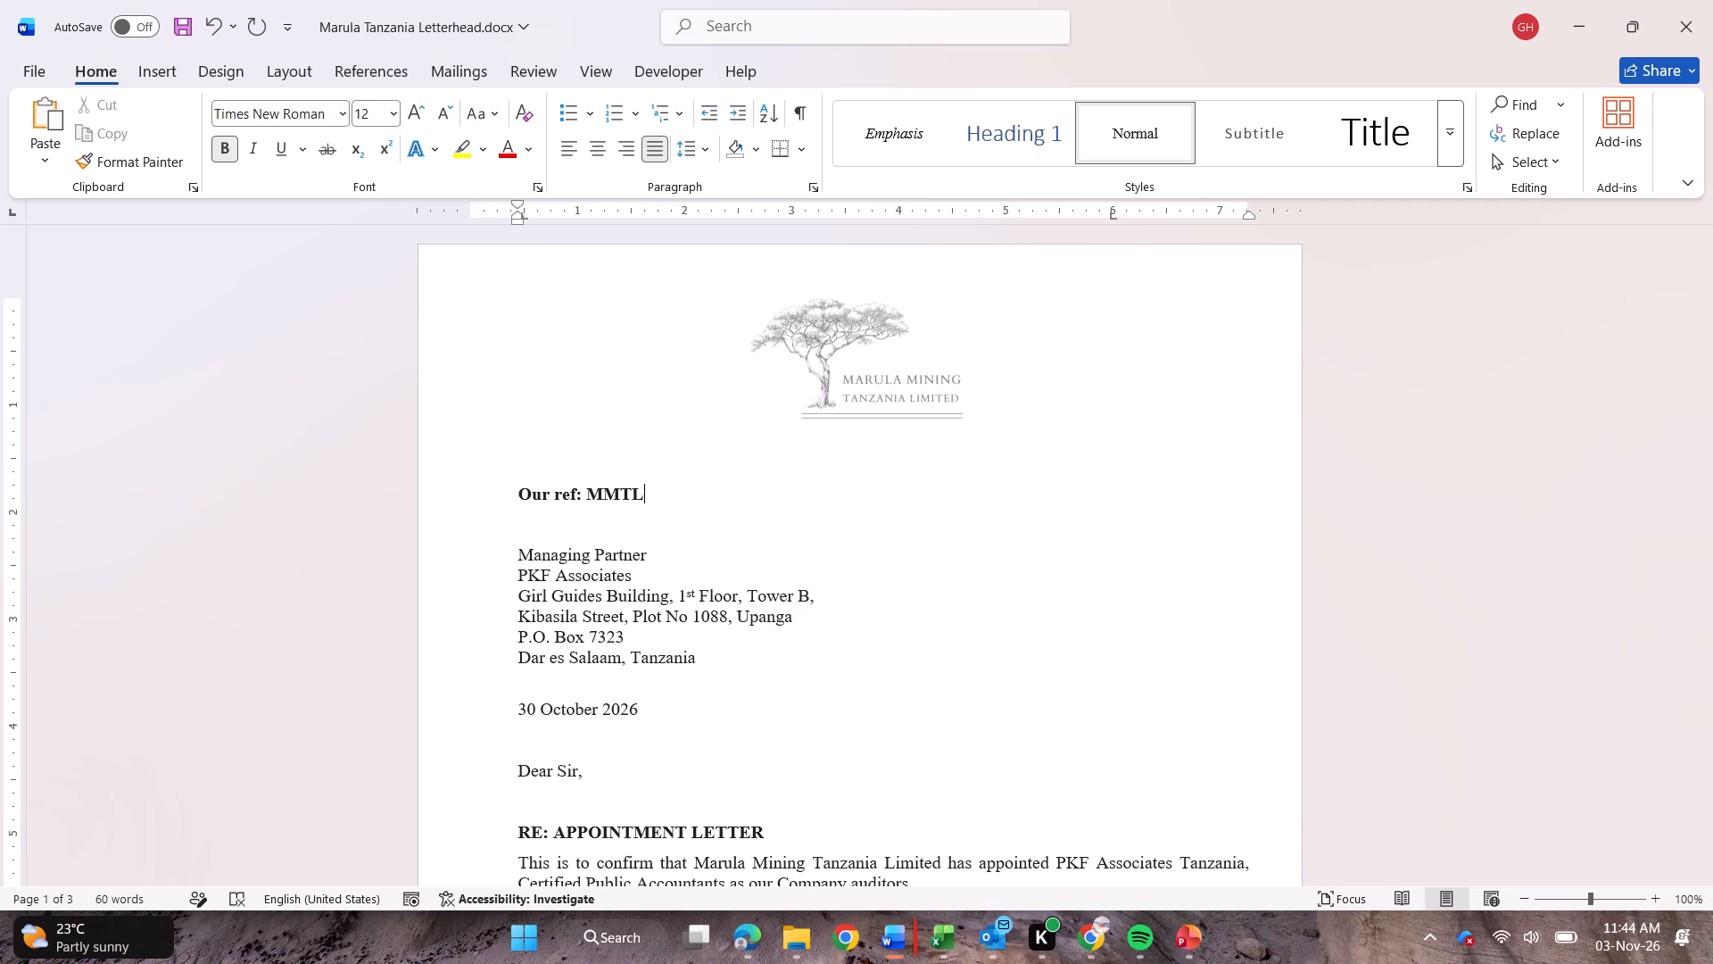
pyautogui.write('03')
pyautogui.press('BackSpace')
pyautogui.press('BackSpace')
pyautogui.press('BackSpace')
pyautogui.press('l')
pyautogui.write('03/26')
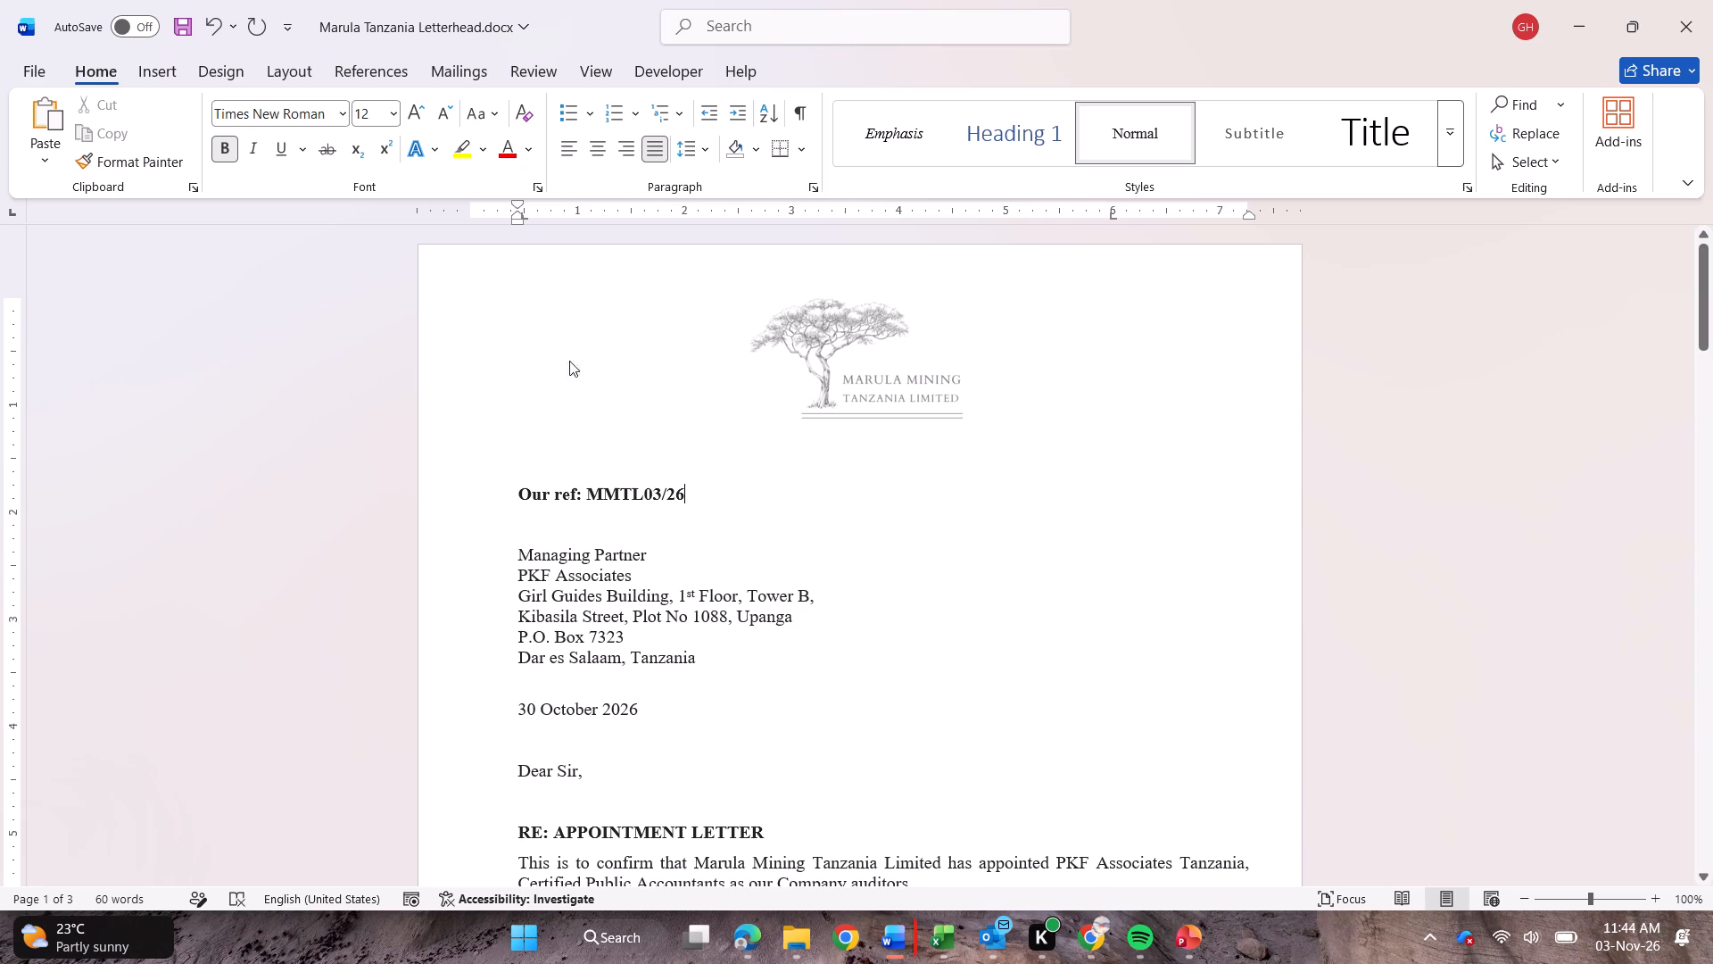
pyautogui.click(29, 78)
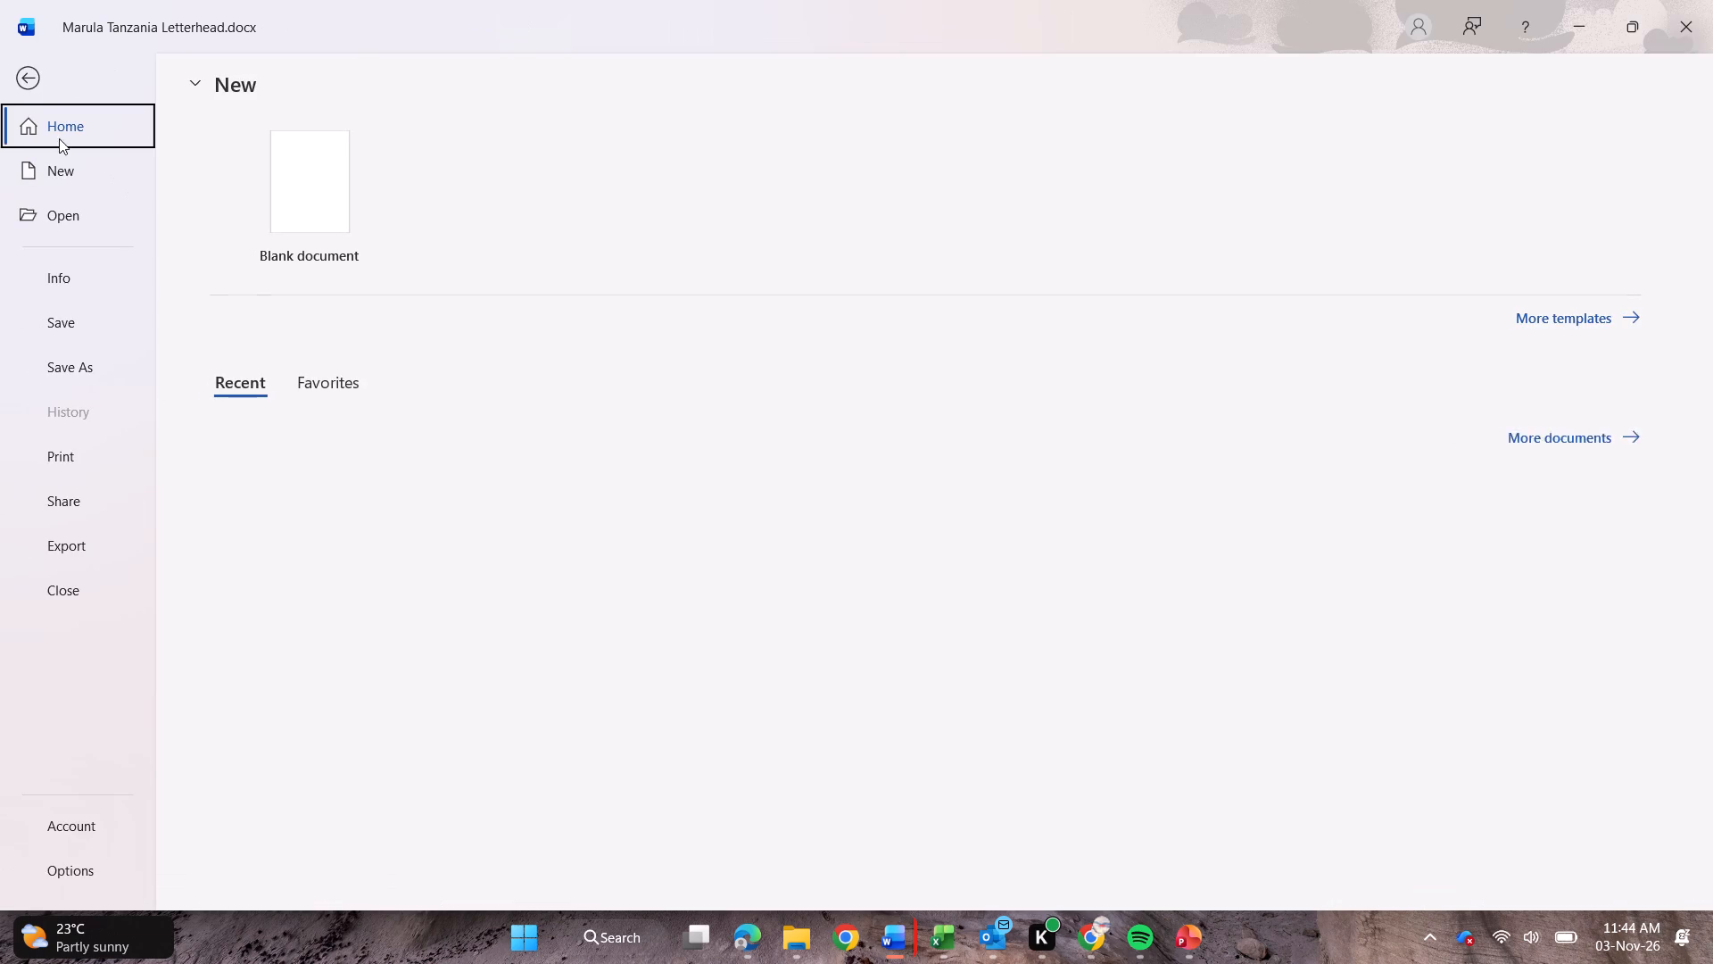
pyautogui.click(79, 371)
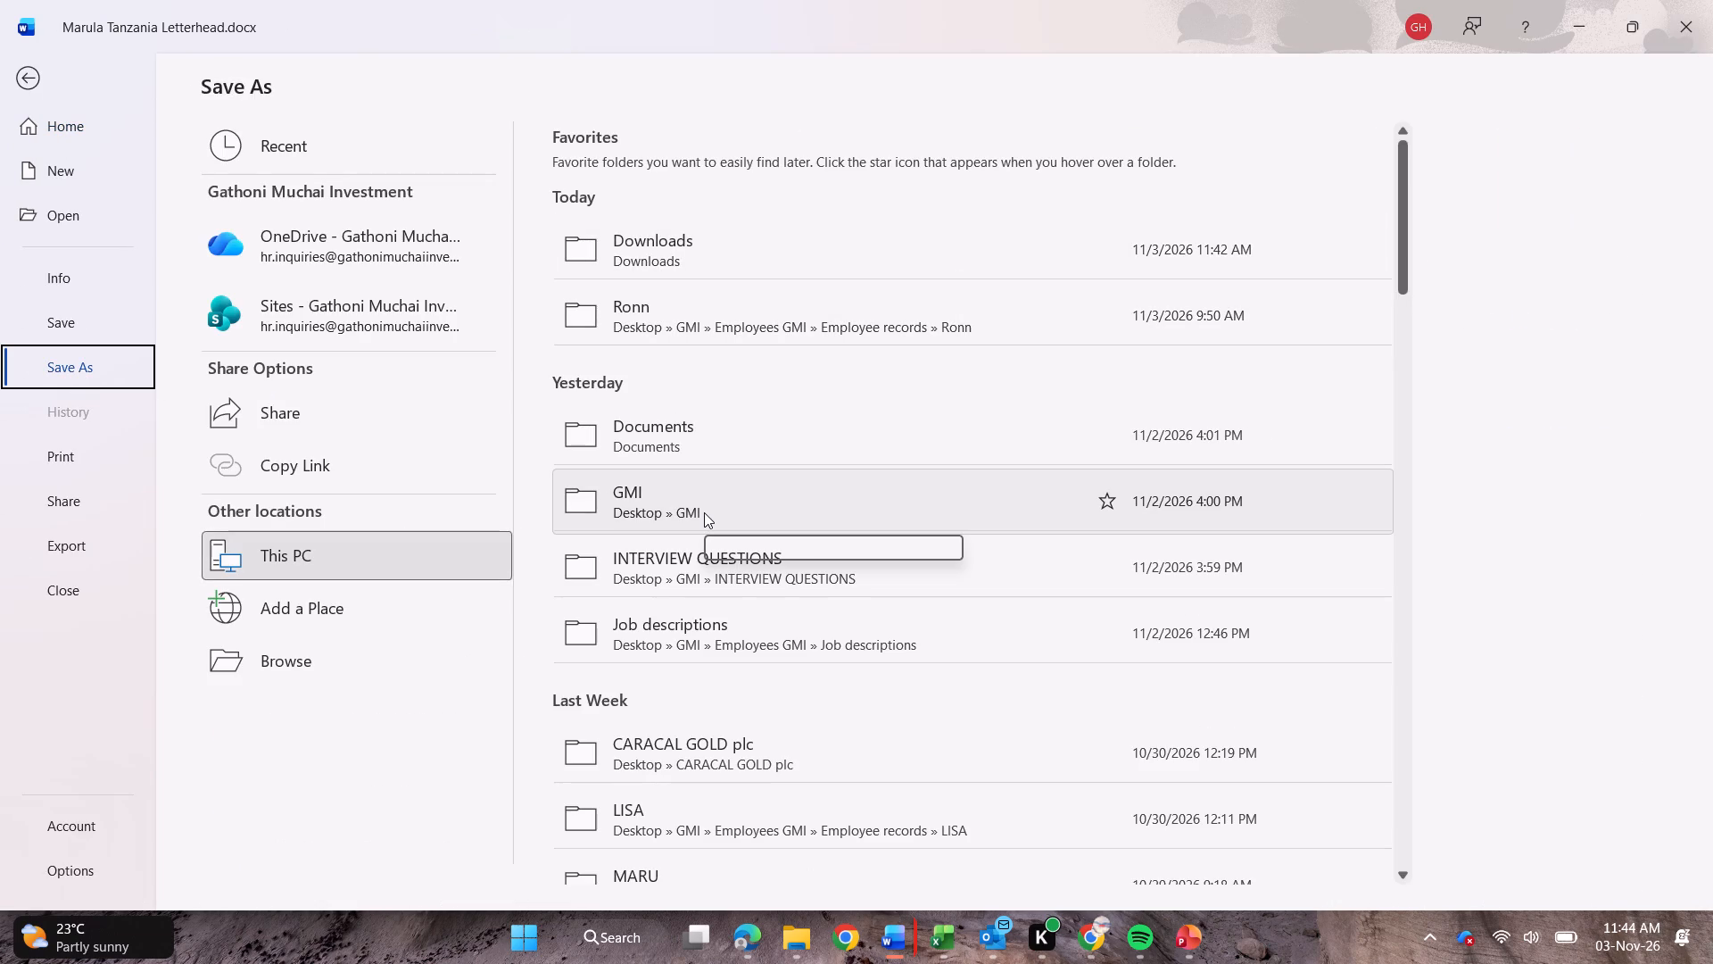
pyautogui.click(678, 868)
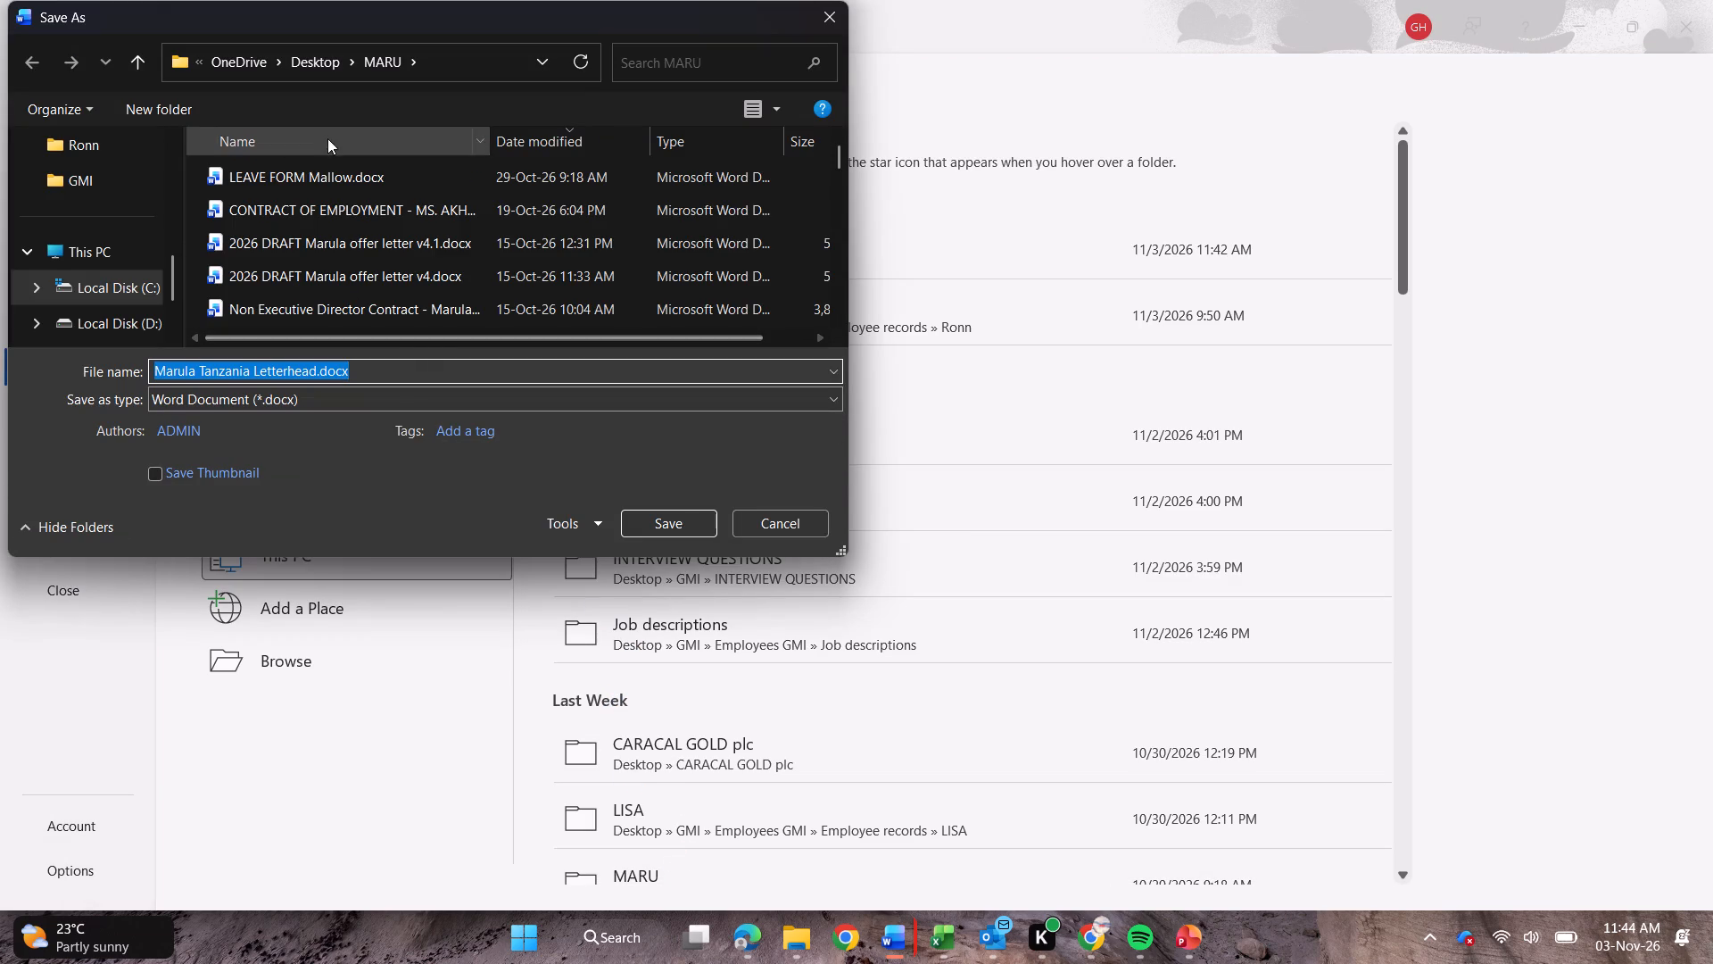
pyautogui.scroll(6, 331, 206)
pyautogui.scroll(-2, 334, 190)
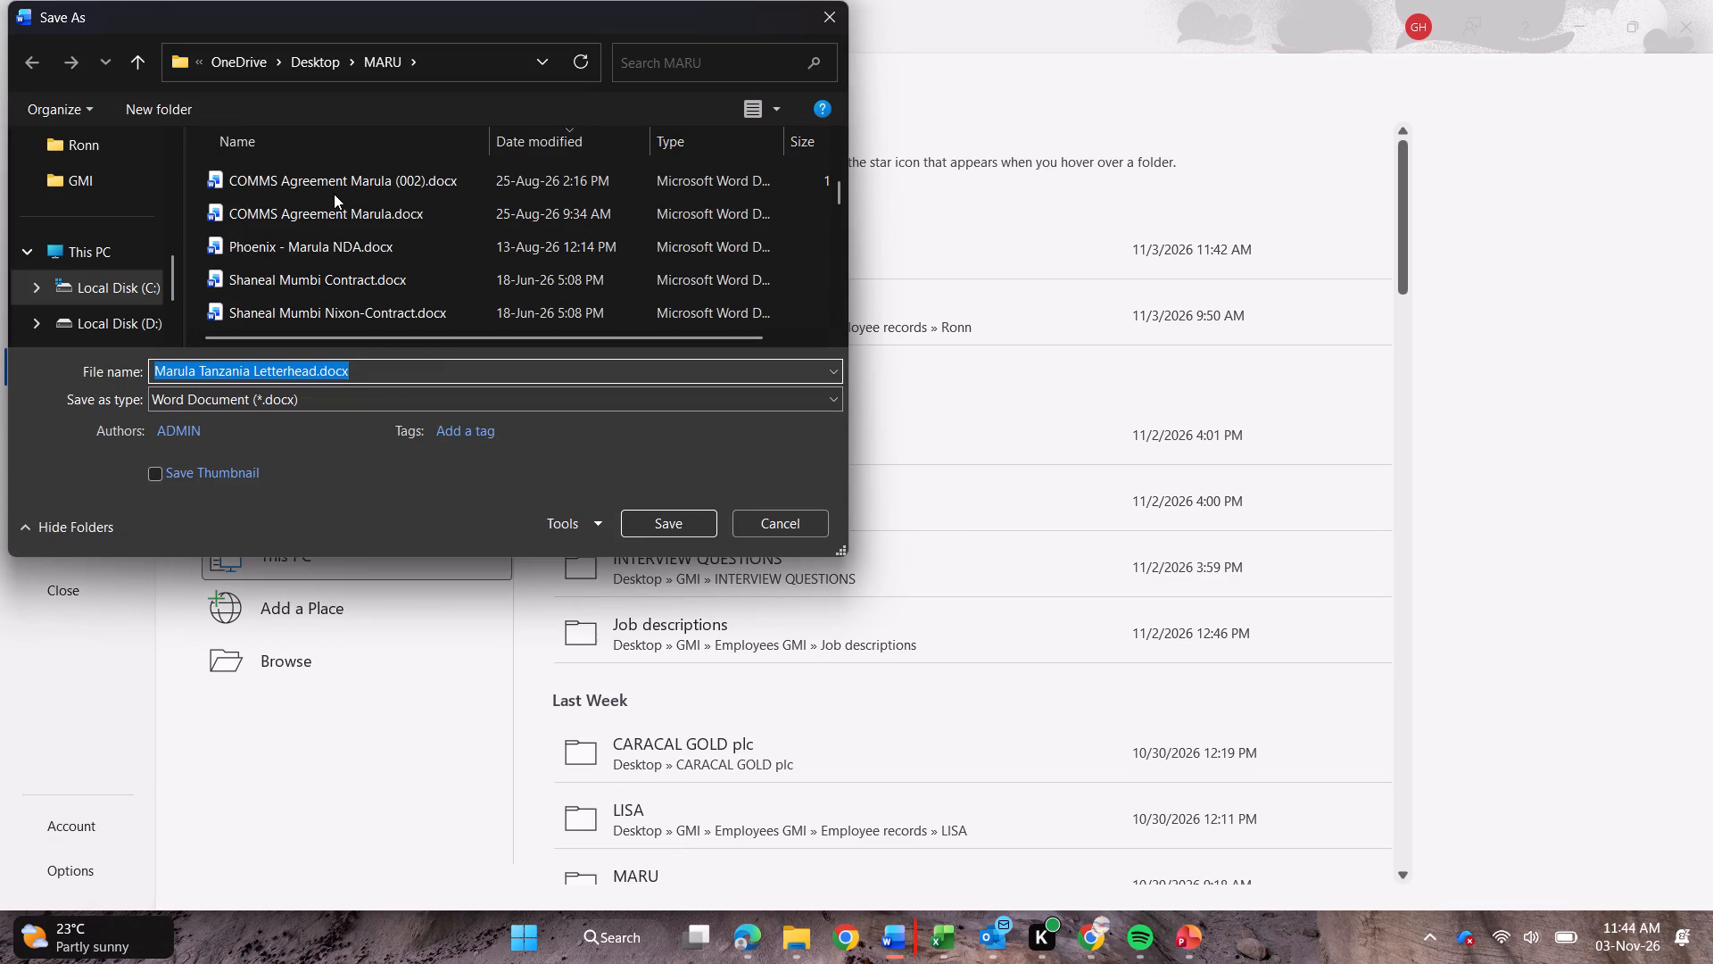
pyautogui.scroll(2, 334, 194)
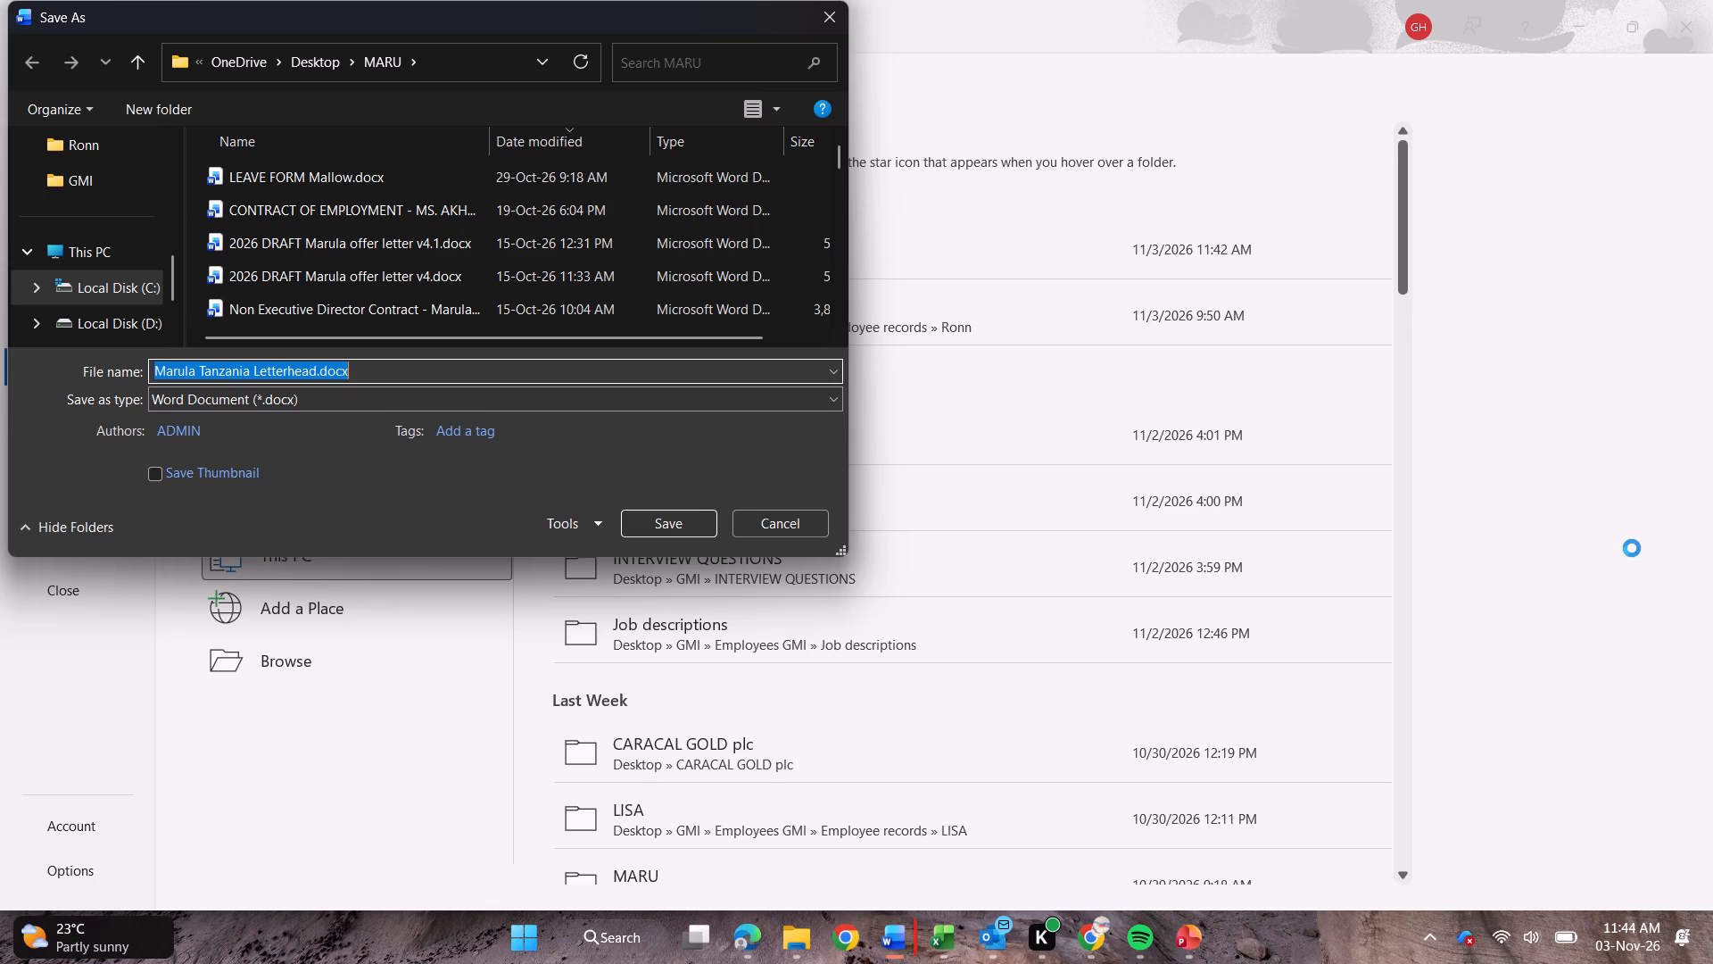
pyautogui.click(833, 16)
# Open Signatures.docx from the favorite documents and copy the first signature image.
pyautogui.click(46, 119)
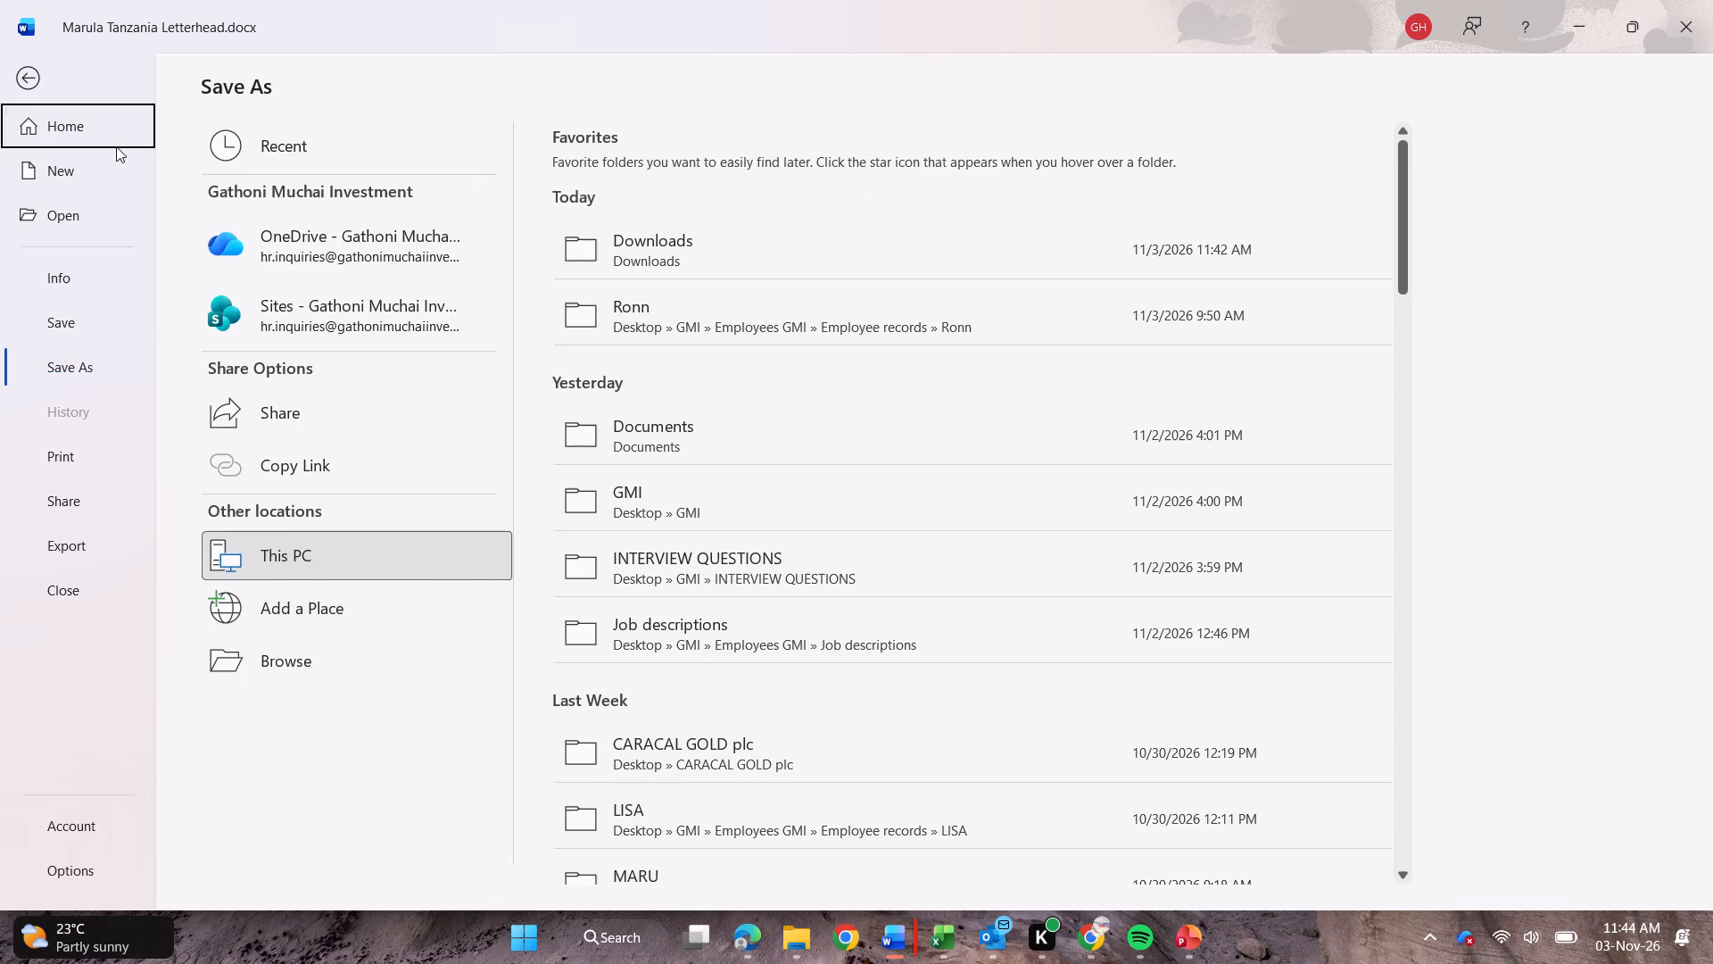
pyautogui.click(335, 381)
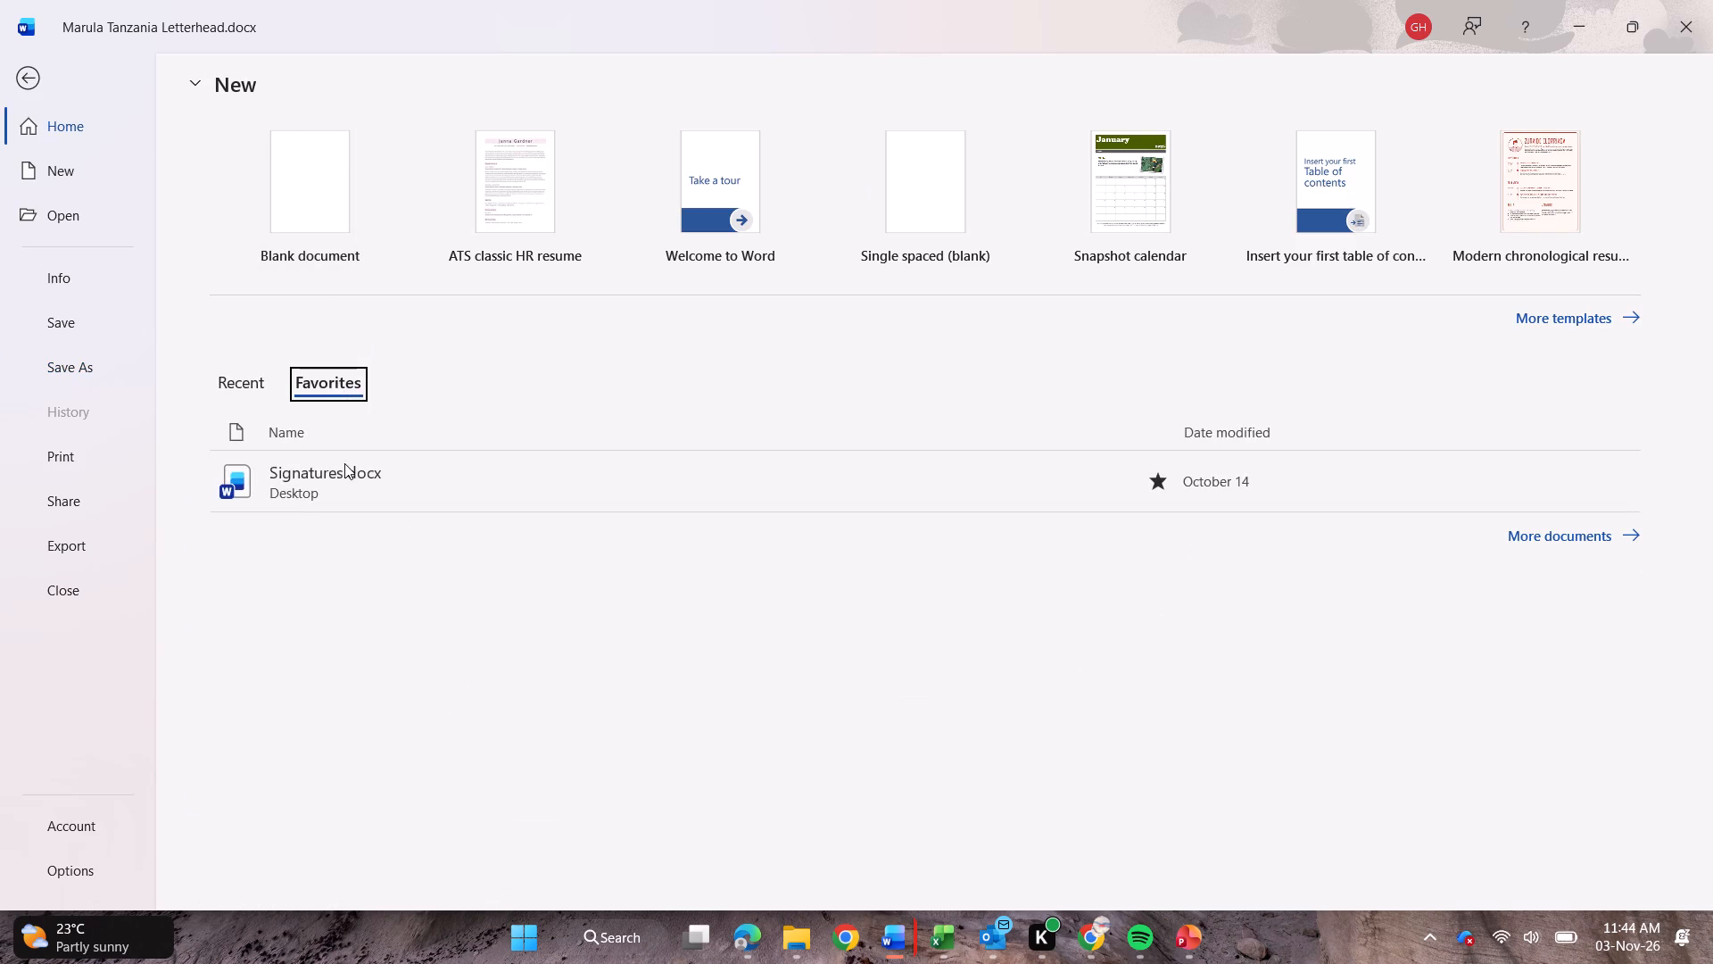
pyautogui.doubleClick(344, 498)
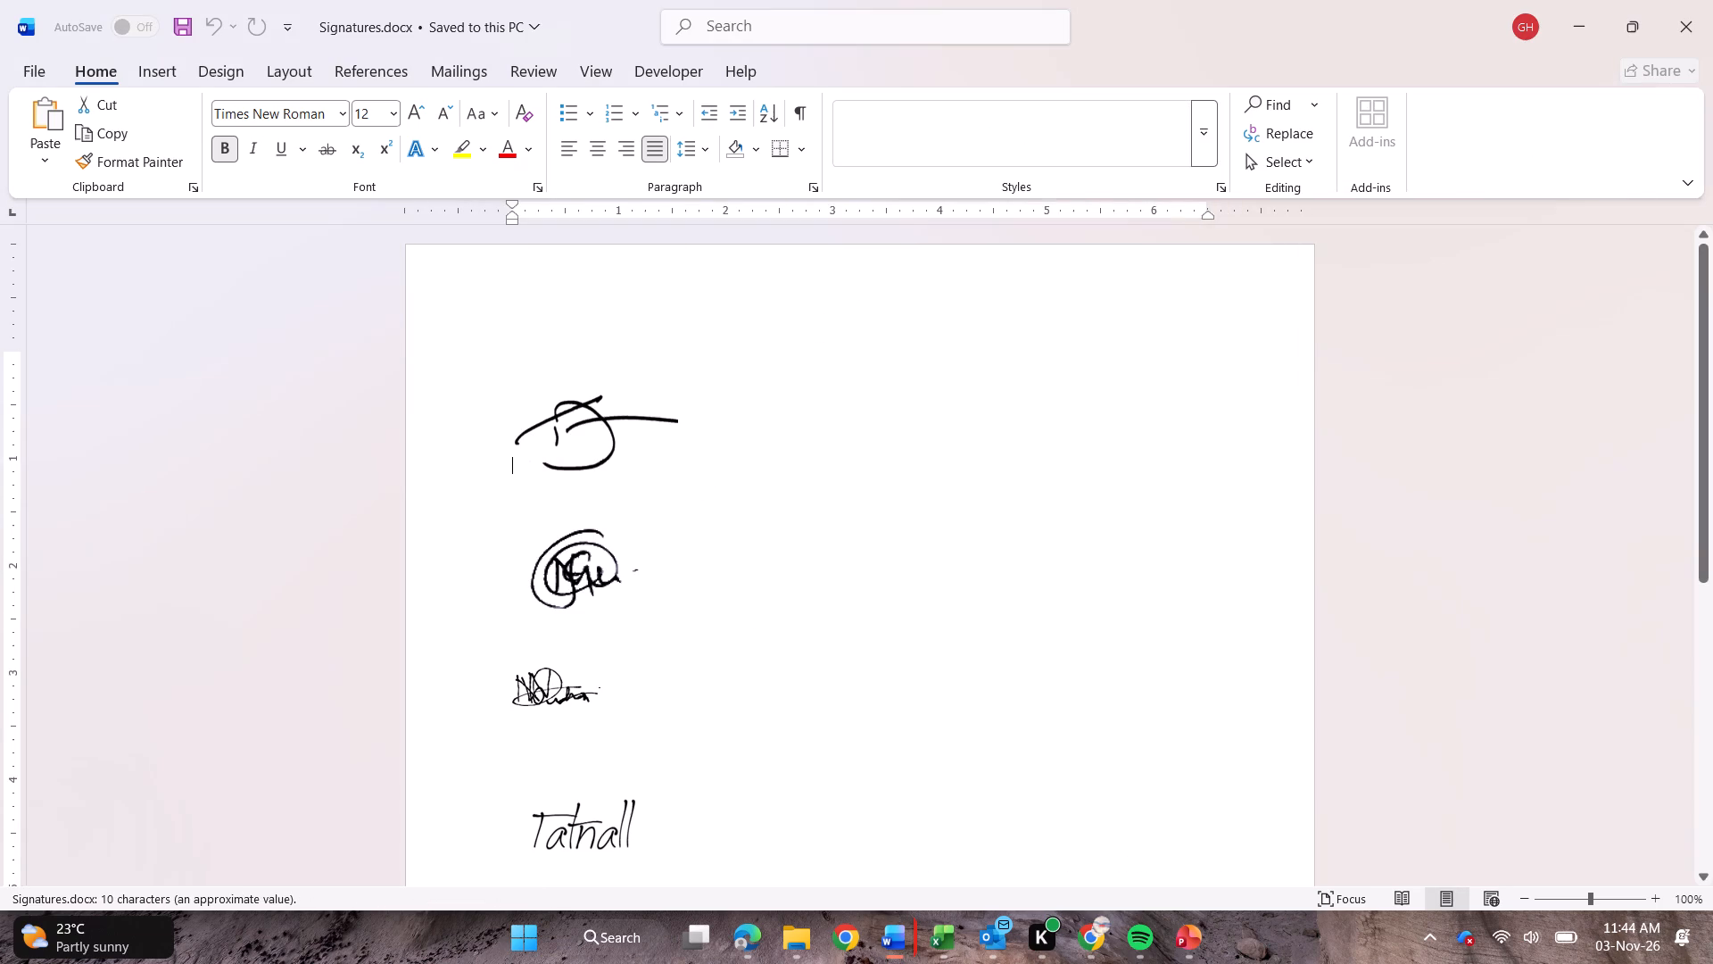
pyautogui.click(583, 421)
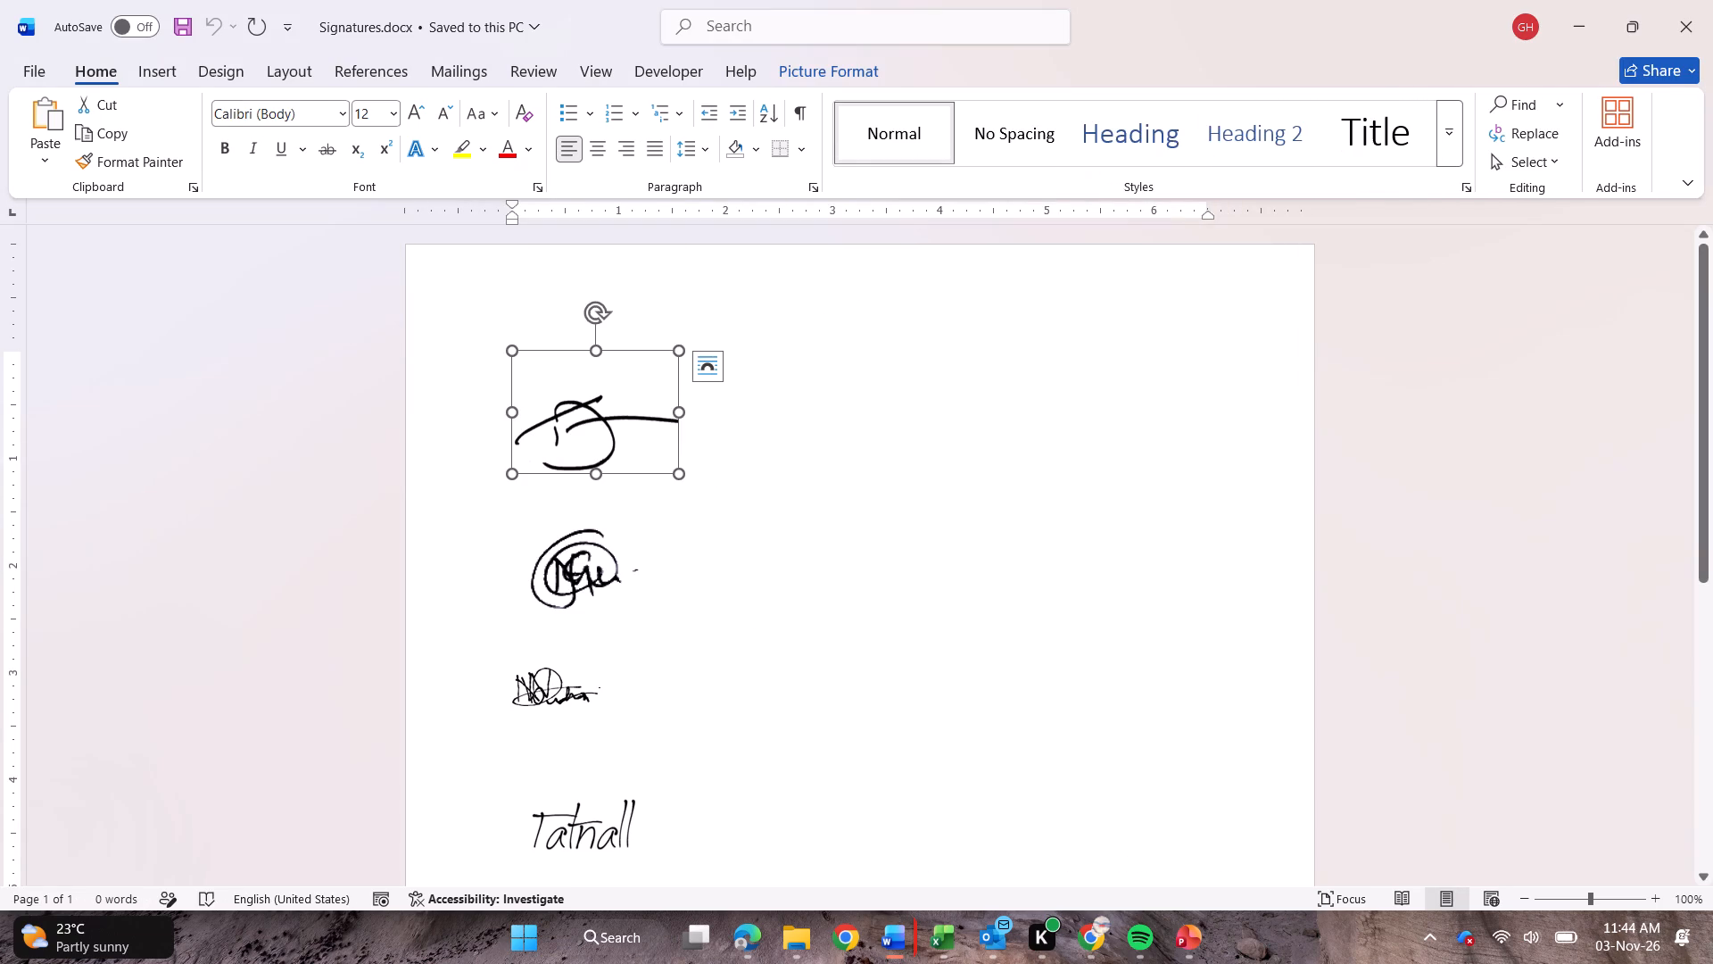
pyautogui.rightClick(583, 421)
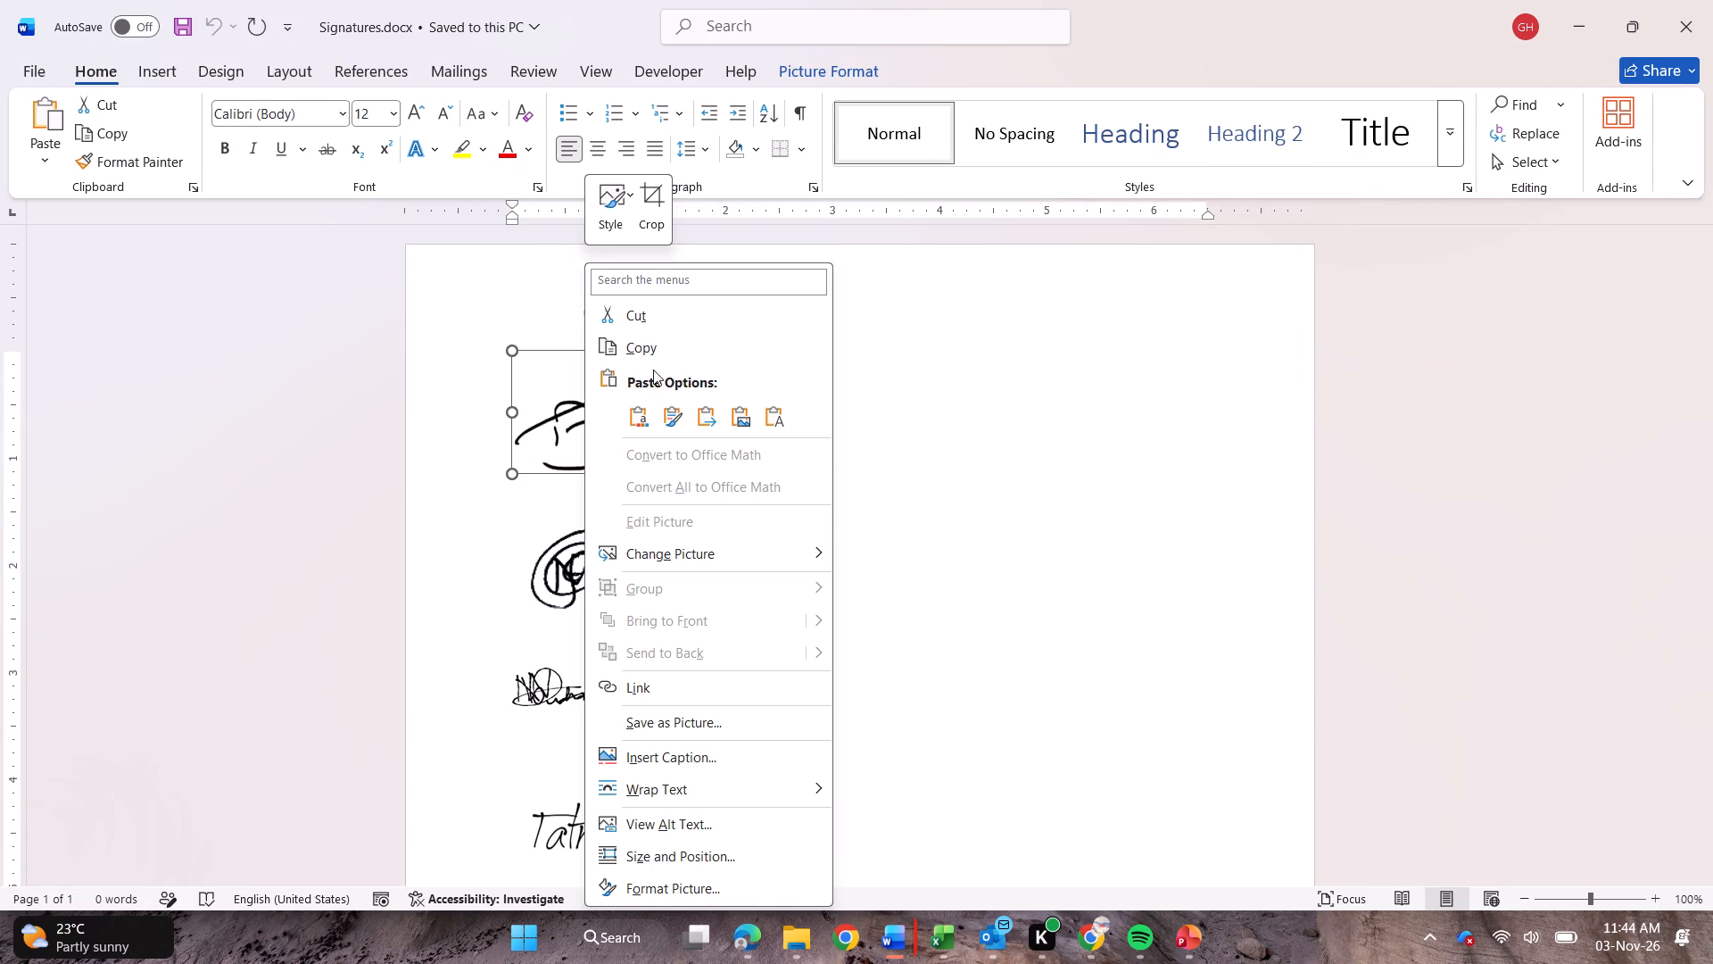
pyautogui.click(642, 348)
pyautogui.scroll(-2, 759, 481)
pyautogui.scroll(5, 734, 506)
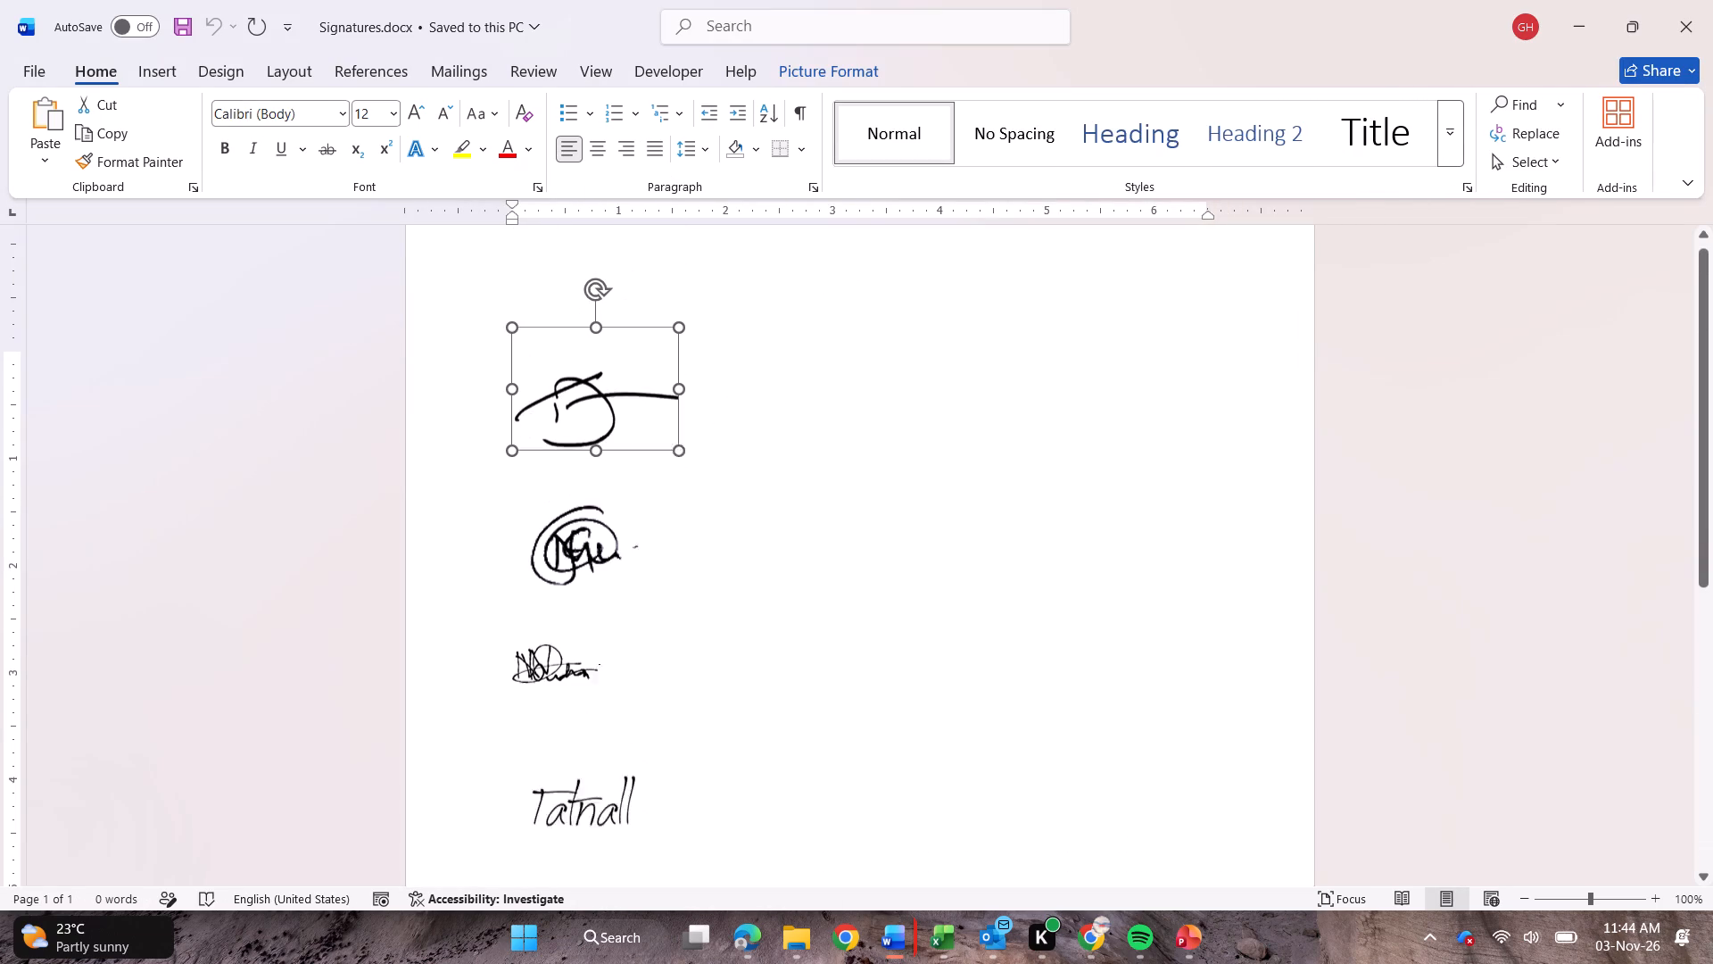
pyautogui.scroll(2, 734, 506)
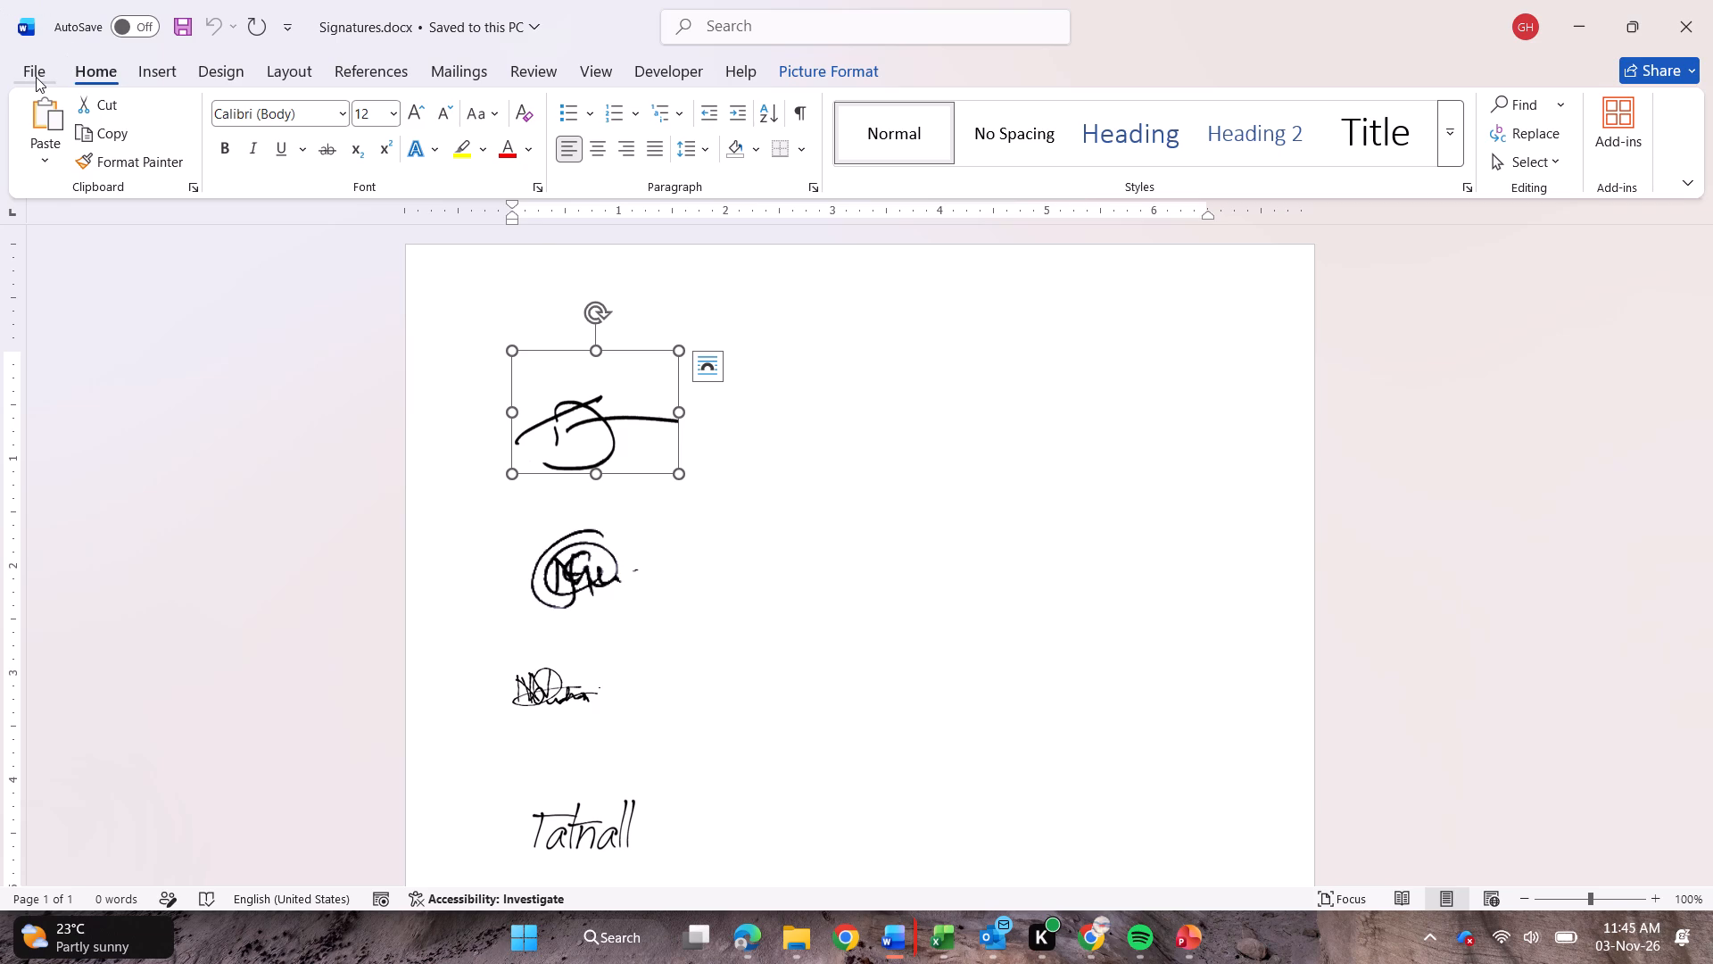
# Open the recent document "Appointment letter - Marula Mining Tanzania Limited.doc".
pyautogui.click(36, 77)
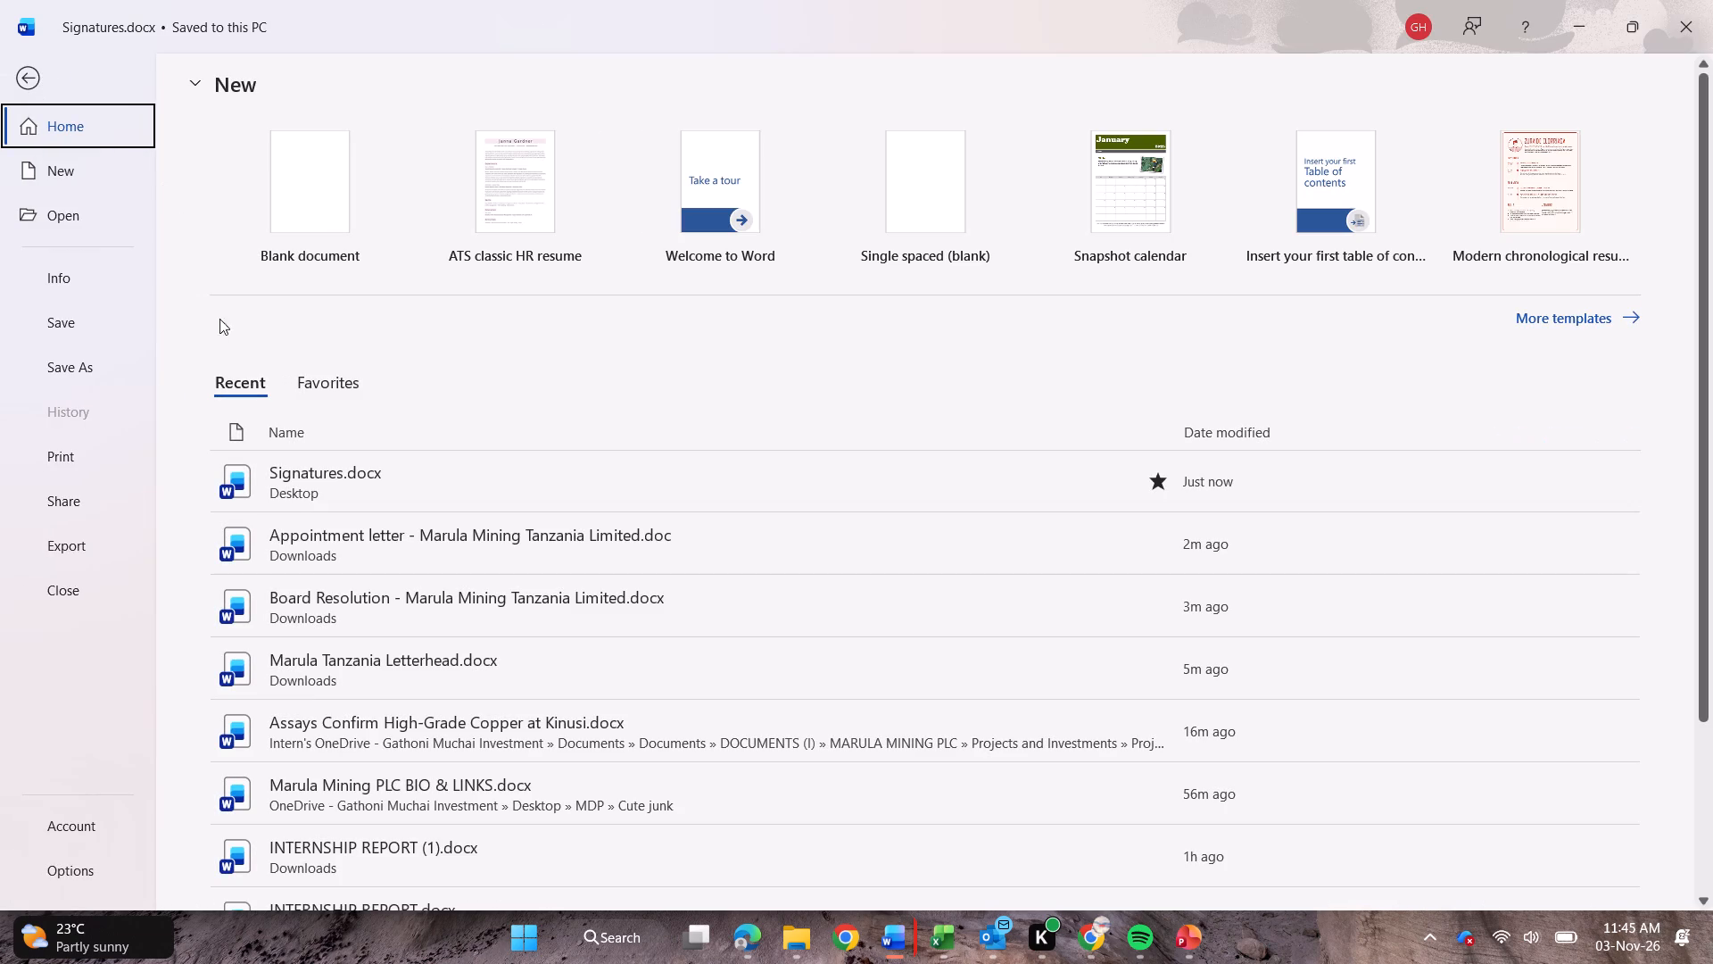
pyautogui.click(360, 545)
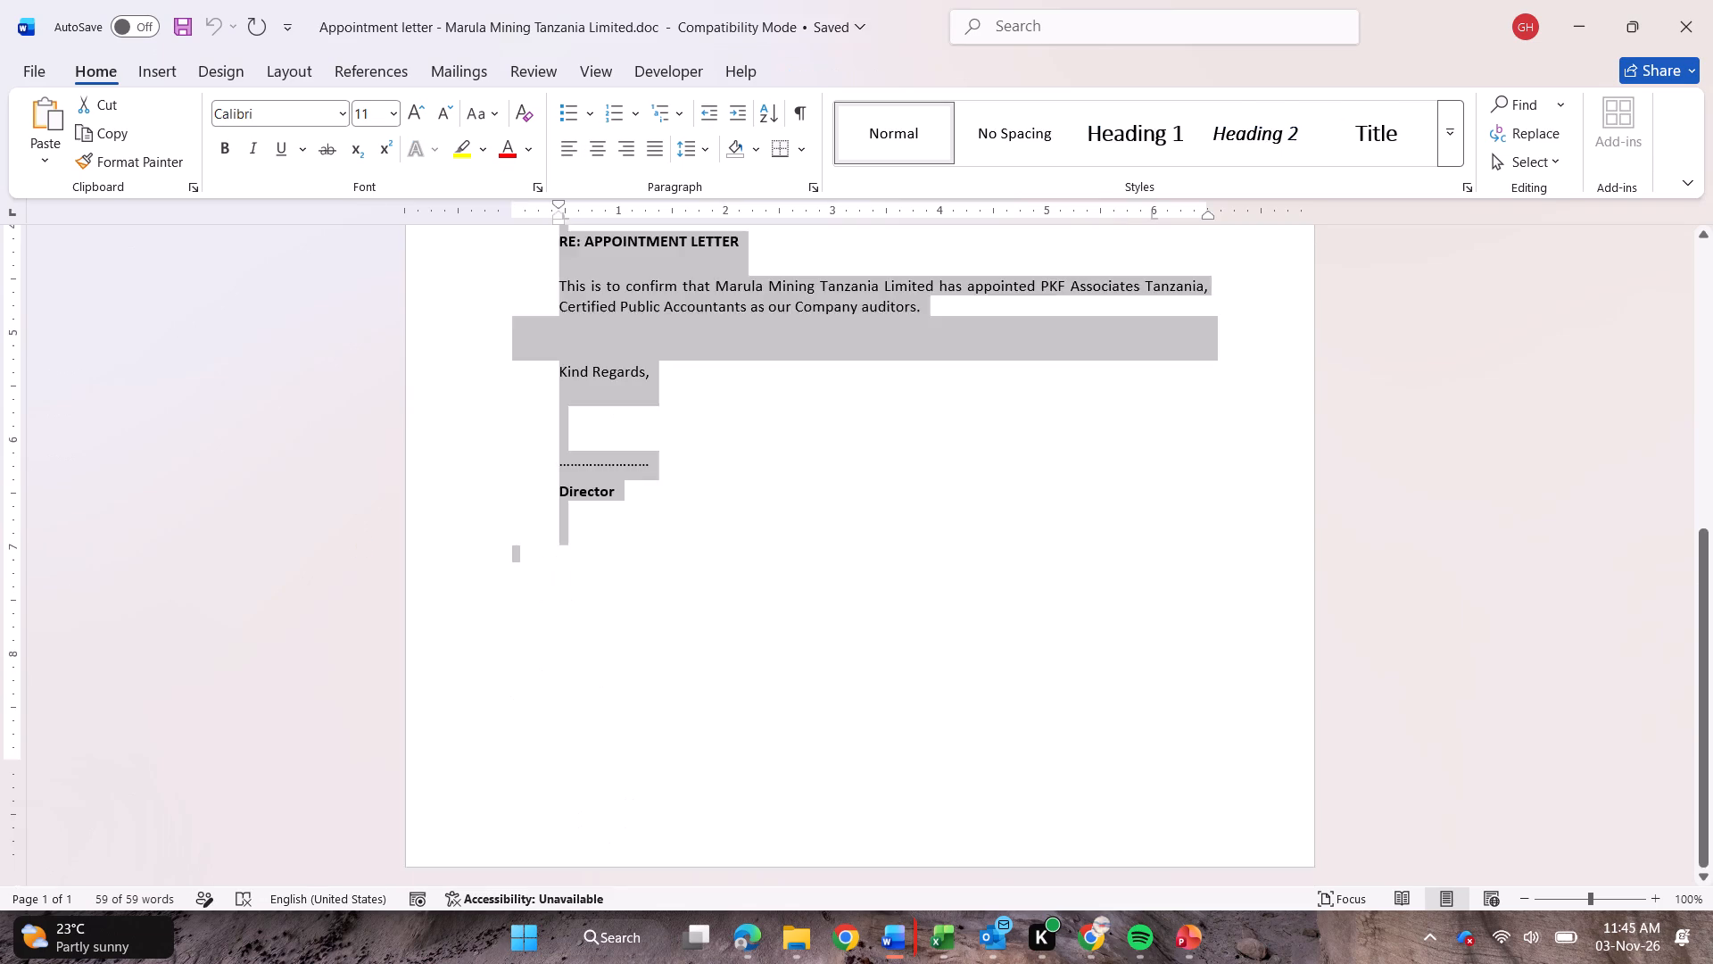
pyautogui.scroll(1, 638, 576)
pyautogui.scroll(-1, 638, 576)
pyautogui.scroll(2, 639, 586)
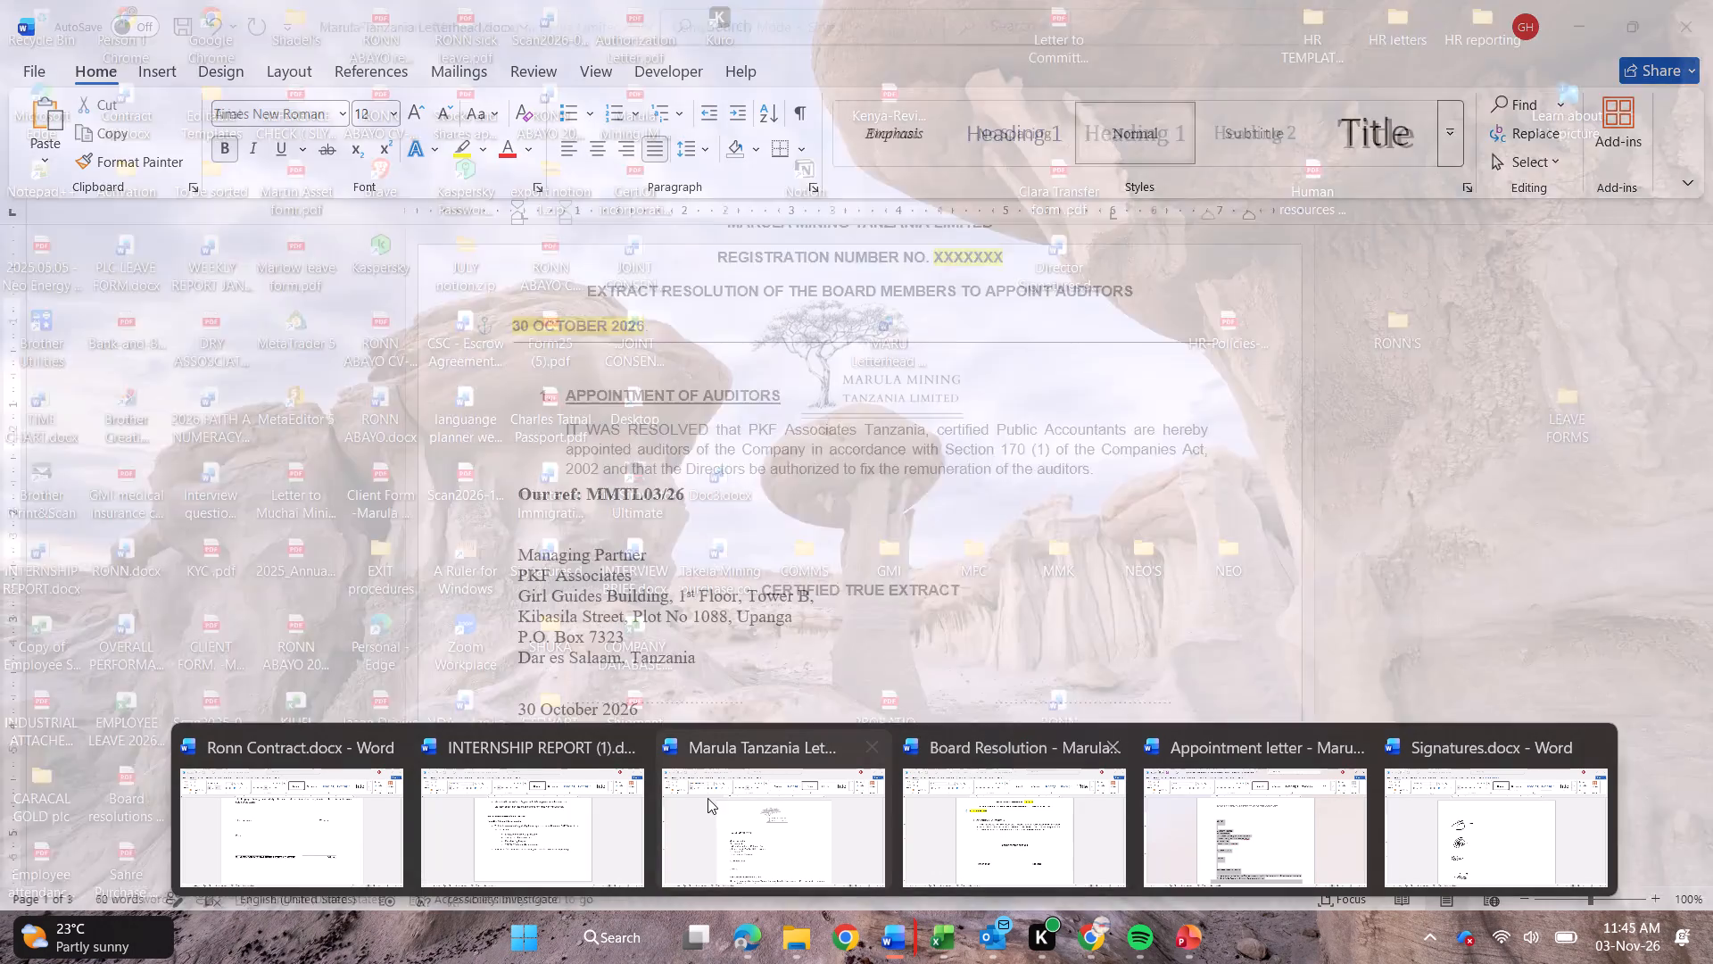
# Switch to the Marula Tanzania Letterhead document and paste the copied signature into the dotted signature line above "Director".
pyautogui.click(708, 798)
pyautogui.scroll(-1, 605, 611)
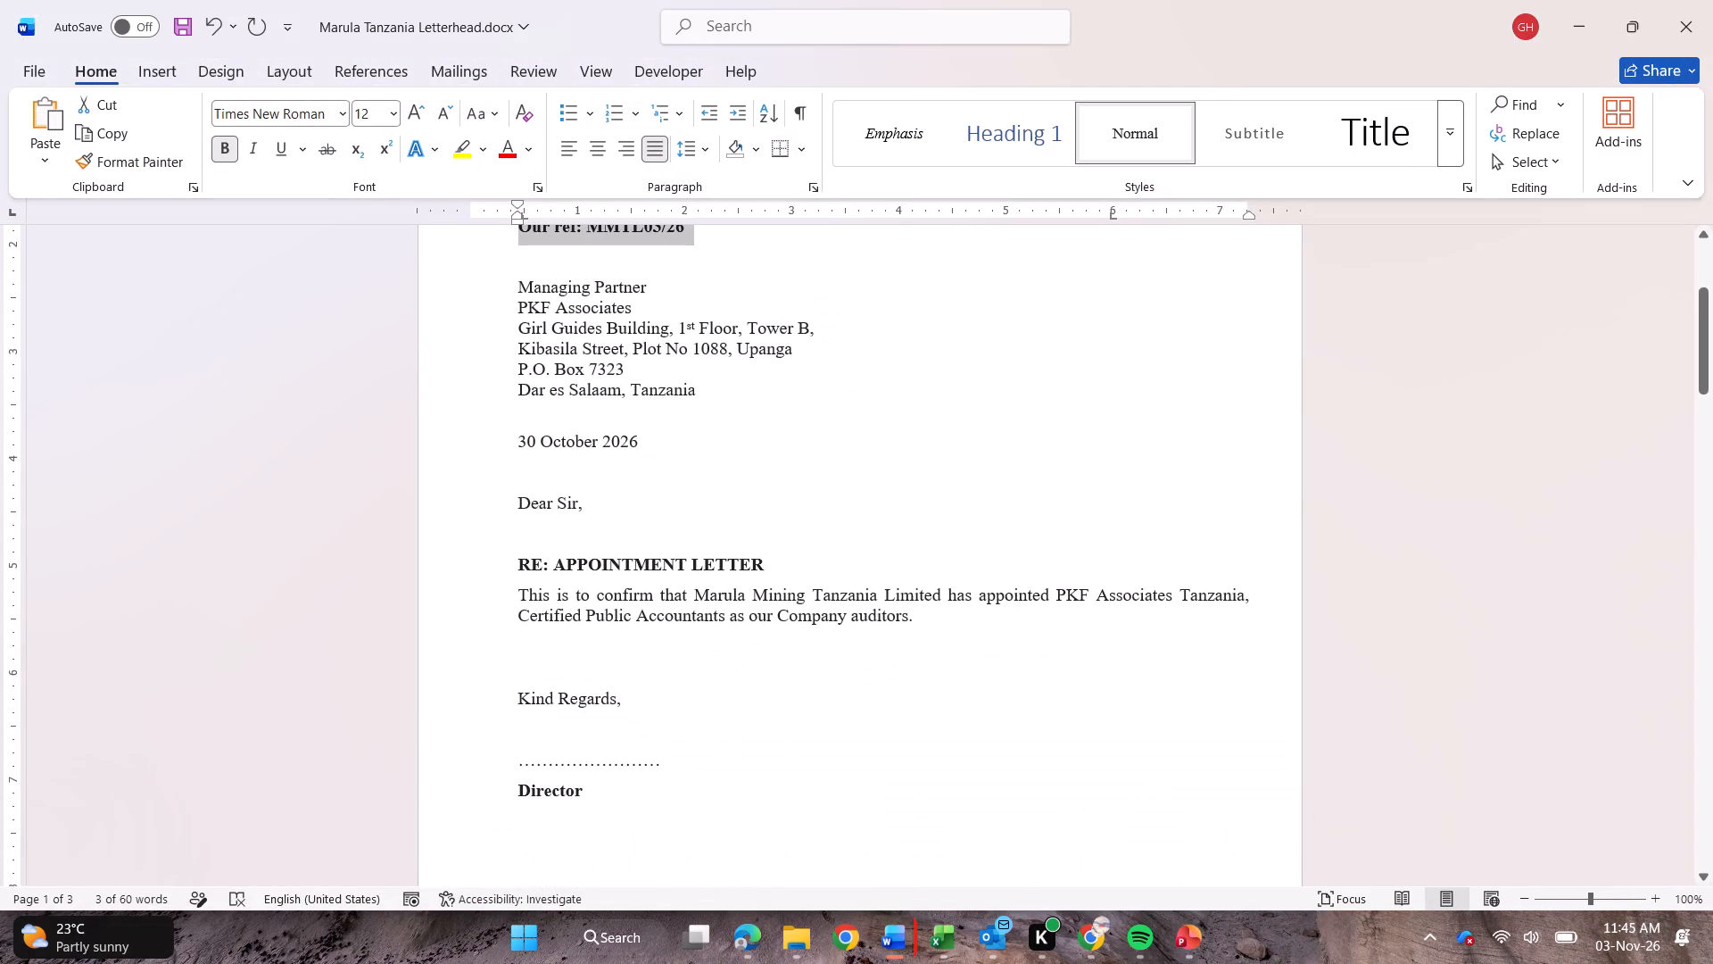
pyautogui.click(551, 752)
pyautogui.rightClick(551, 752)
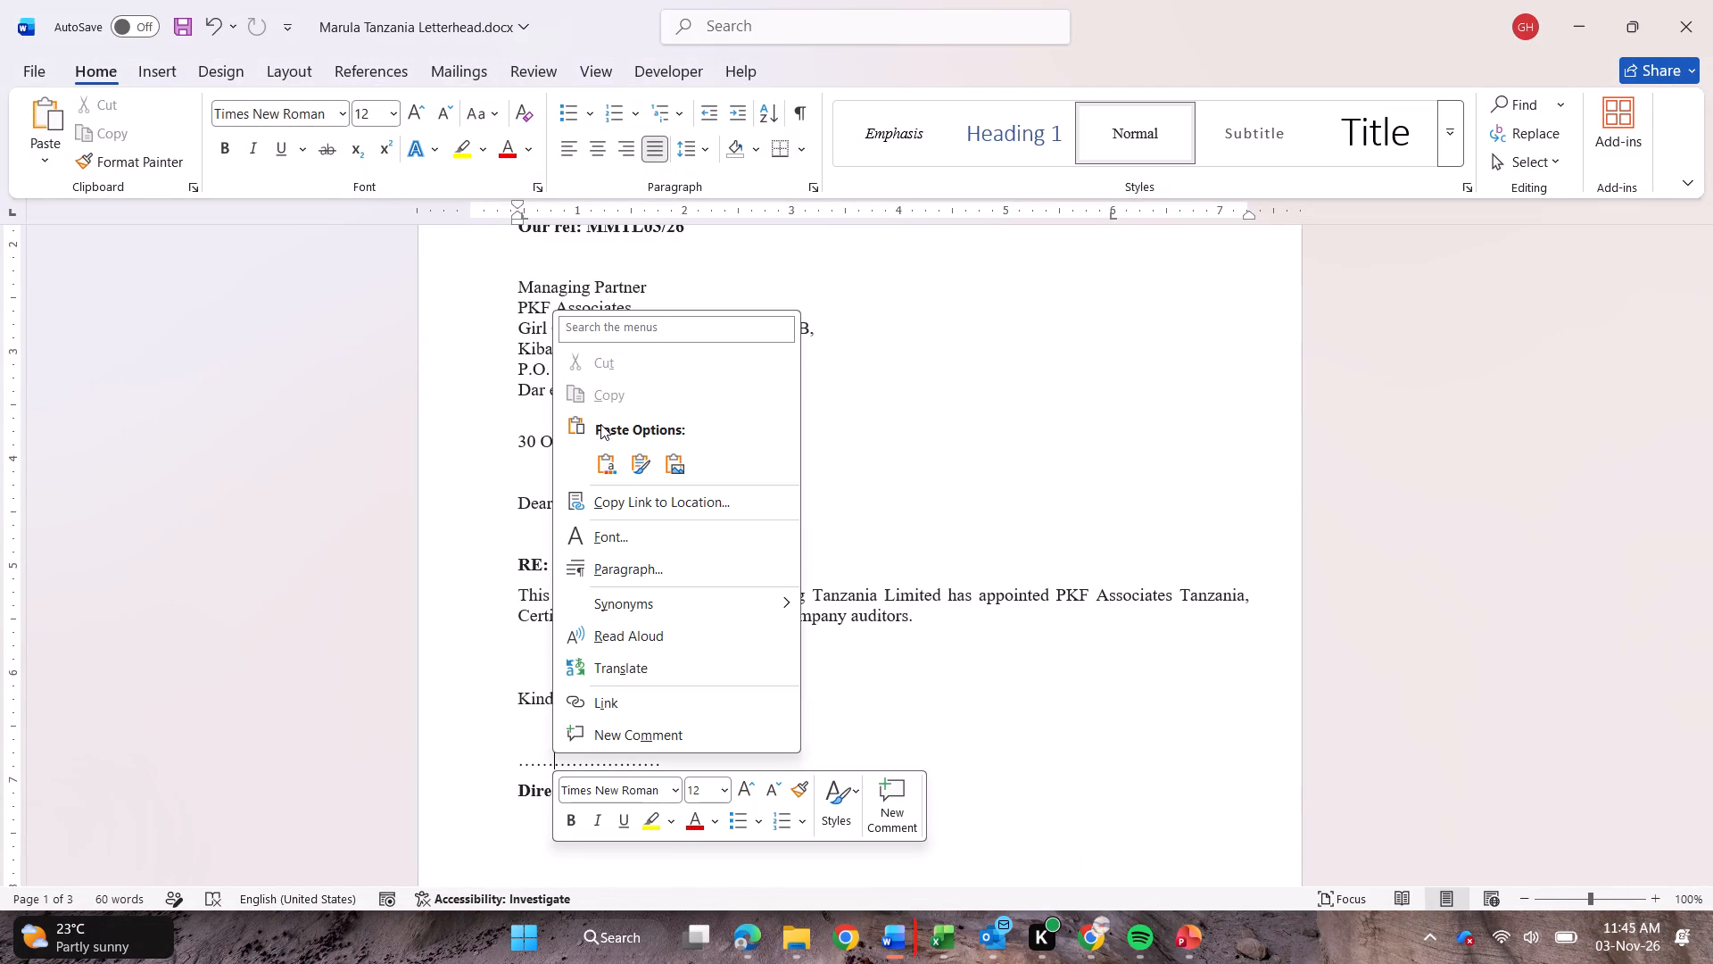
pyautogui.click(600, 461)
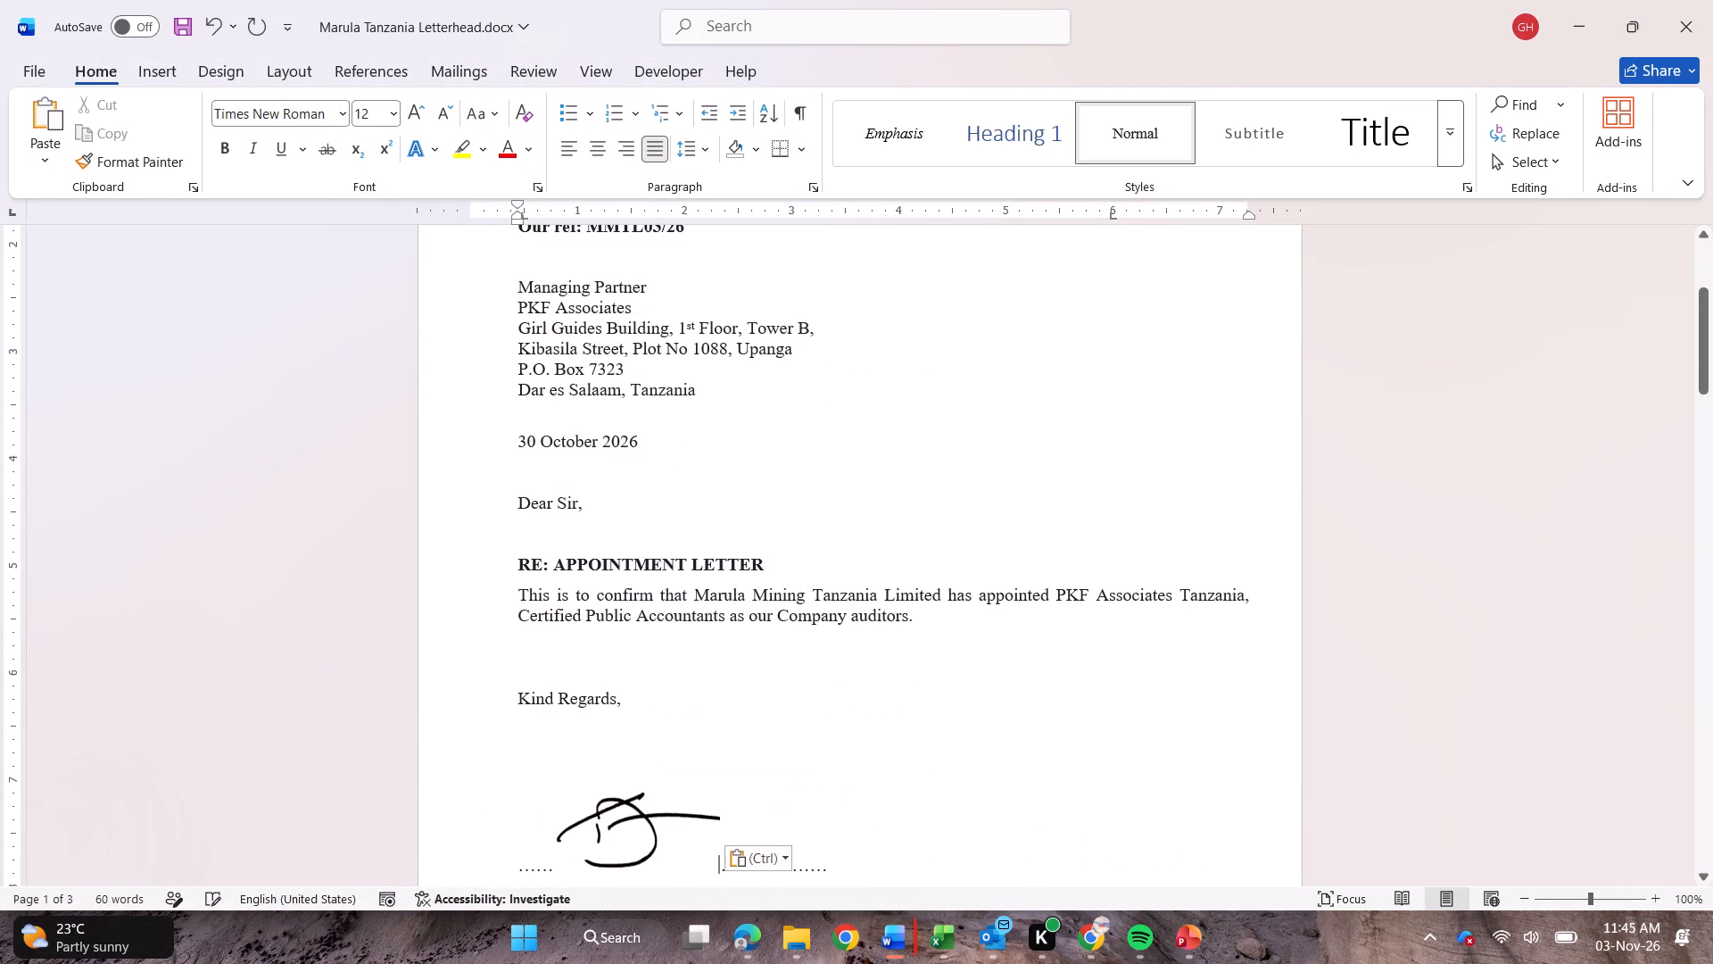
pyautogui.scroll(-2, 823, 659)
pyautogui.scroll(1, 799, 632)
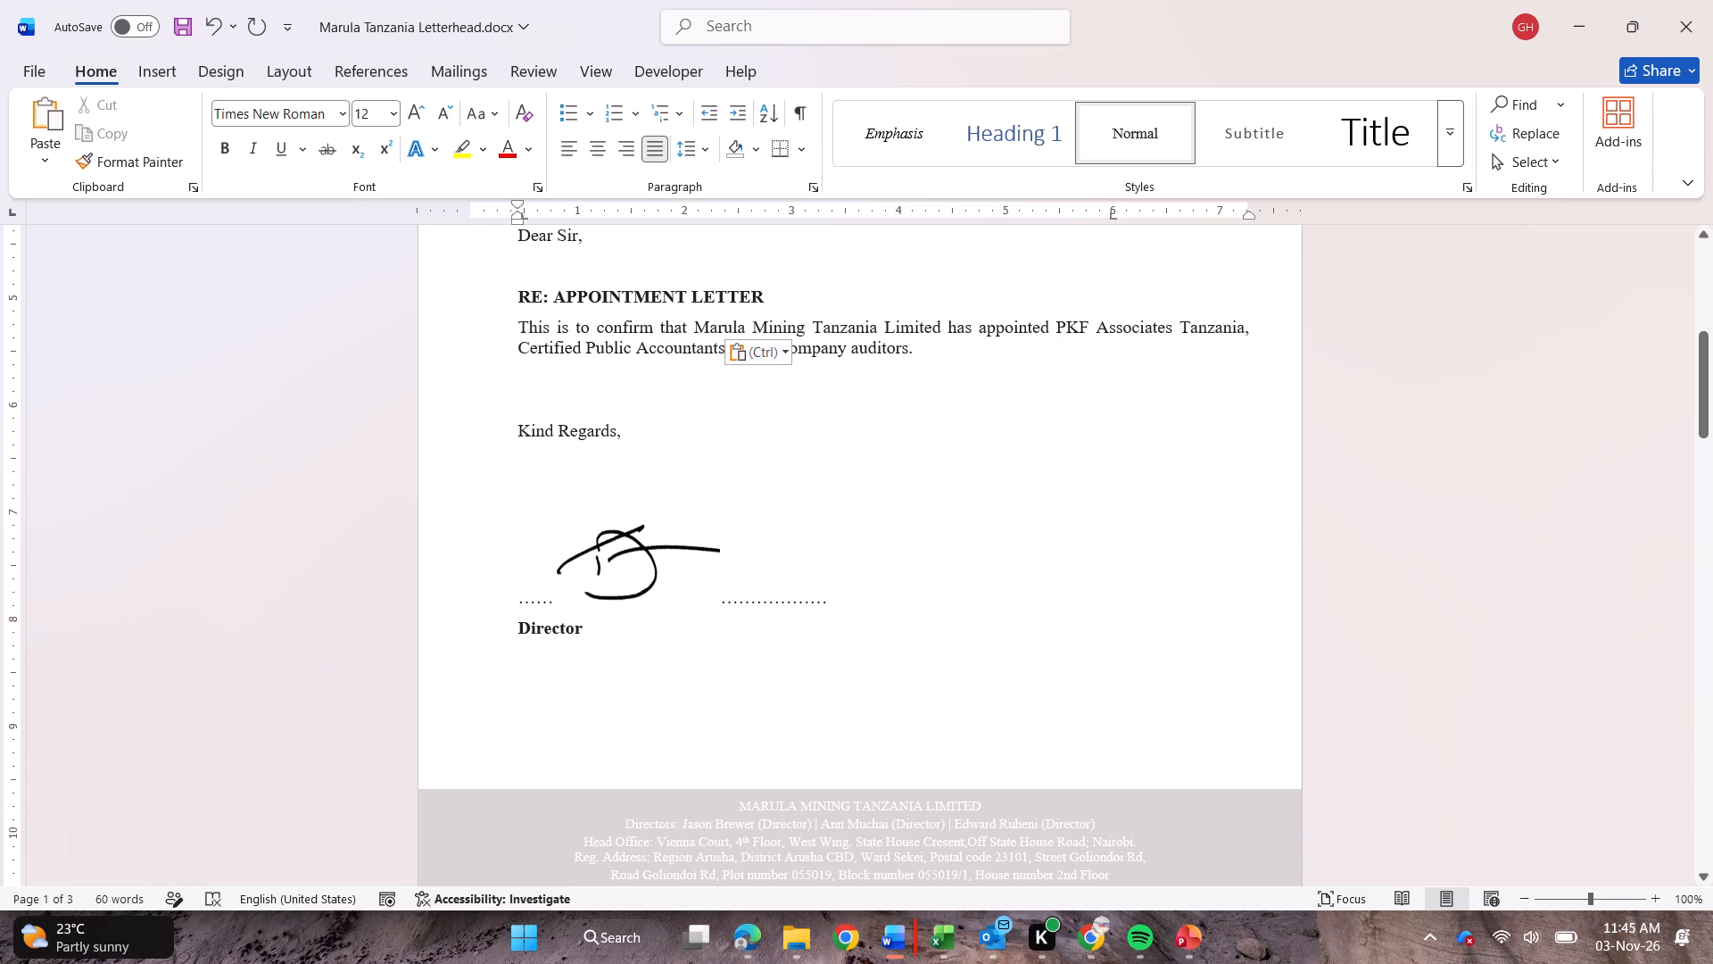
# Set the pasted signature's text wrapping to Top and Bottom so the dotted line sits unbroken beneath it.
pyautogui.click(614, 559)
pyautogui.rightClick(636, 544)
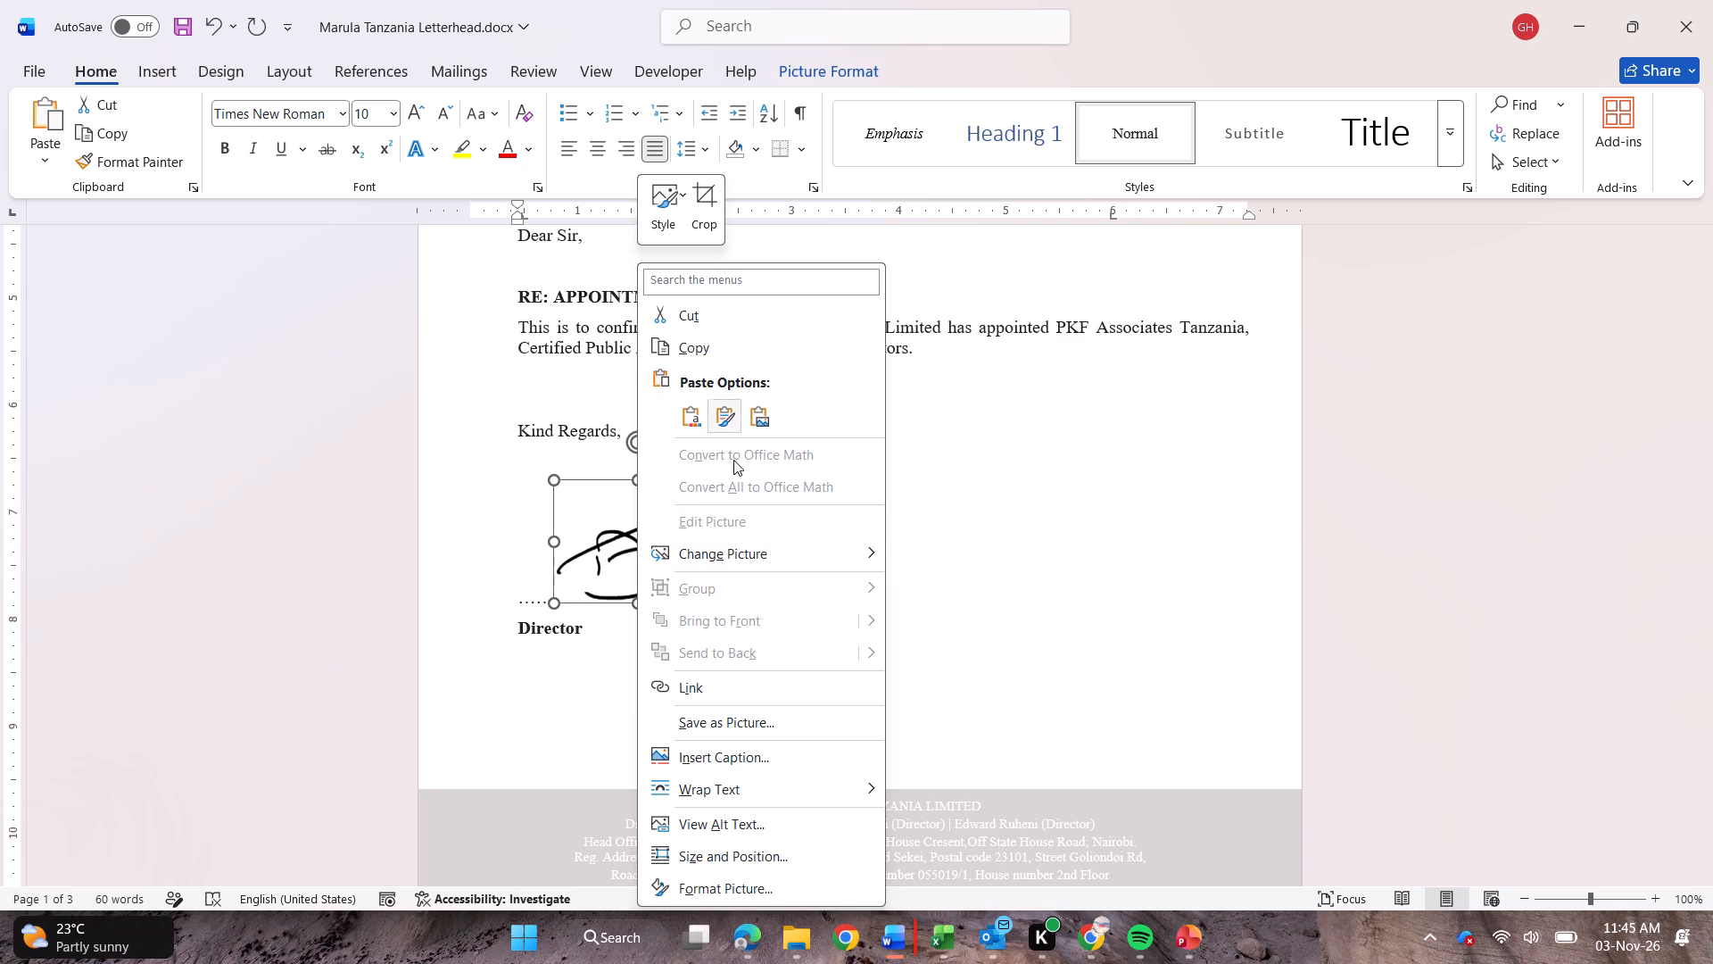
pyautogui.click(1026, 560)
pyautogui.click(753, 487)
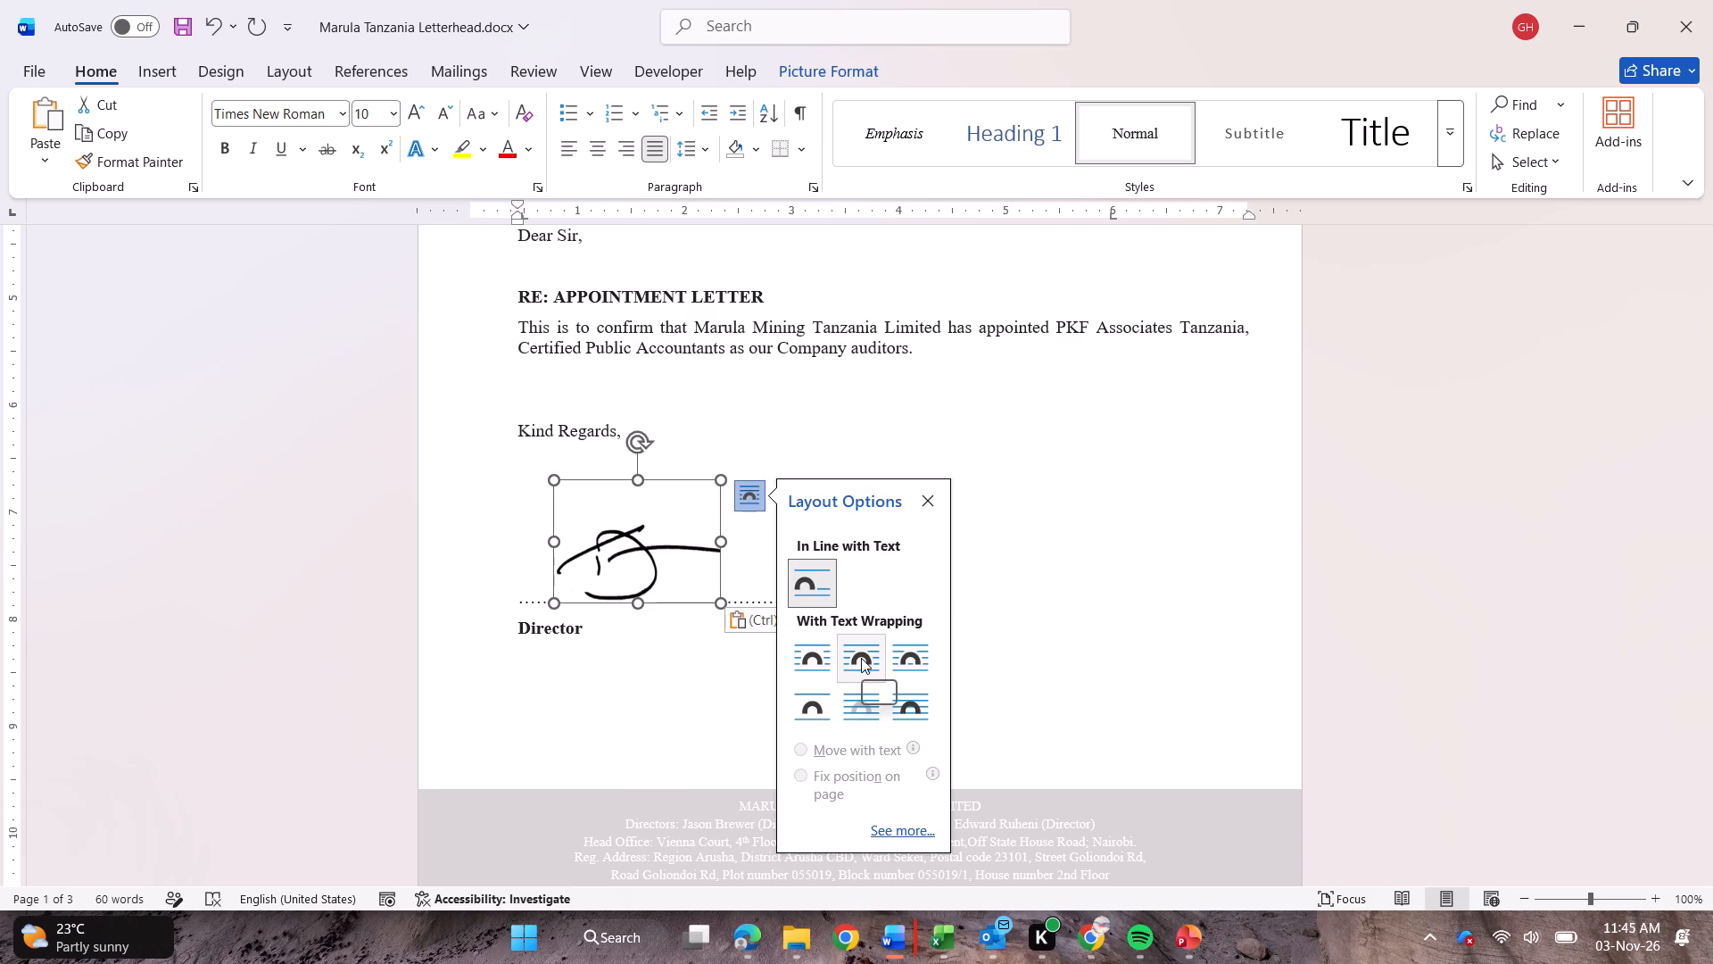
pyautogui.click(823, 704)
pyautogui.click(670, 677)
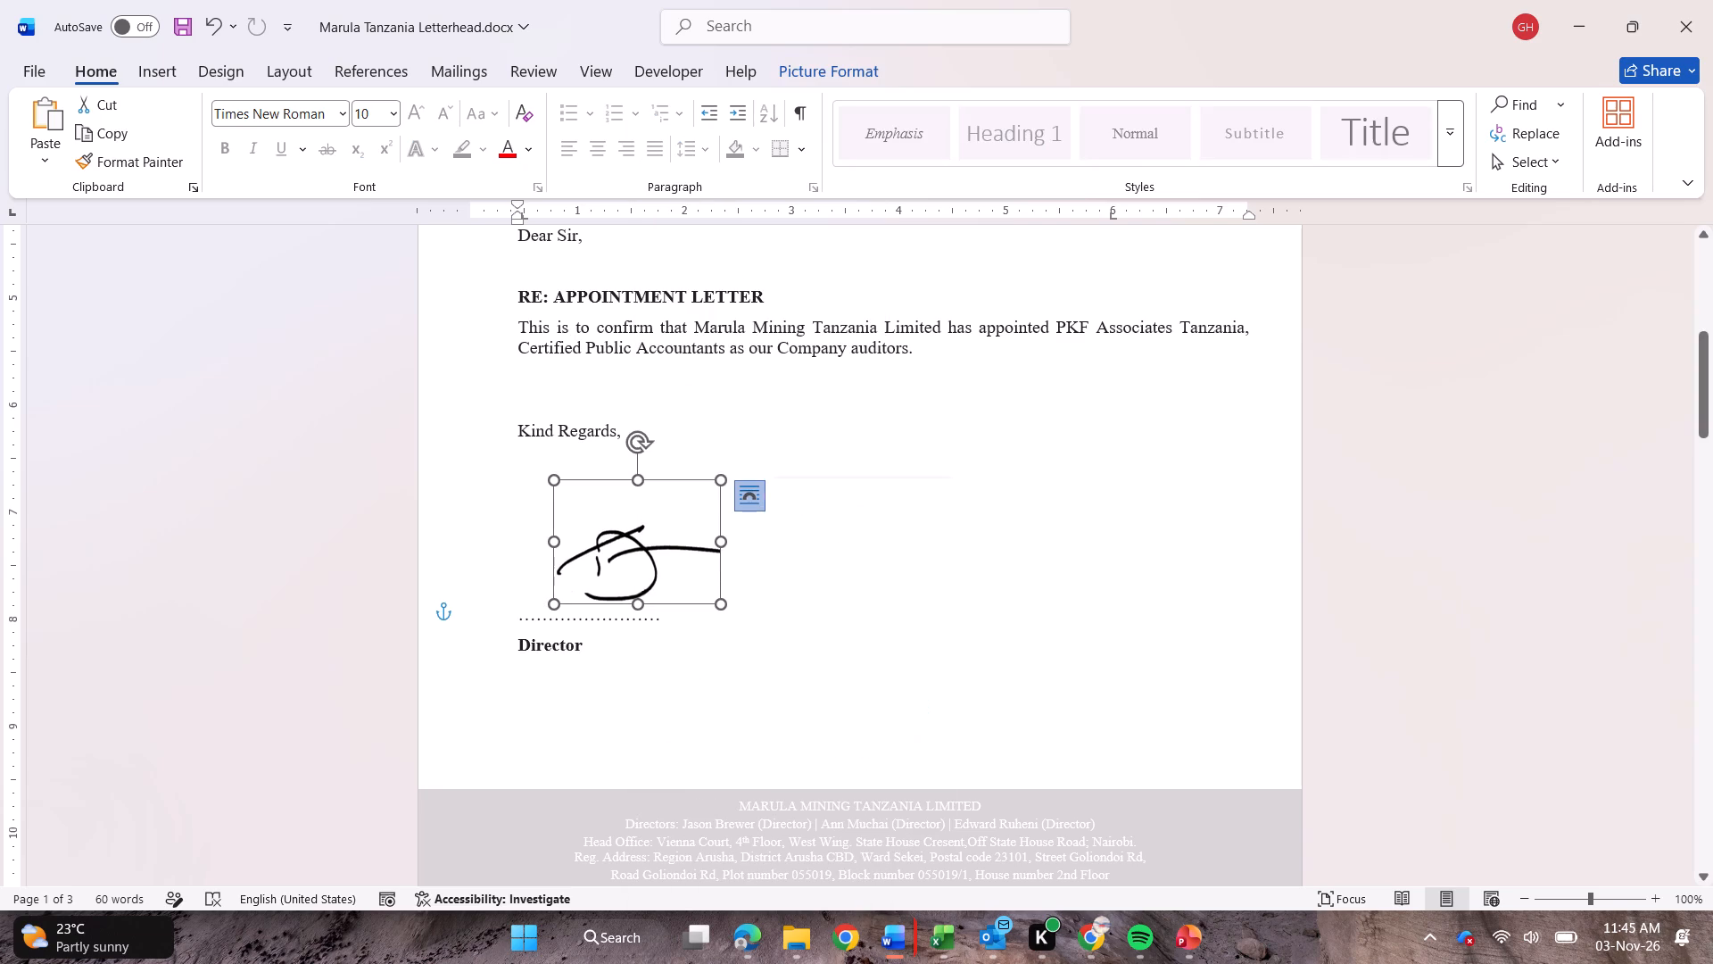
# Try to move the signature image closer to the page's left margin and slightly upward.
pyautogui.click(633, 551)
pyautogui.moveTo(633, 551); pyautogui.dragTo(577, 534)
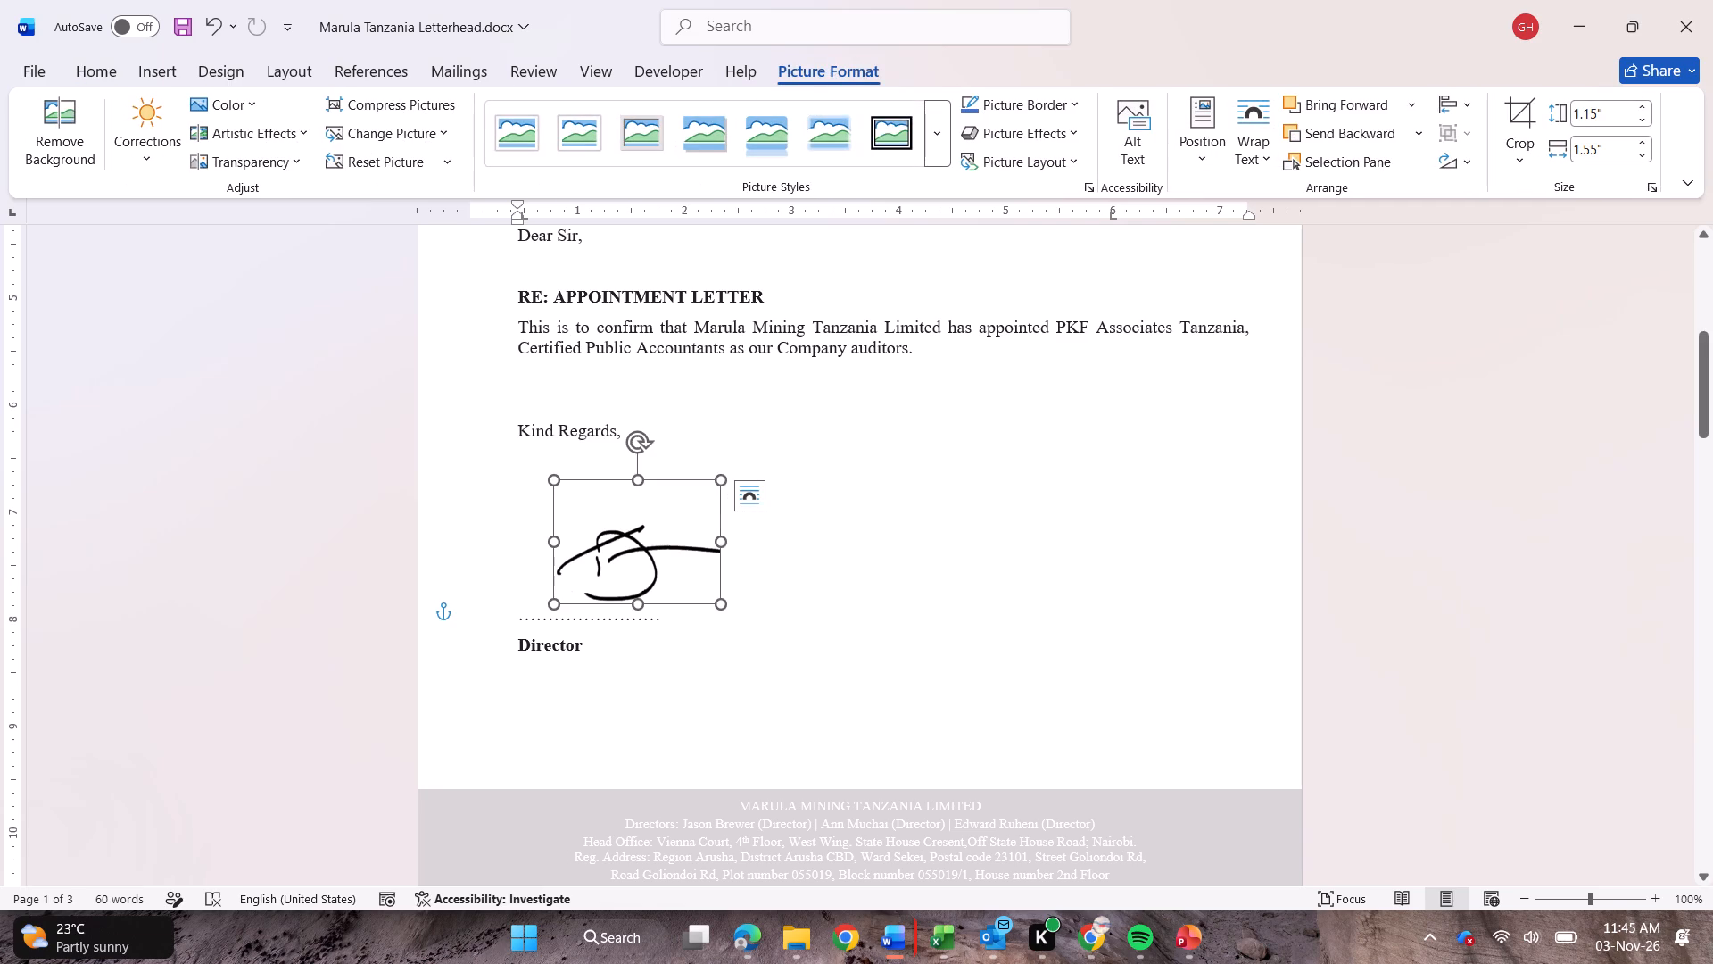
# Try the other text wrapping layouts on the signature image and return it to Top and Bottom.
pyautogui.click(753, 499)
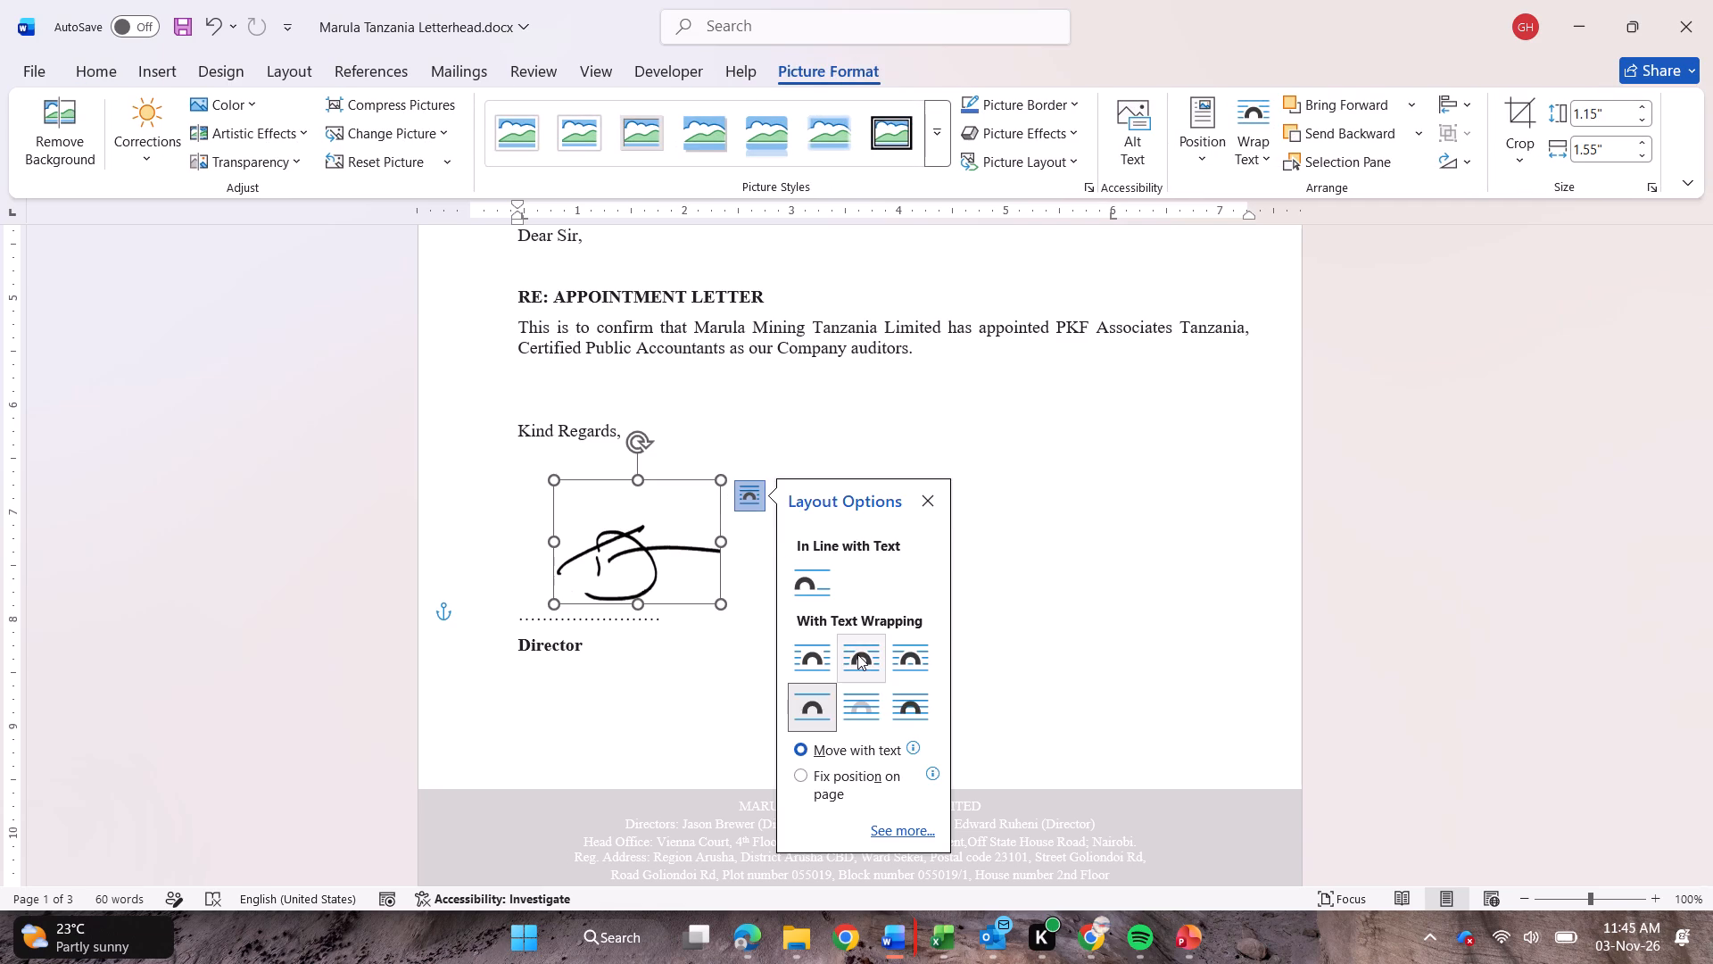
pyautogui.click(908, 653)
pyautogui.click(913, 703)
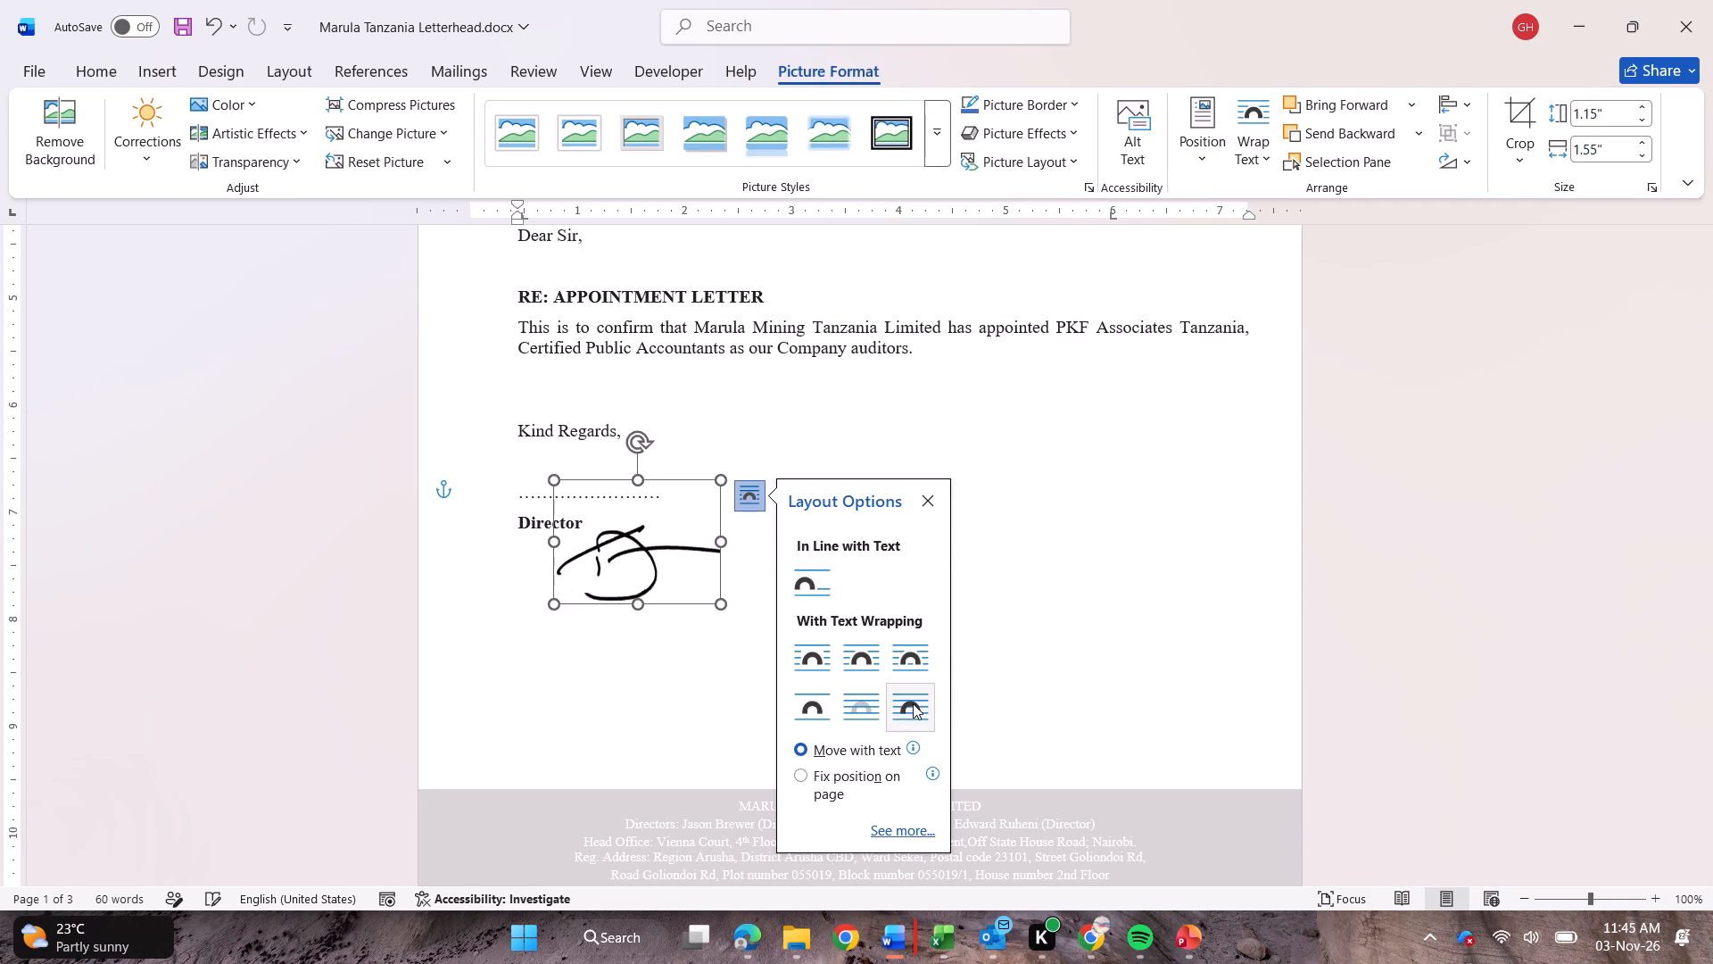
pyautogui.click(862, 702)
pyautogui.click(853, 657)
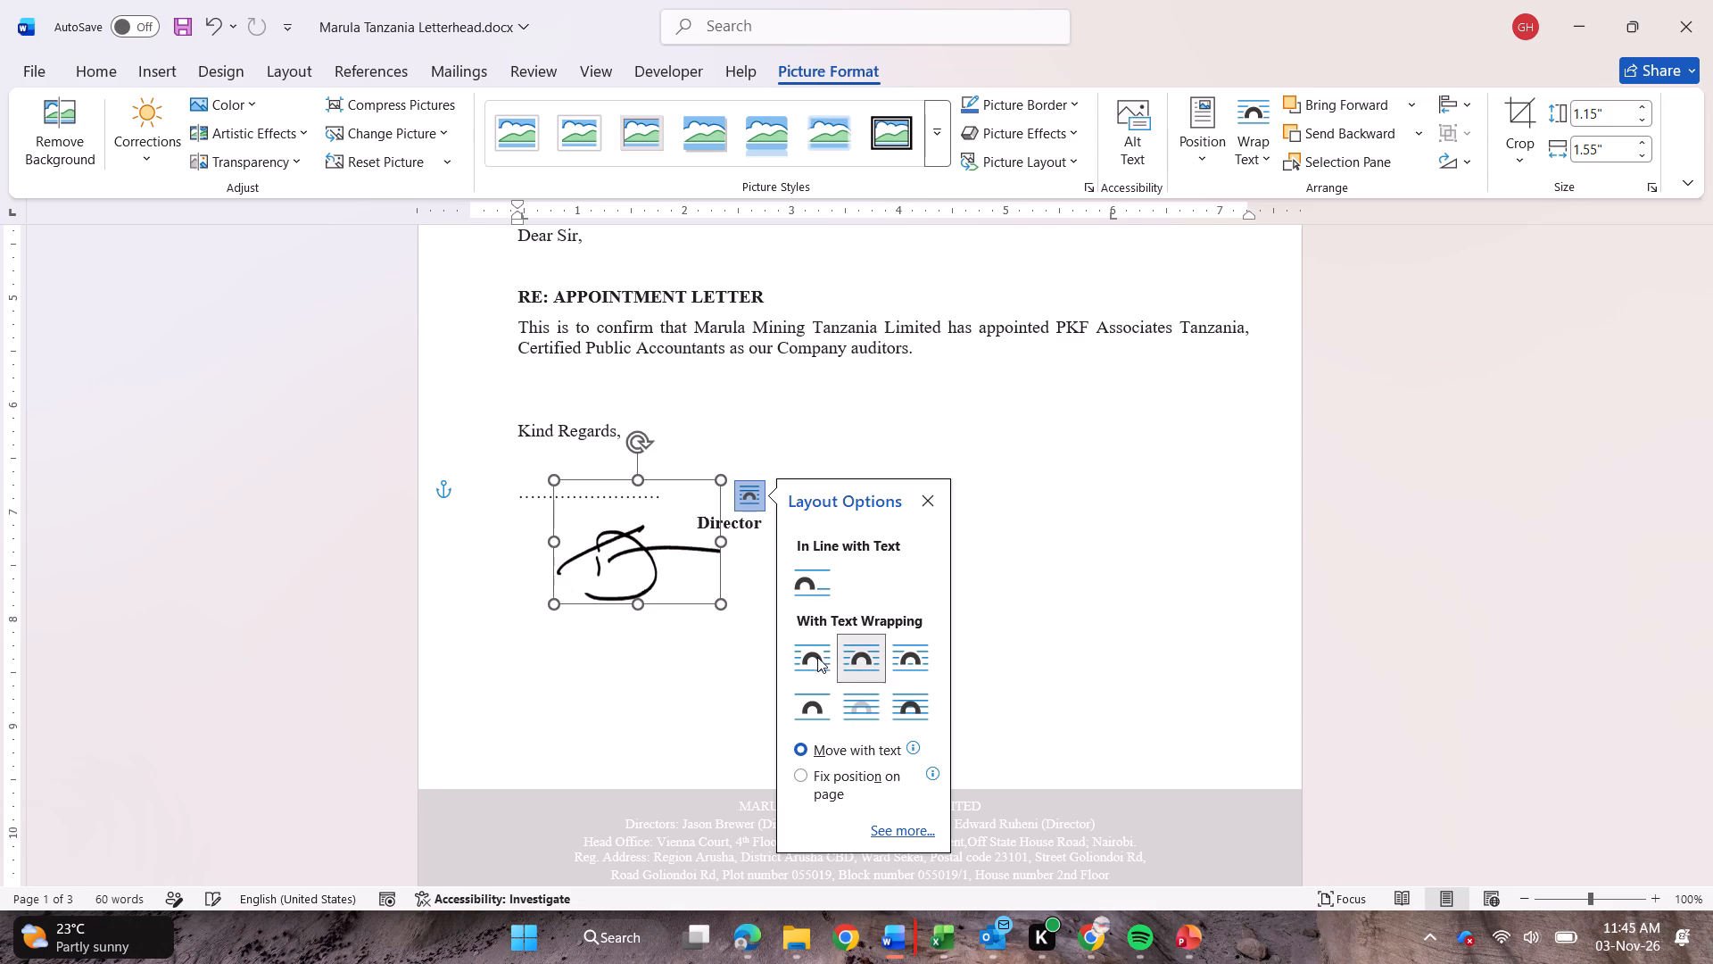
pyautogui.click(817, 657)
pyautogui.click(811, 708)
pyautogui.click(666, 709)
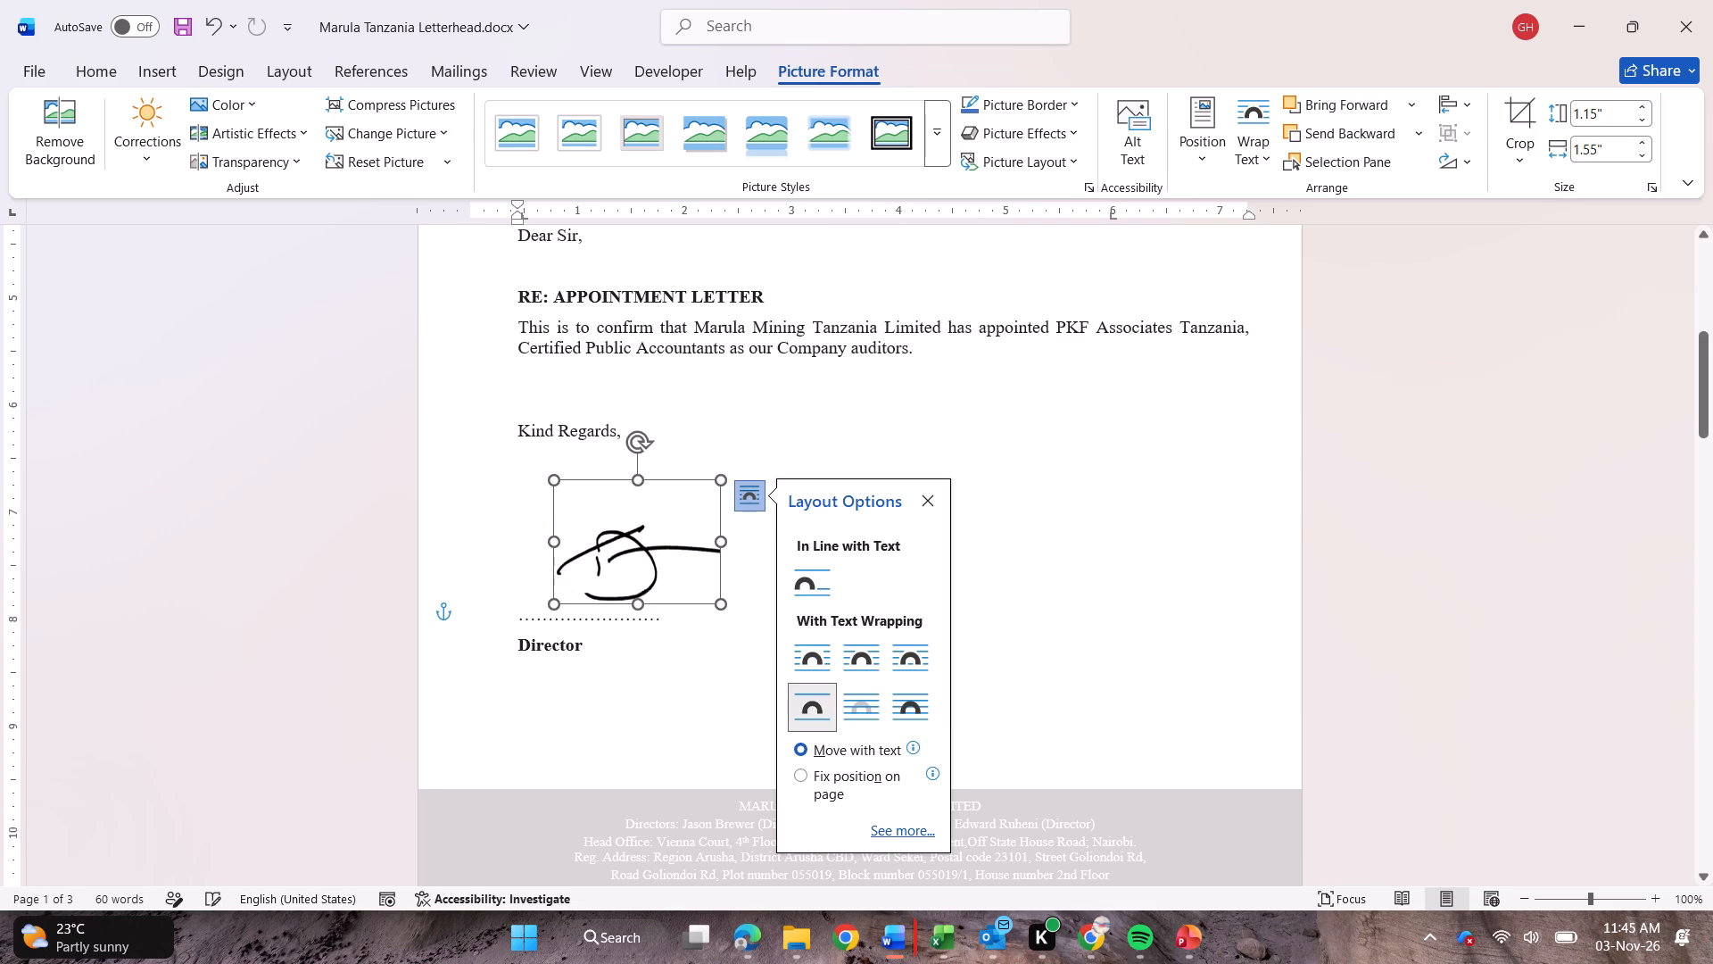
# Delete one blank line between "Kind Regards," and the signature, undoing any further deletion.
pyautogui.click(632, 431)
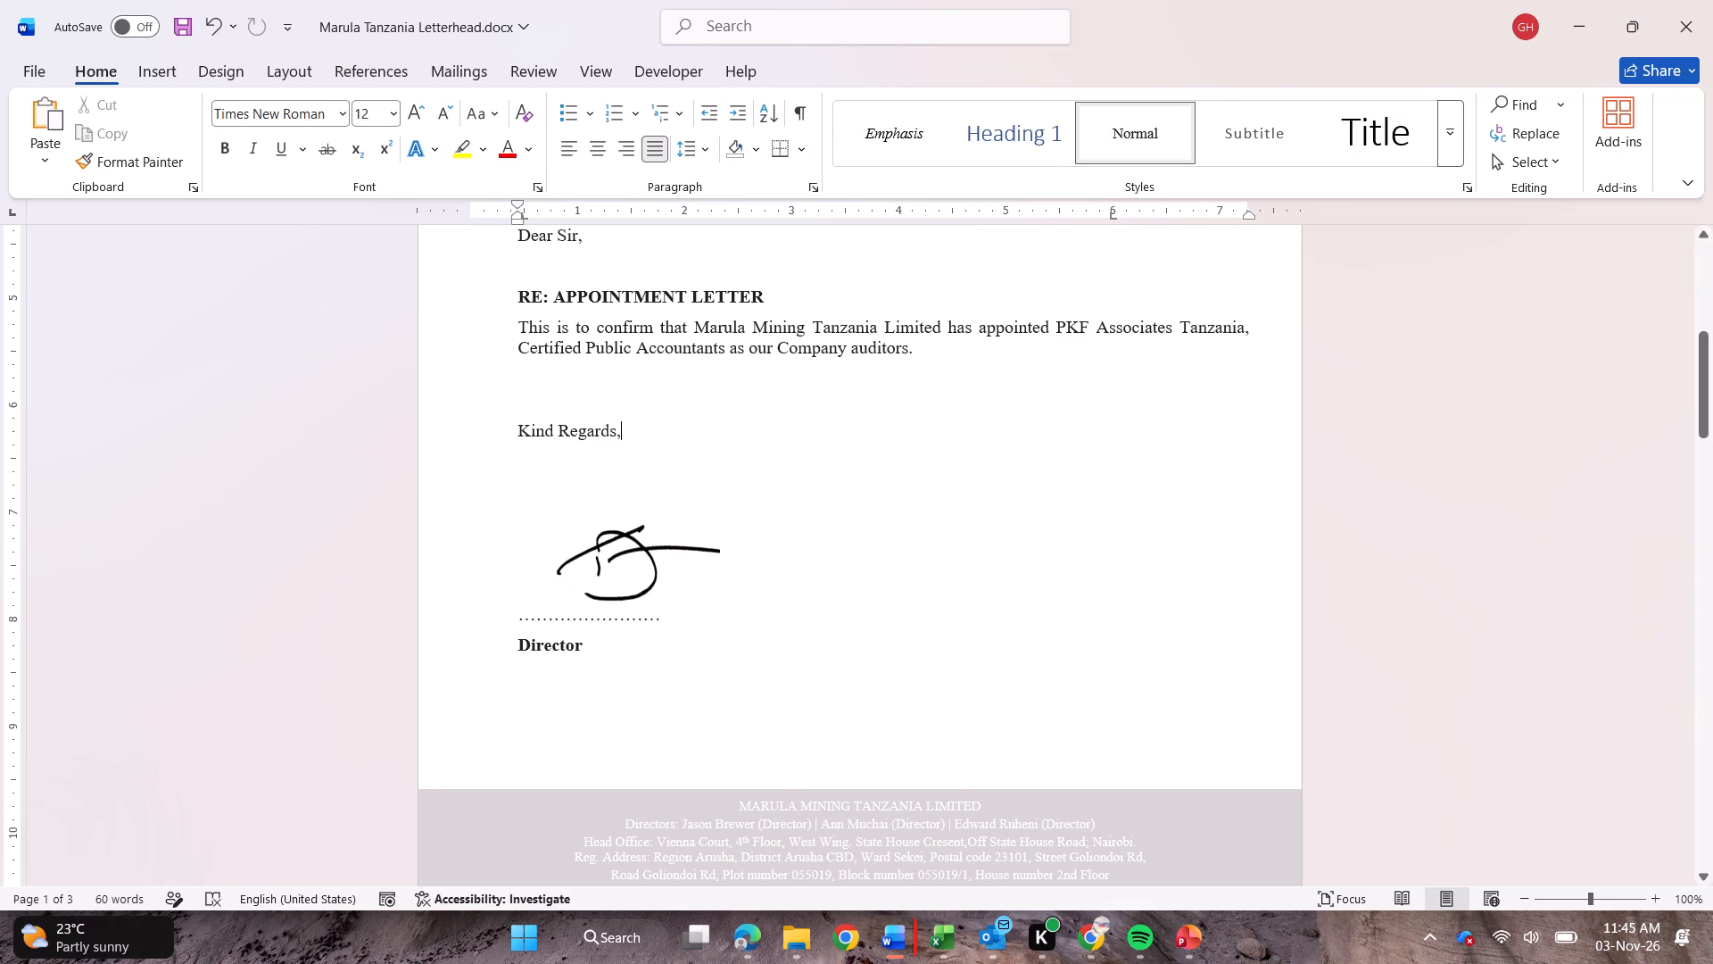
pyautogui.press('Delete')
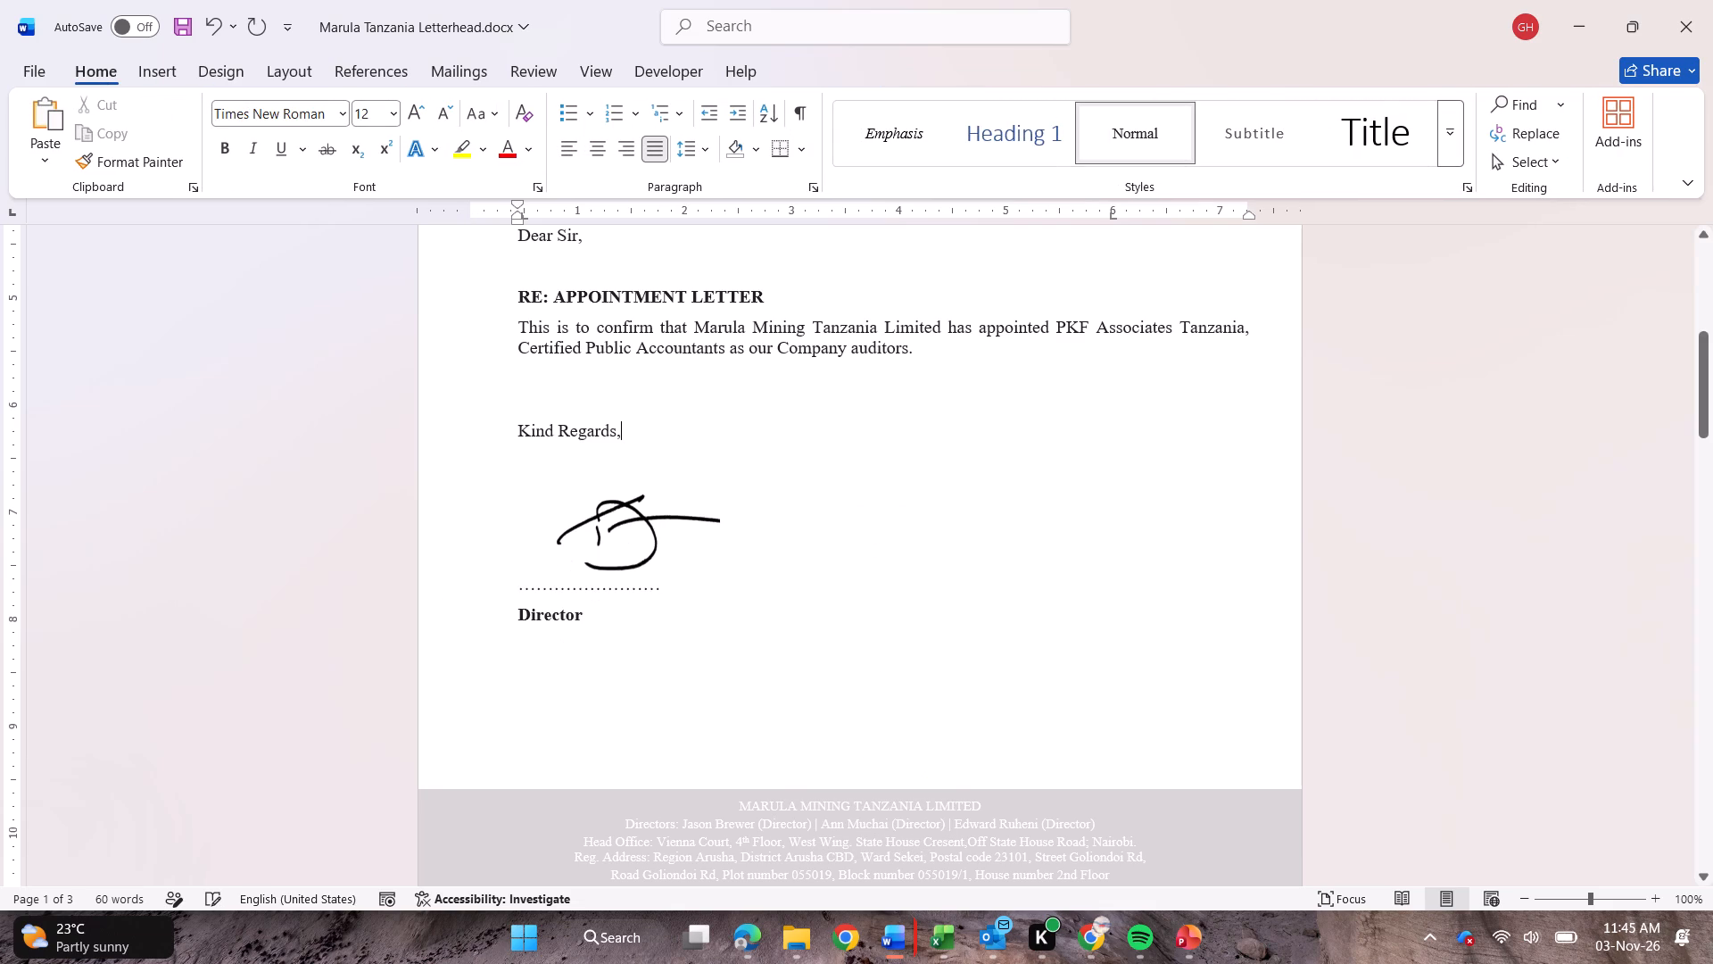
pyautogui.press('Delete')
pyautogui.hotkey('ctrl', 'z')
# Delete the empty lines on the blank second page, working back to the bottom of the first page.
pyautogui.moveTo(1706, 426); pyautogui.dragTo(1709, 335)
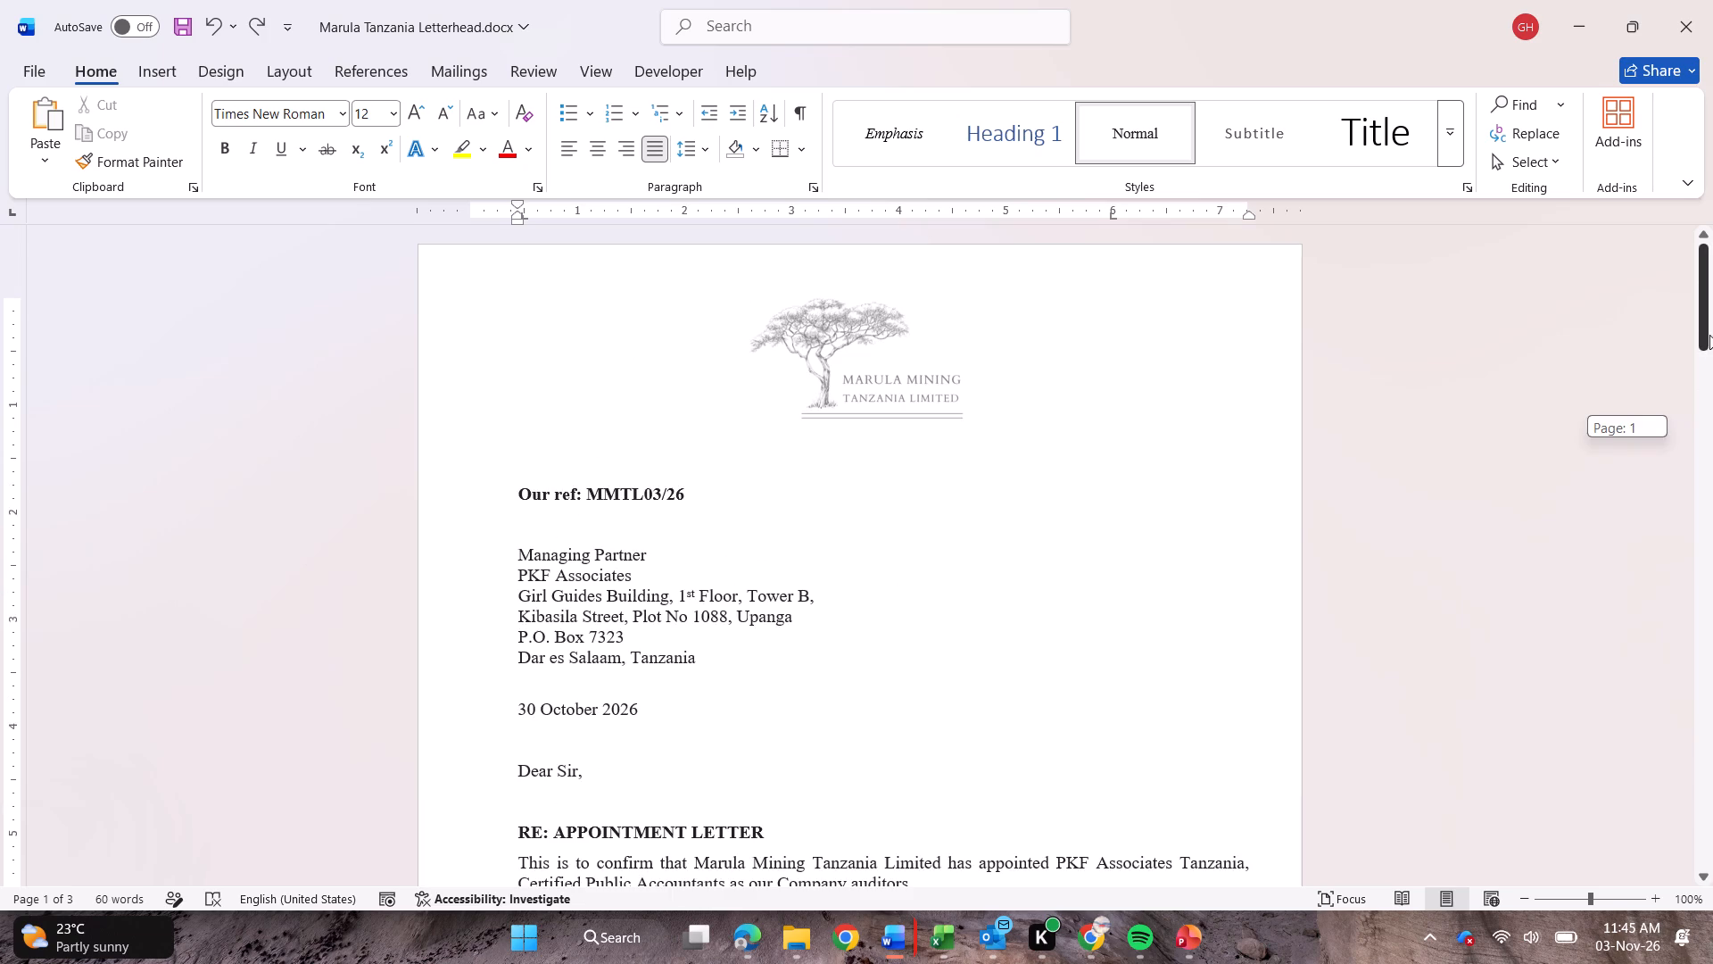
pyautogui.moveTo(1709, 335); pyautogui.dragTo(1712, 511)
pyautogui.click(614, 775)
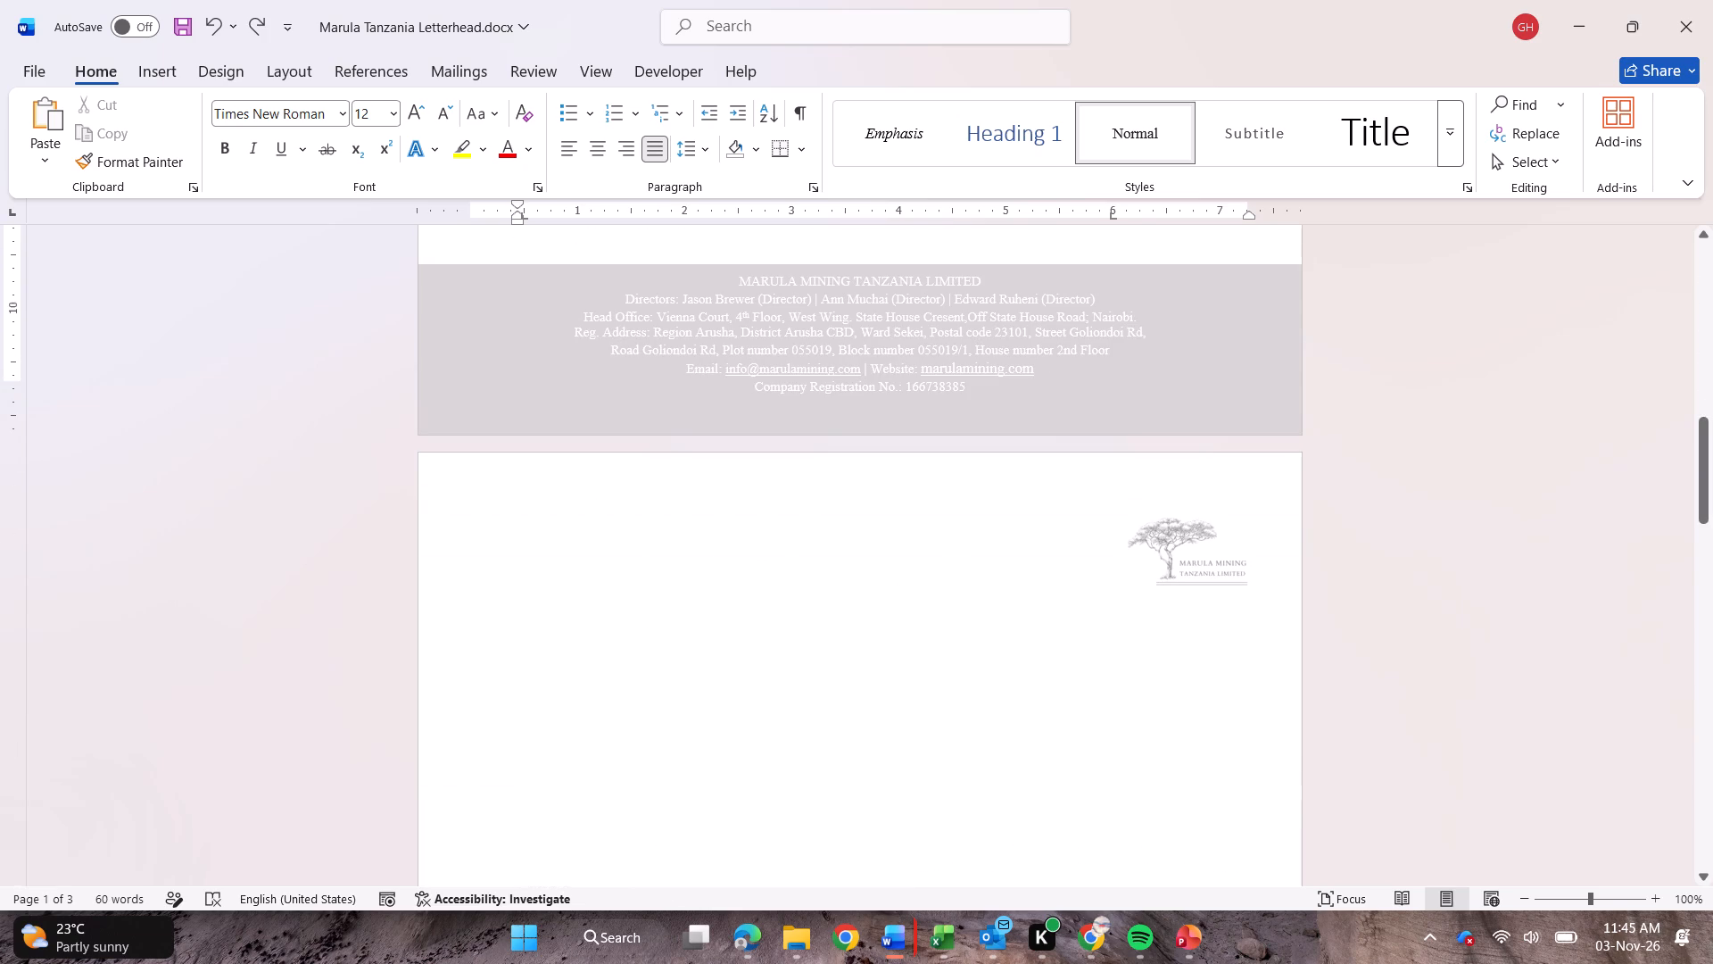
pyautogui.press('Delete')
pyautogui.press('BackSpace')
pyautogui.press('BackSpace')
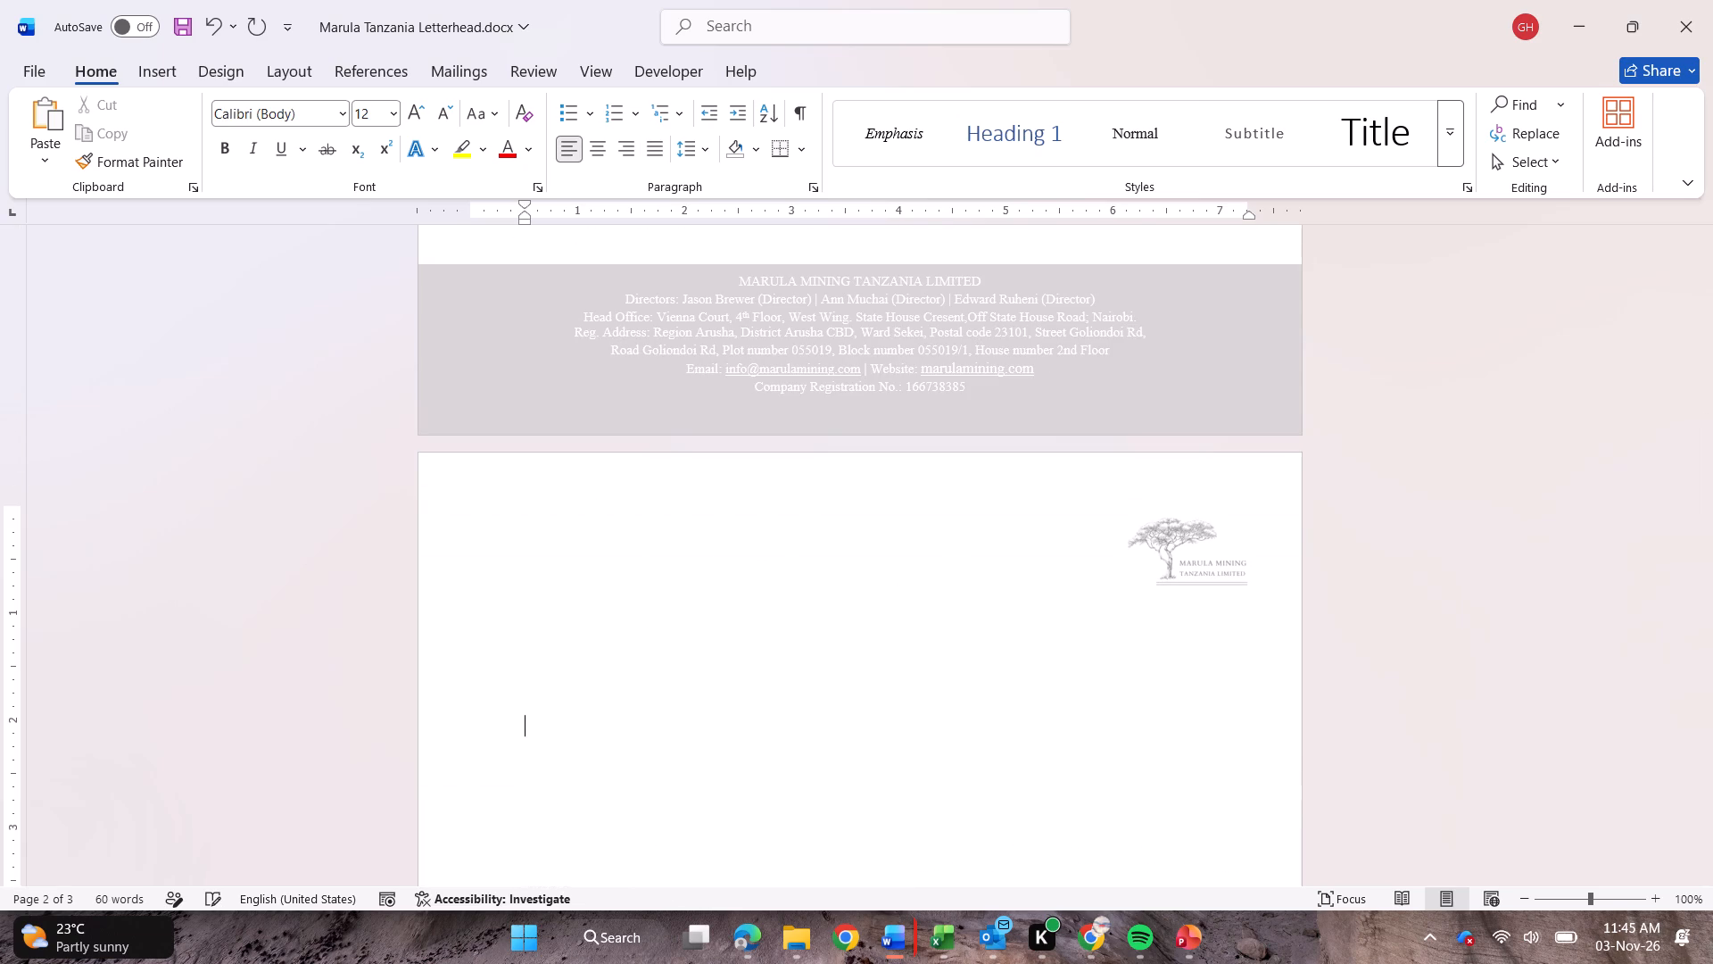
pyautogui.press('BackSpace')
pyautogui.press('BackSpace')
pyautogui.press('BackSpace')
pyautogui.press('BackSpace')
pyautogui.press('BackSpace')
pyautogui.press('BackSpace')
pyautogui.press('BackSpace')
pyautogui.press('BackSpace')
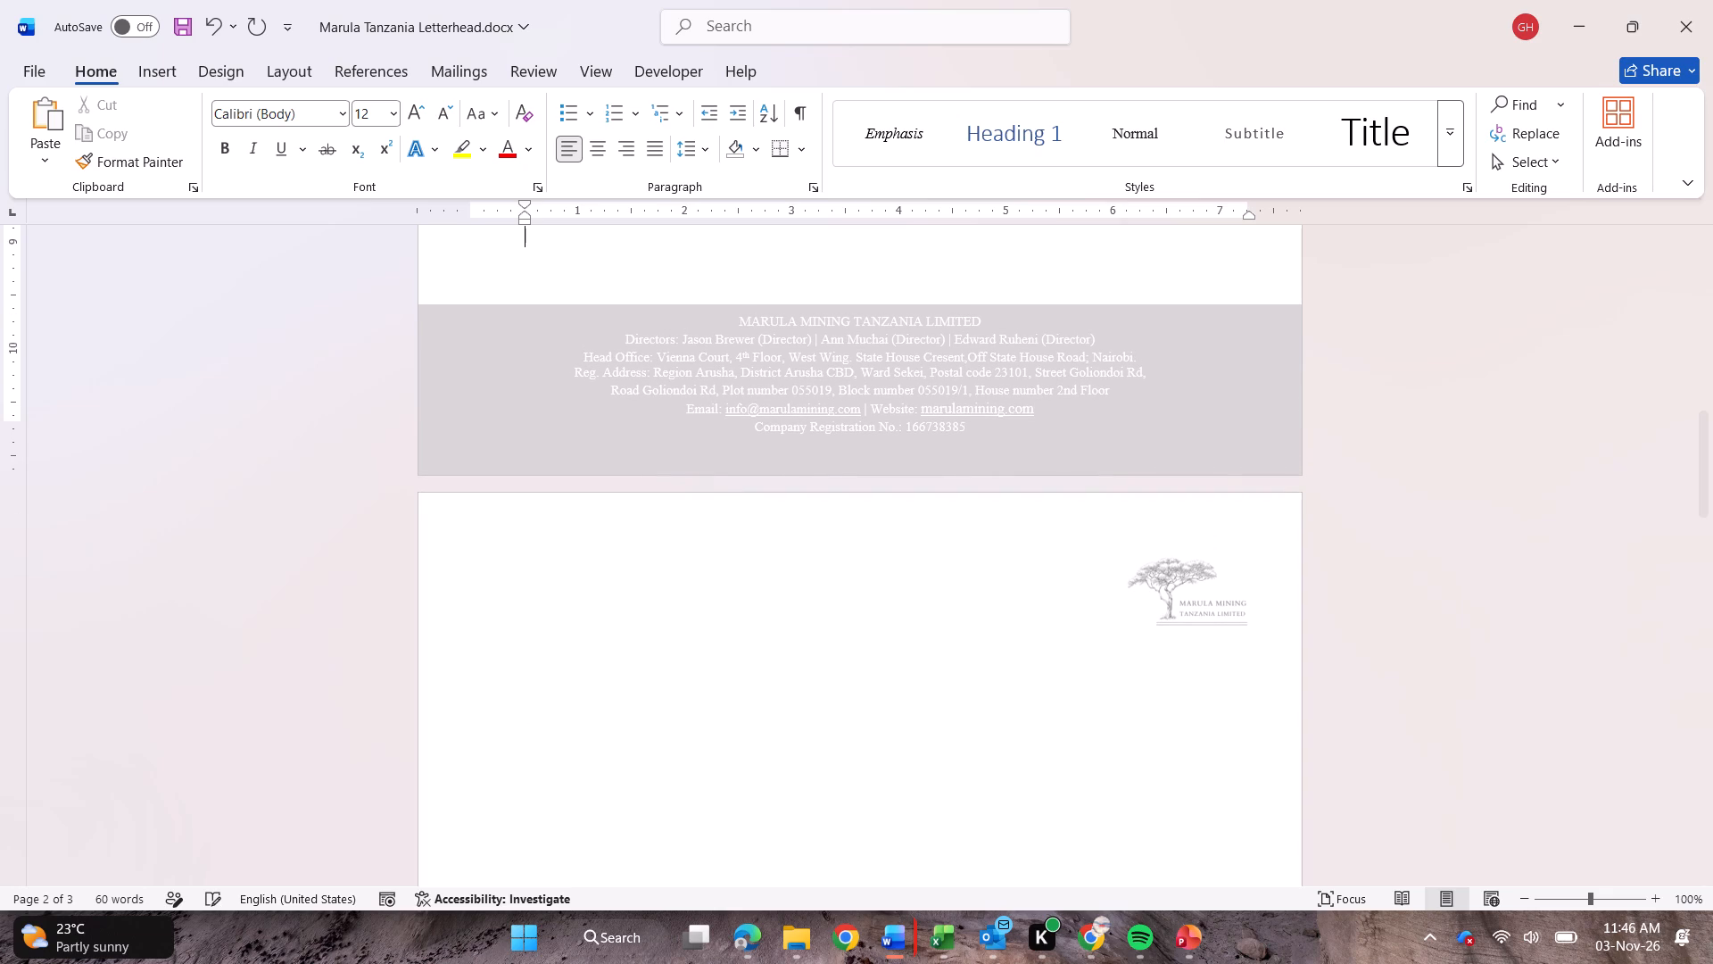
pyautogui.press('BackSpace')
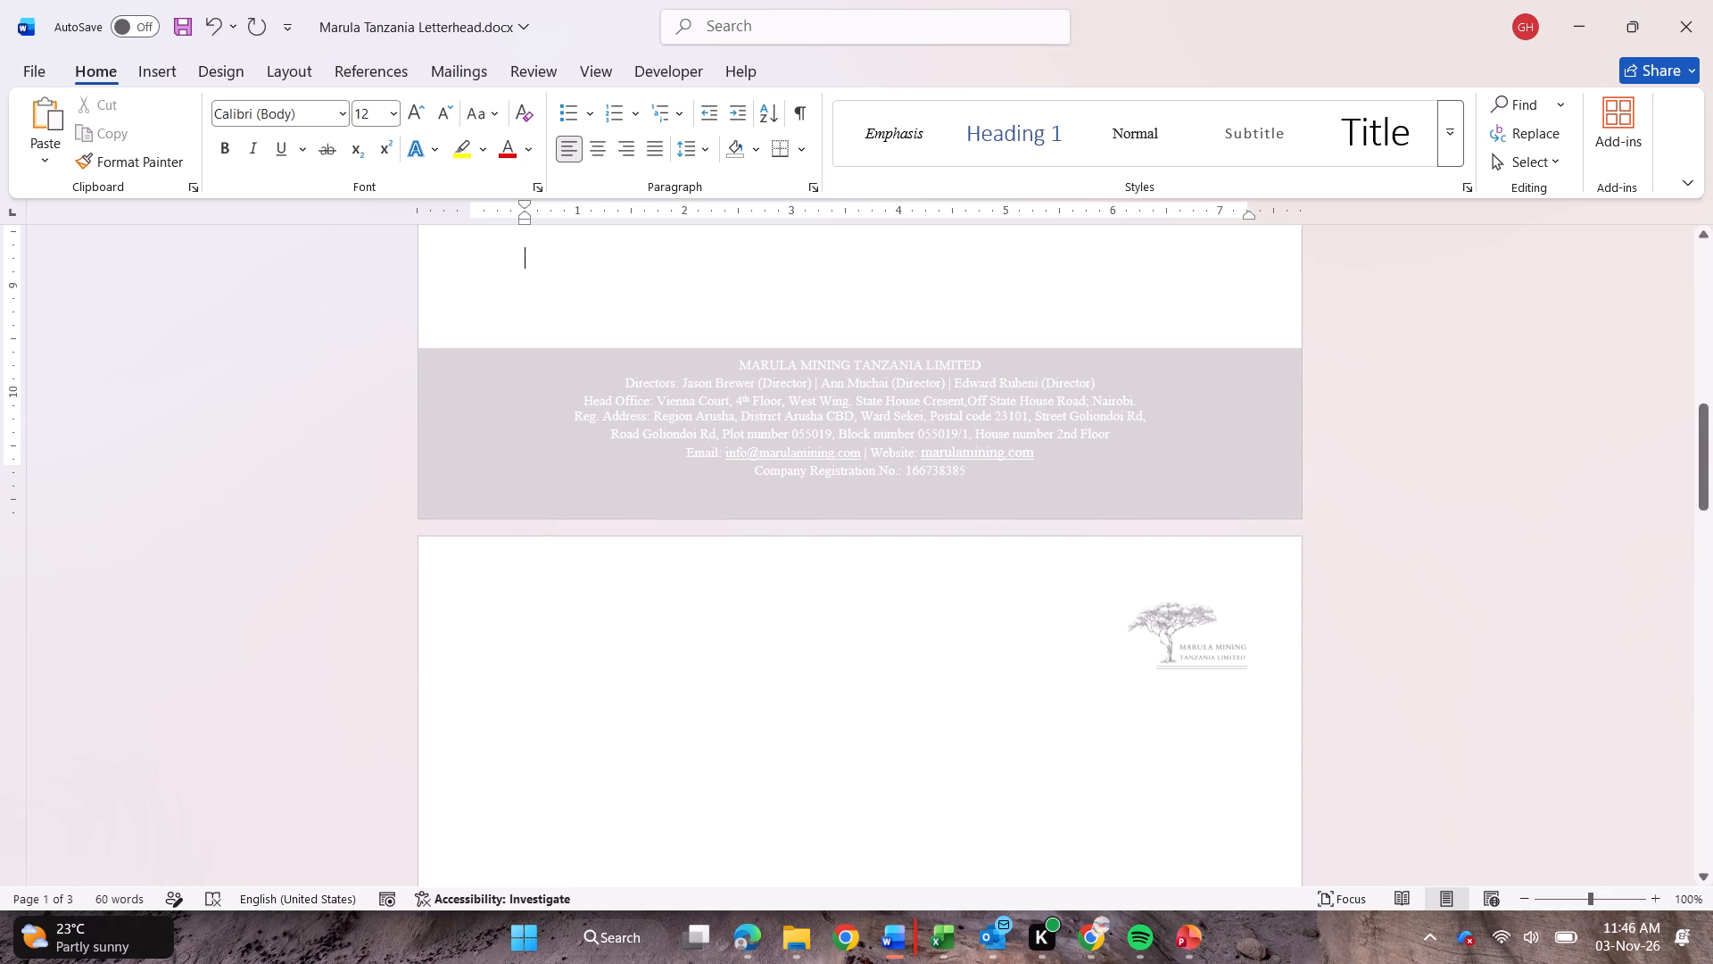
# Delete the remaining empty lines beneath "Director" on the first page.
pyautogui.scroll(2, 623, 884)
pyautogui.press('Delete')
pyautogui.scroll(-2, 568, 812)
pyautogui.press('Delete')
pyautogui.scroll(1, 579, 710)
pyautogui.press('Delete')
pyautogui.press('BackSpace')
pyautogui.press('BackSpace')
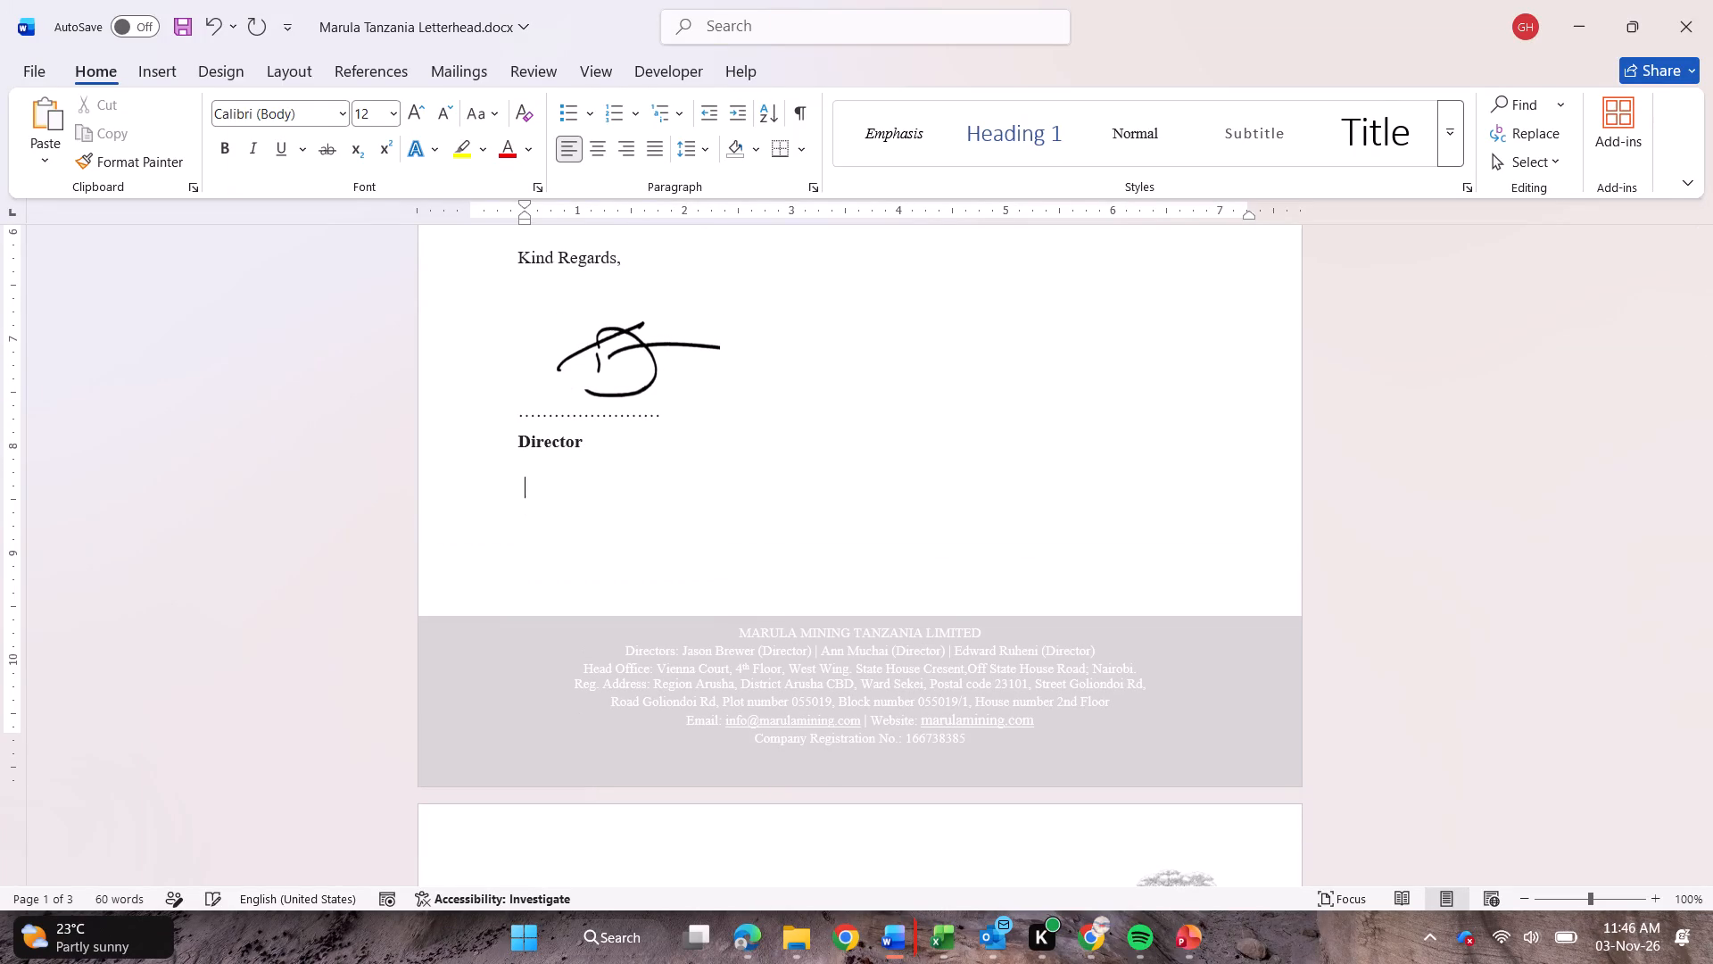
pyautogui.press('BackSpace')
pyautogui.press('BackSpace')
pyautogui.press('BackSpace')
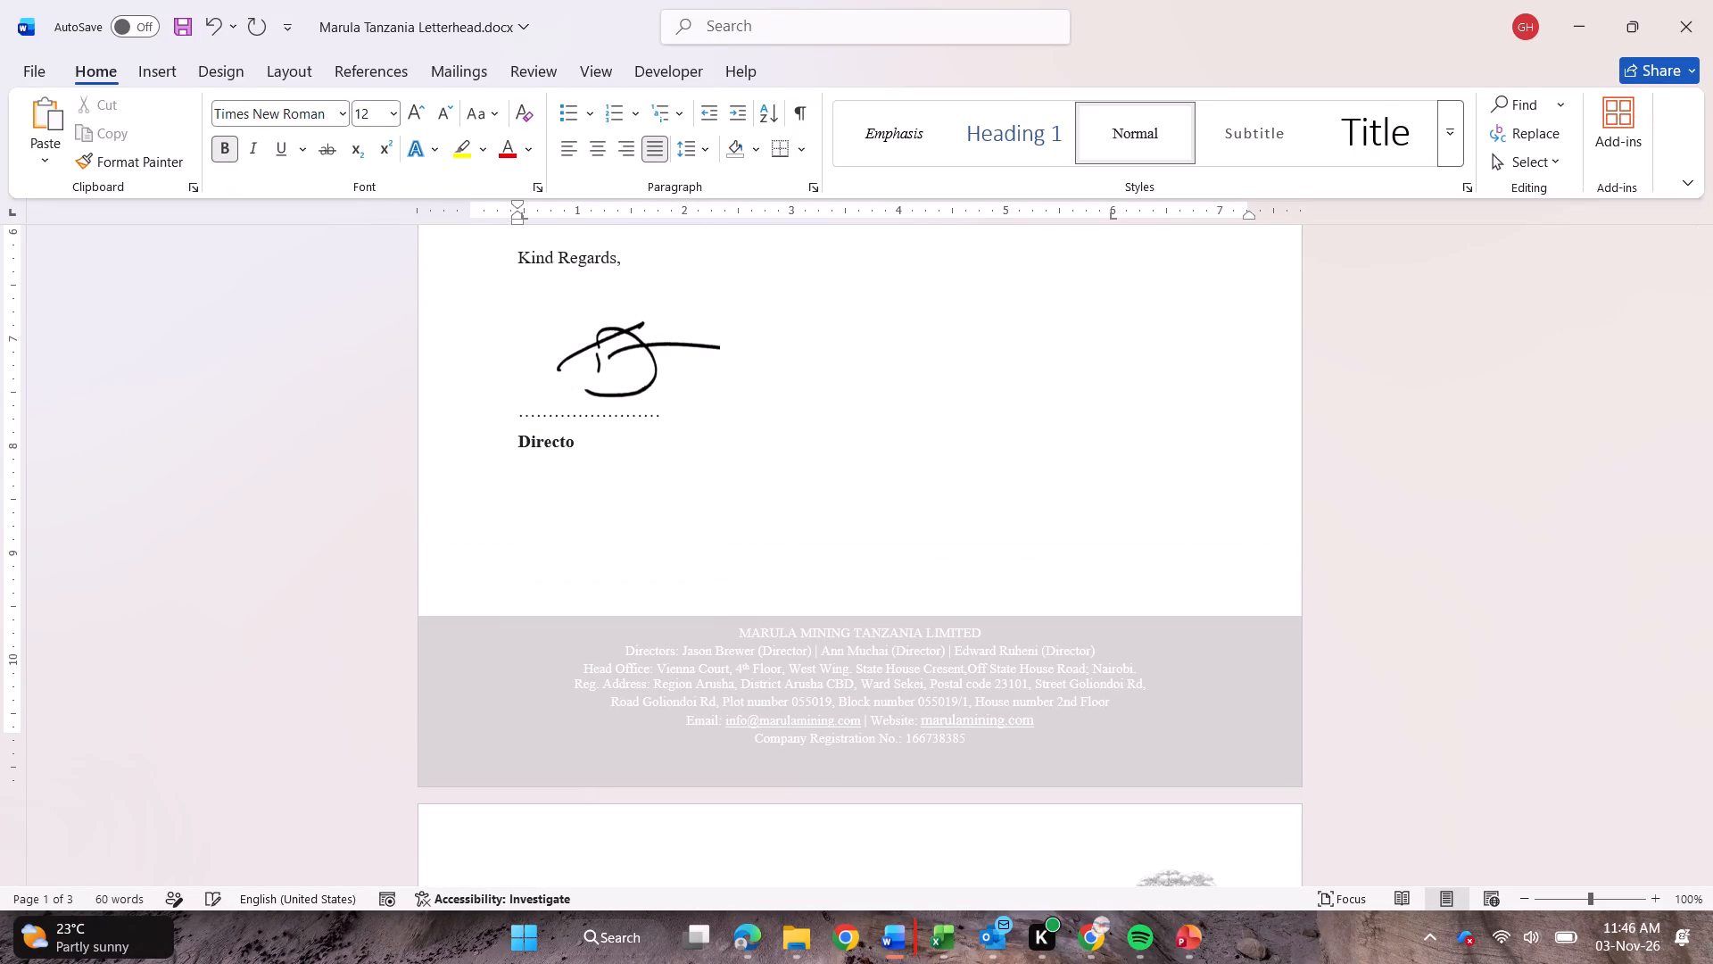
# Try to remove the blank second page by deleting the empty lines at its top.
pyautogui.scroll(-2, 579, 710)
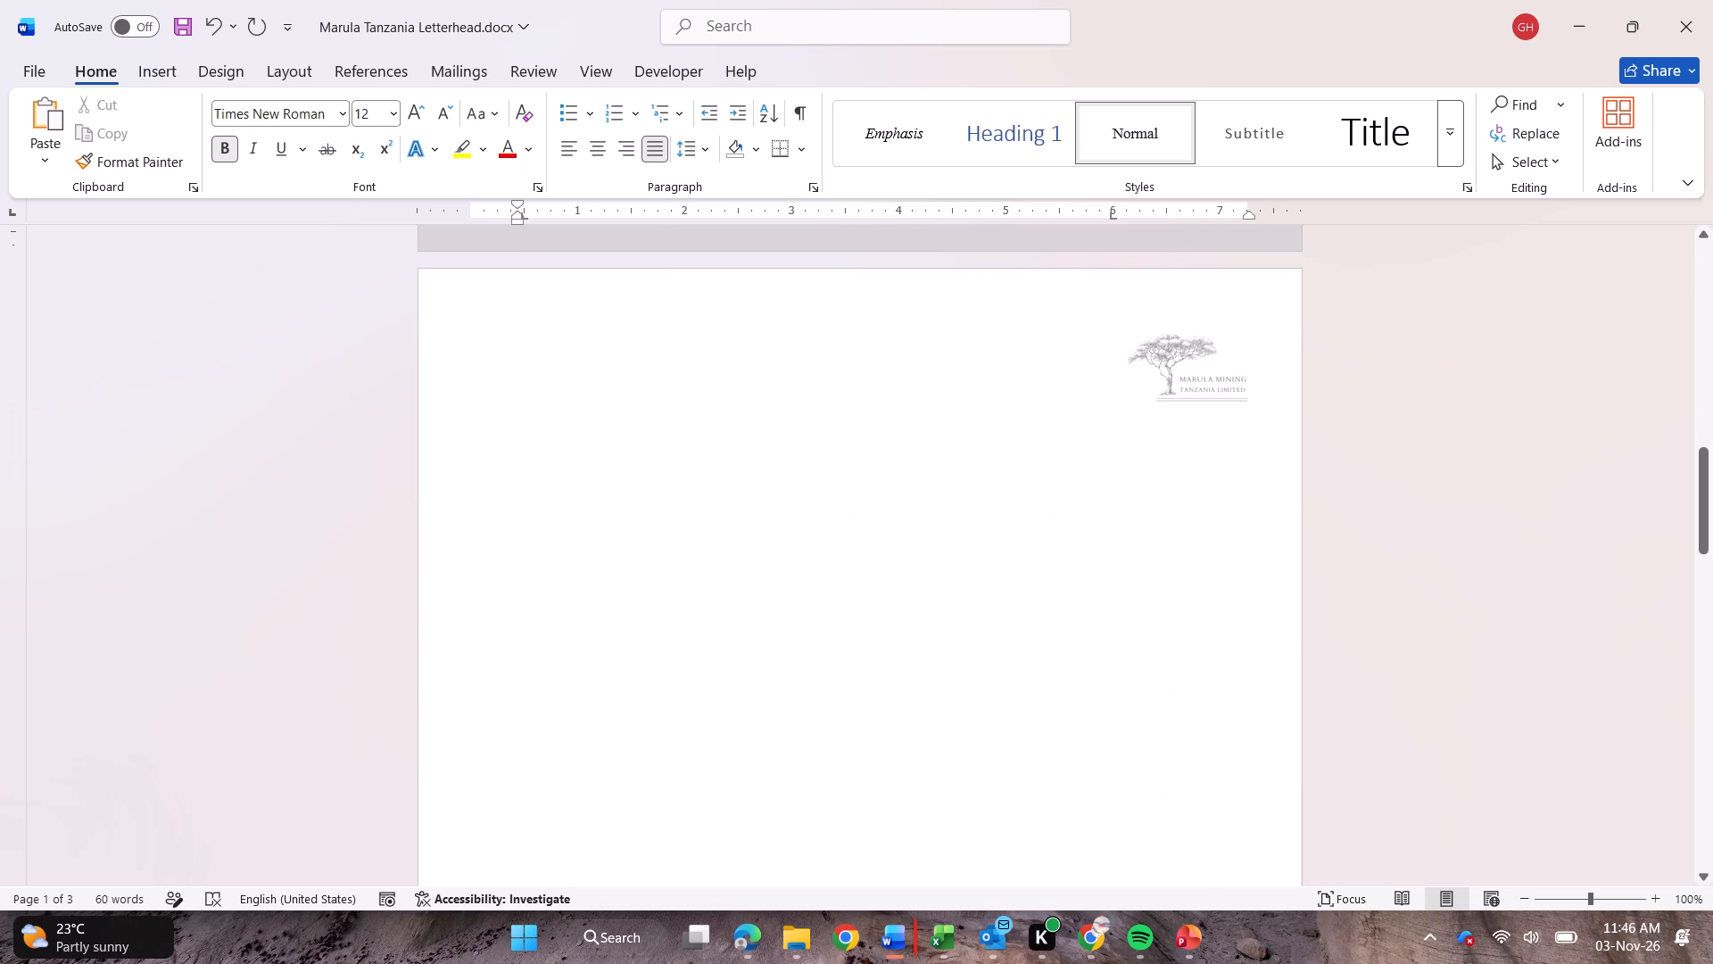
pyautogui.click(566, 348)
pyautogui.press('Delete')
pyautogui.press('BackSpace')
pyautogui.press('BackSpace')
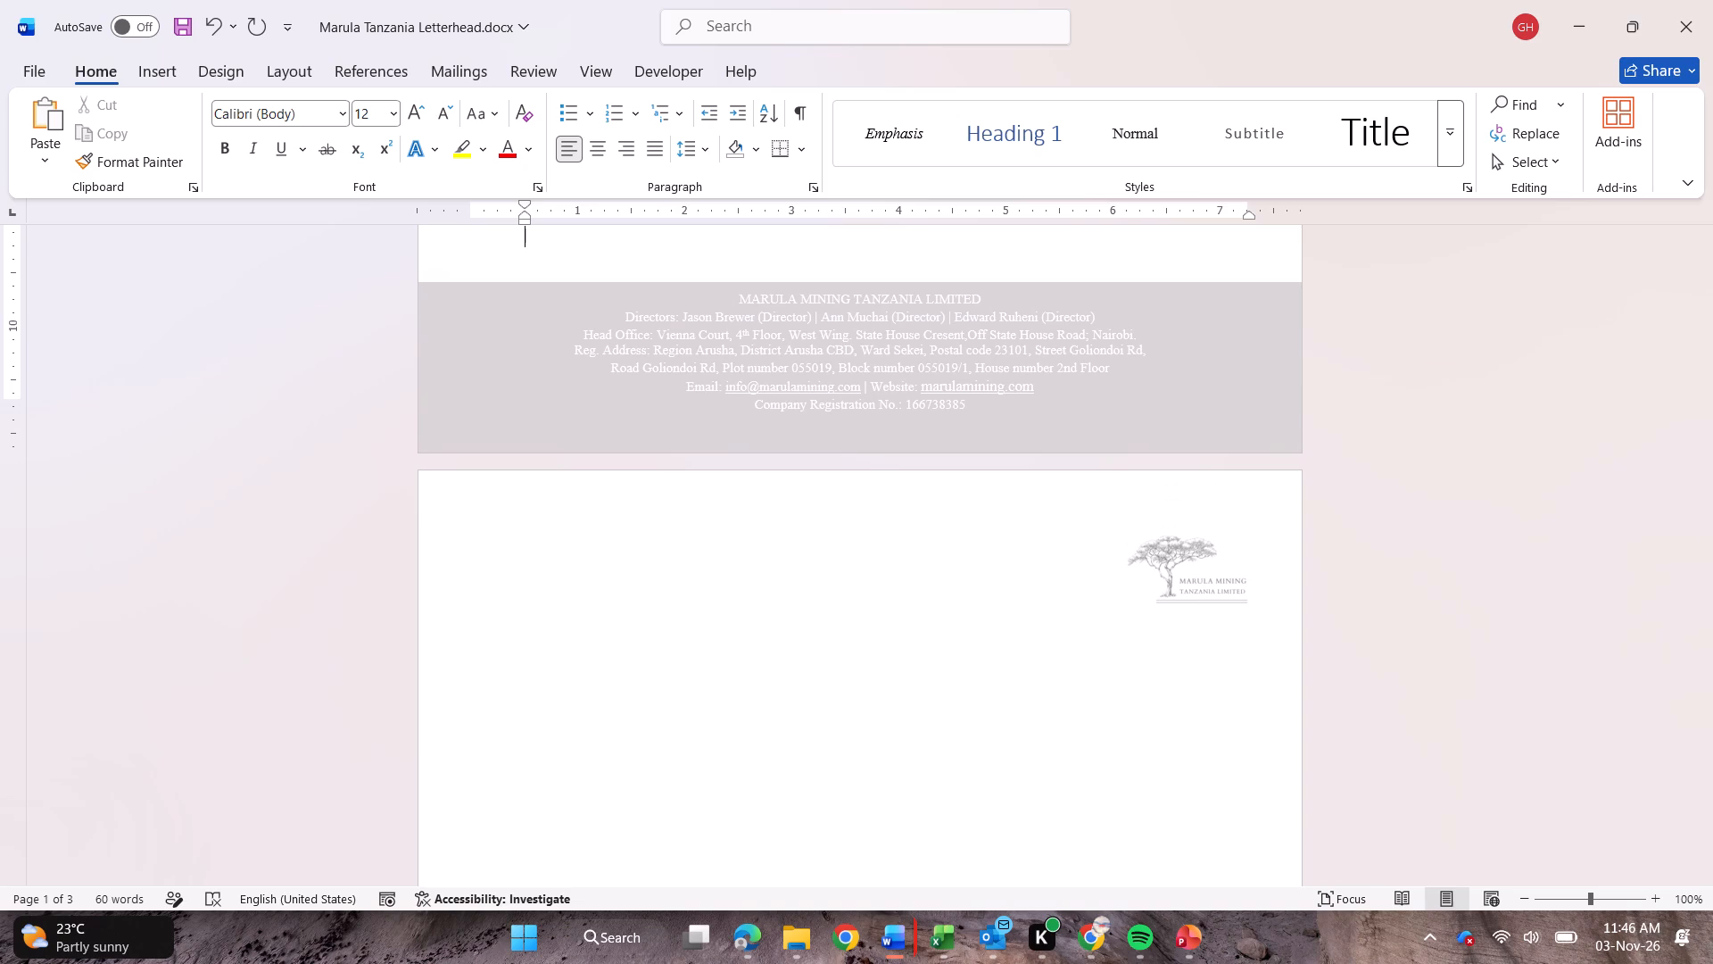
# Review the letter from the end of the first page back up to the line above its reference.
pyautogui.press('Up')
pyautogui.press('Up')
pyautogui.press('Up')
pyautogui.press('Up')
pyautogui.press('Up')
pyautogui.press('Up')
pyautogui.press('Up')
pyautogui.press('Up')
pyautogui.press('Up')
pyautogui.press('Up')
pyautogui.press('Up')
pyautogui.press('Up')
pyautogui.press('Up')
pyautogui.press('Up')
pyautogui.press('Up')
pyautogui.press('Up')
pyautogui.press('Up')
pyautogui.press('Up')
pyautogui.press('Up')
pyautogui.press('Up')
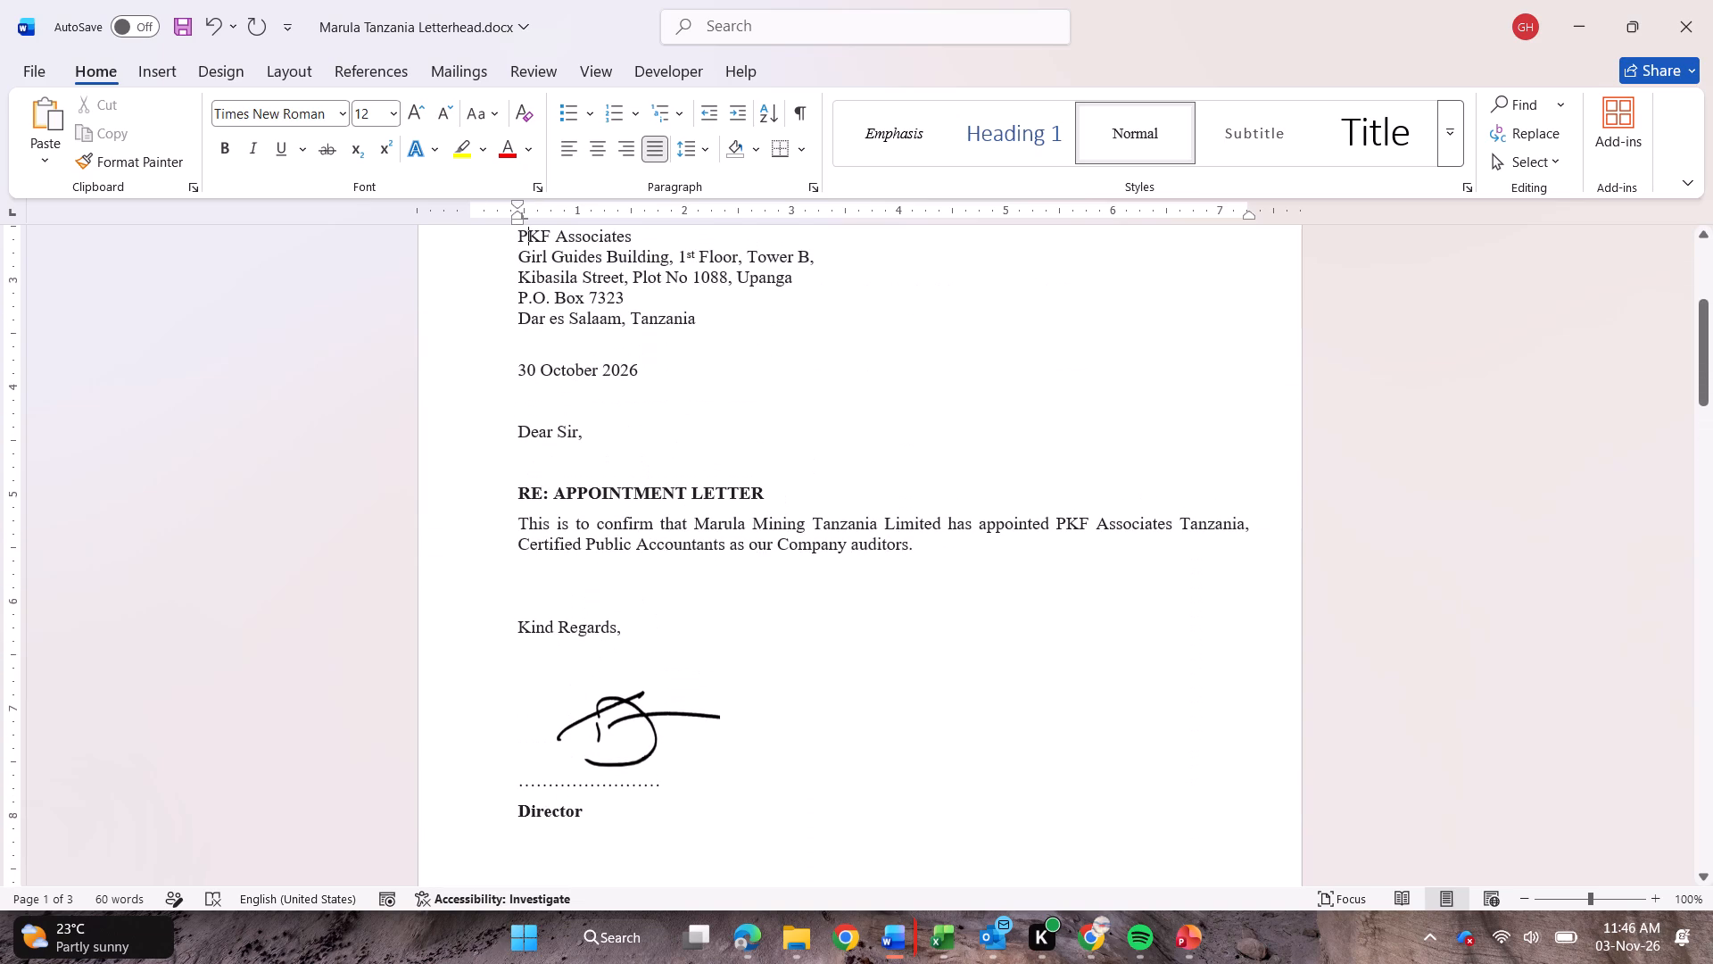
pyautogui.press('Up')
pyautogui.press('Up')
pyautogui.press('Up')
pyautogui.press('Up')
pyautogui.press('Up')
pyautogui.press('Up')
pyautogui.press('Up')
pyautogui.press('Up')
pyautogui.press('Up')
pyautogui.press('Up')
pyautogui.press('Up')
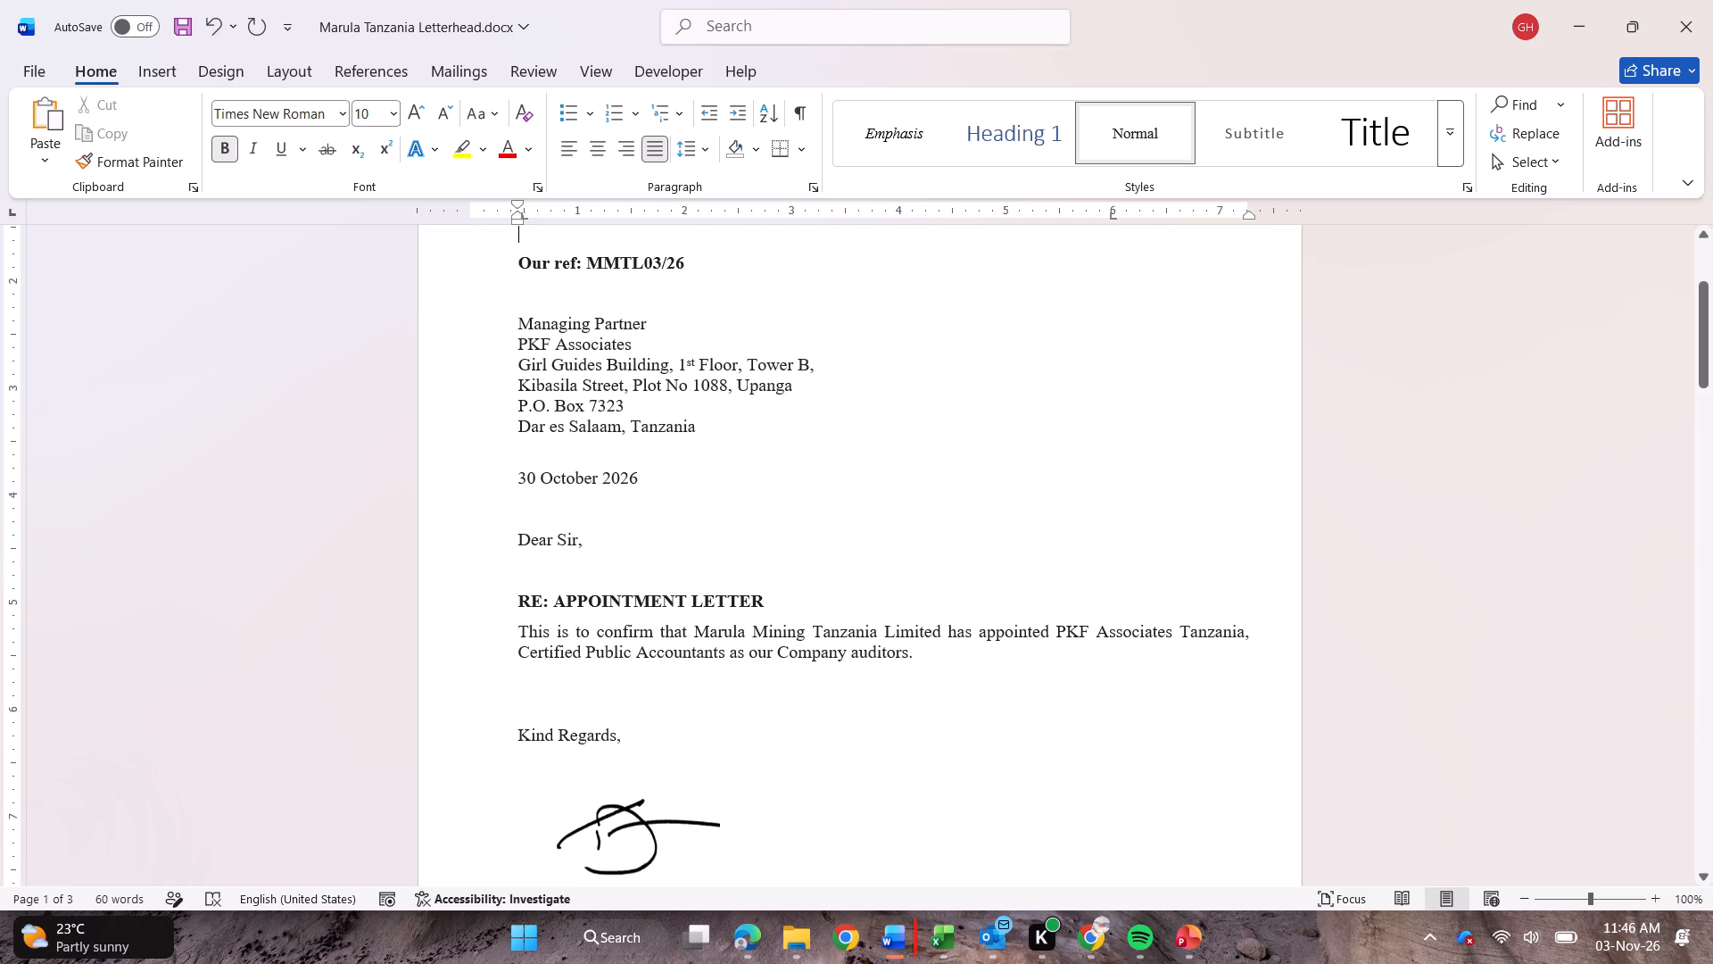
# Start saving a copy of the letter, choosing the Marula Mining Tanzania Limited folder inside MARU as its location.
pyautogui.click(41, 72)
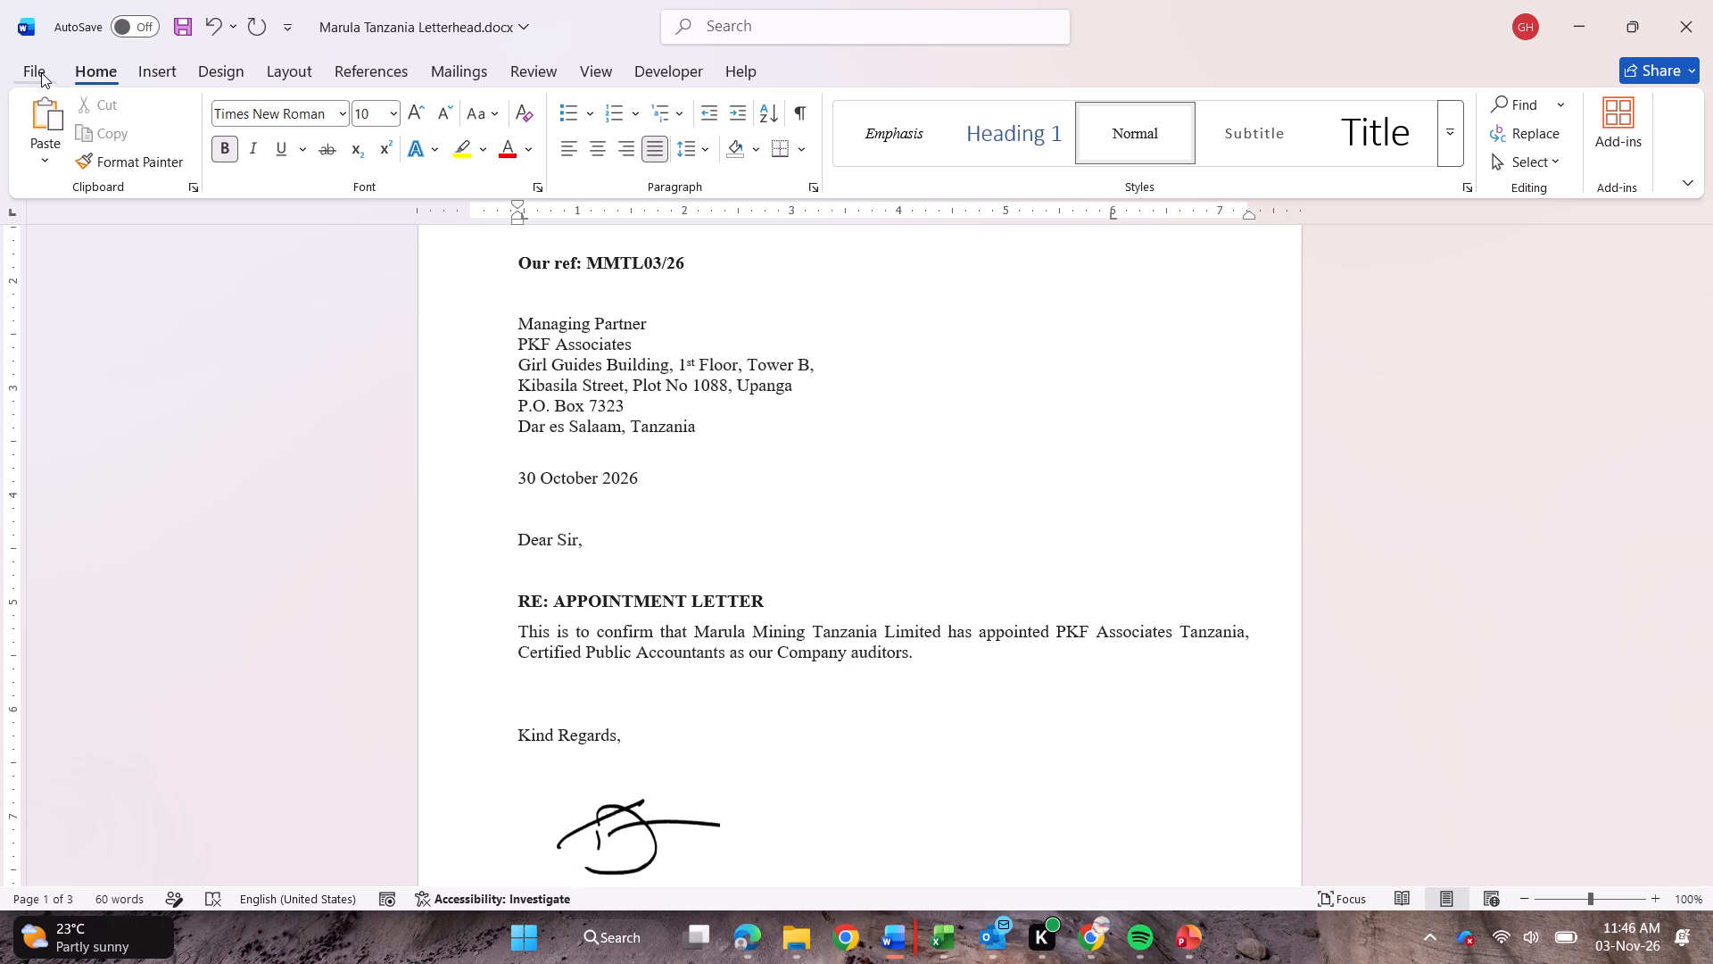
pyautogui.click(89, 366)
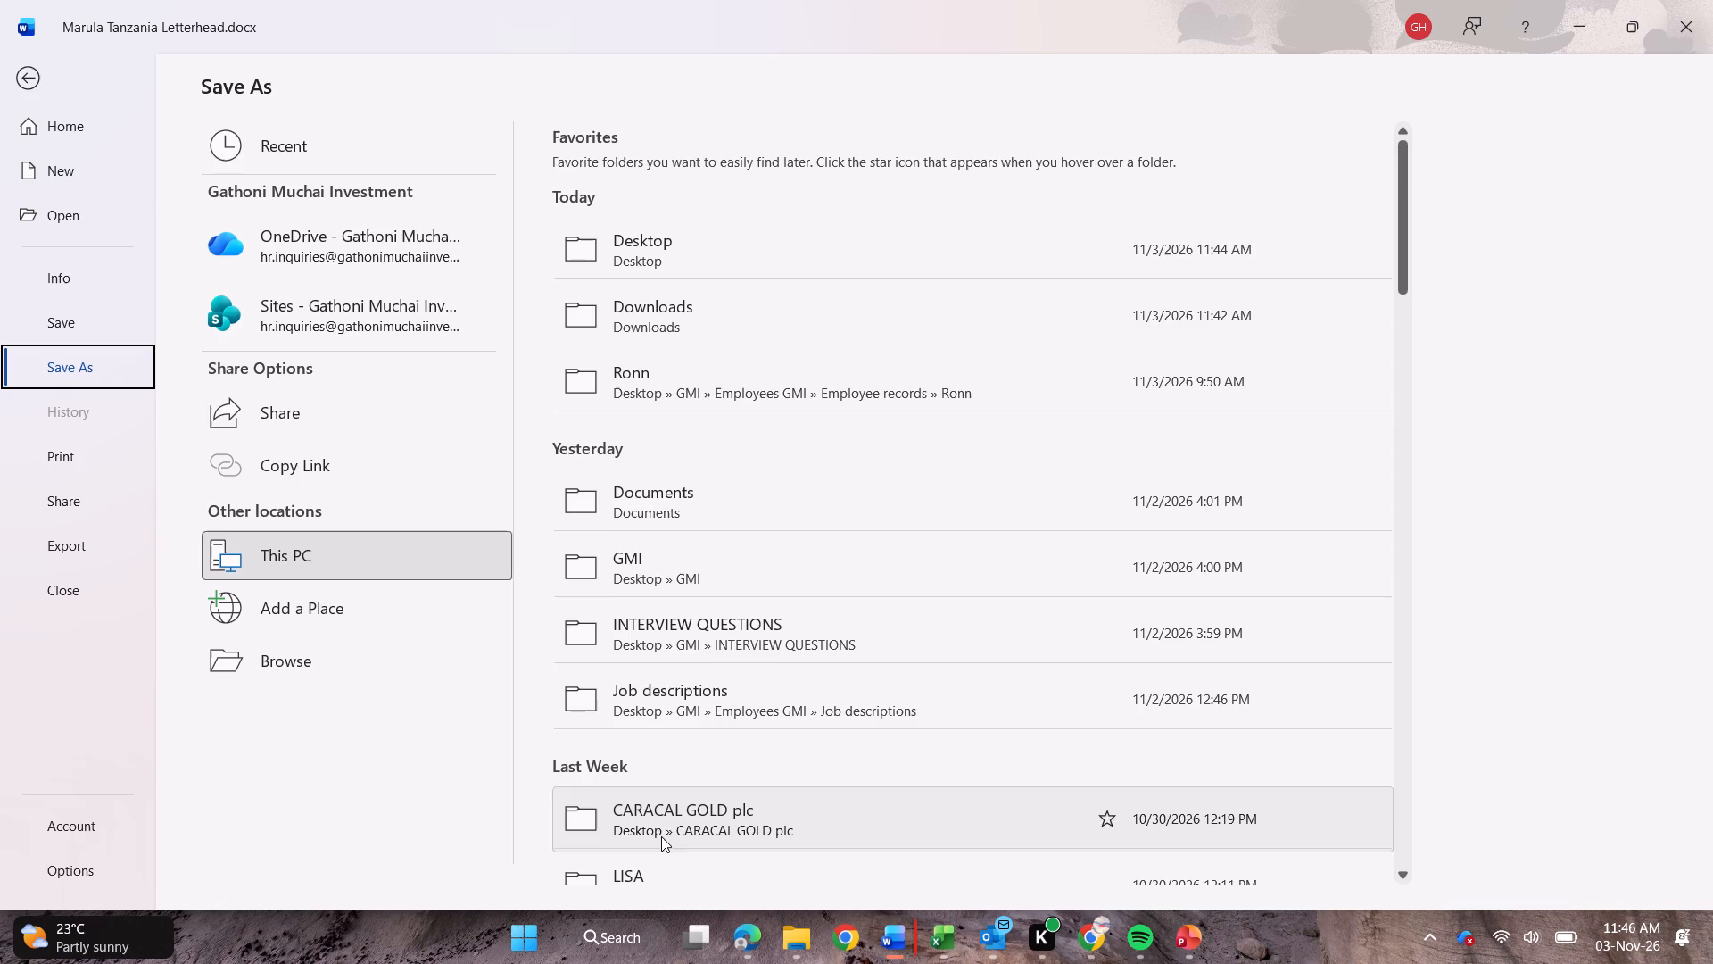
pyautogui.scroll(-2, 655, 425)
pyautogui.doubleClick(659, 421)
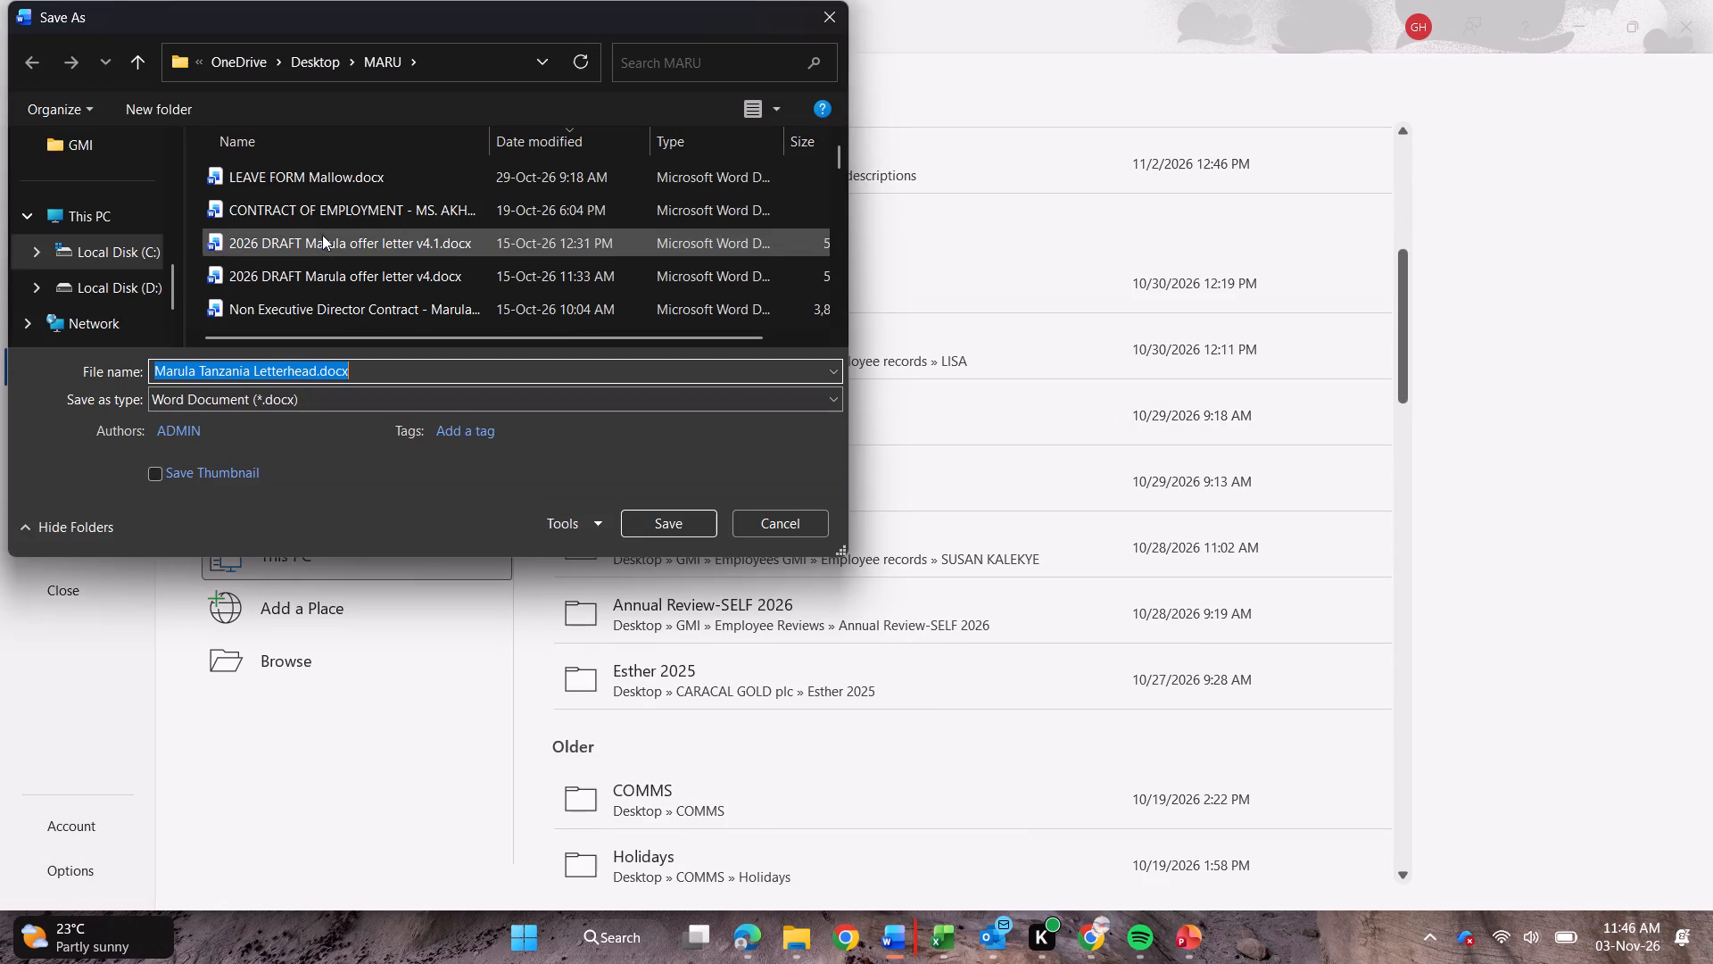
pyautogui.scroll(-2, 404, 152)
pyautogui.scroll(-7, 445, 291)
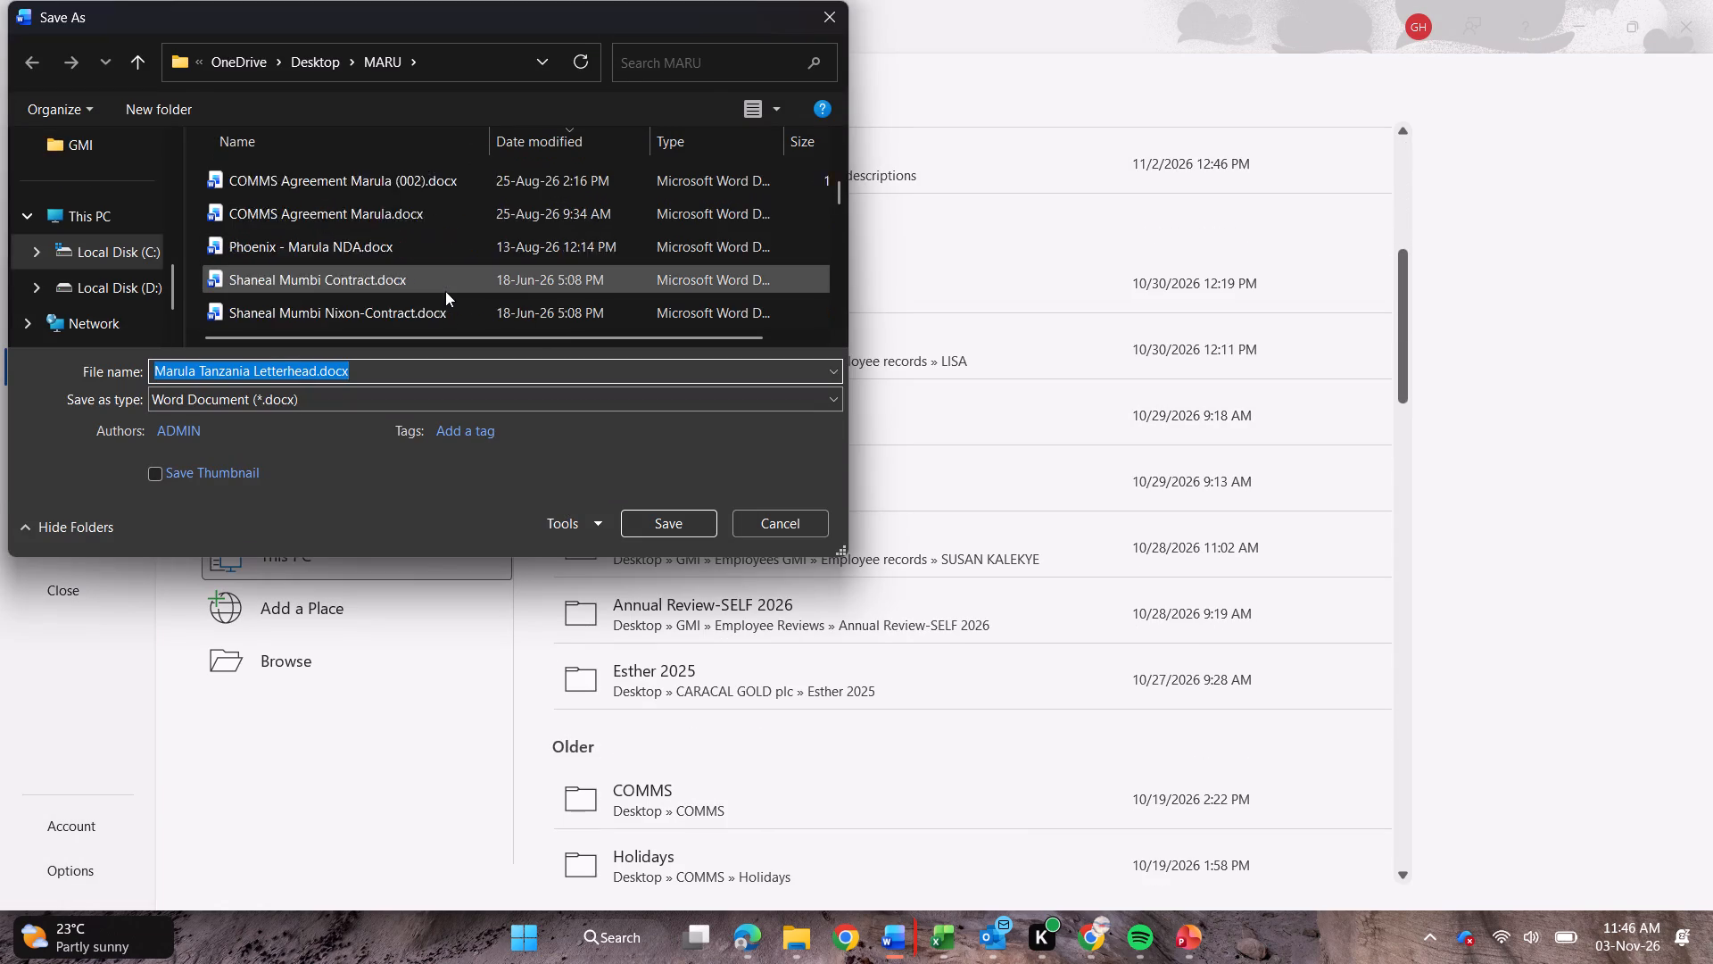
pyautogui.scroll(-9, 445, 291)
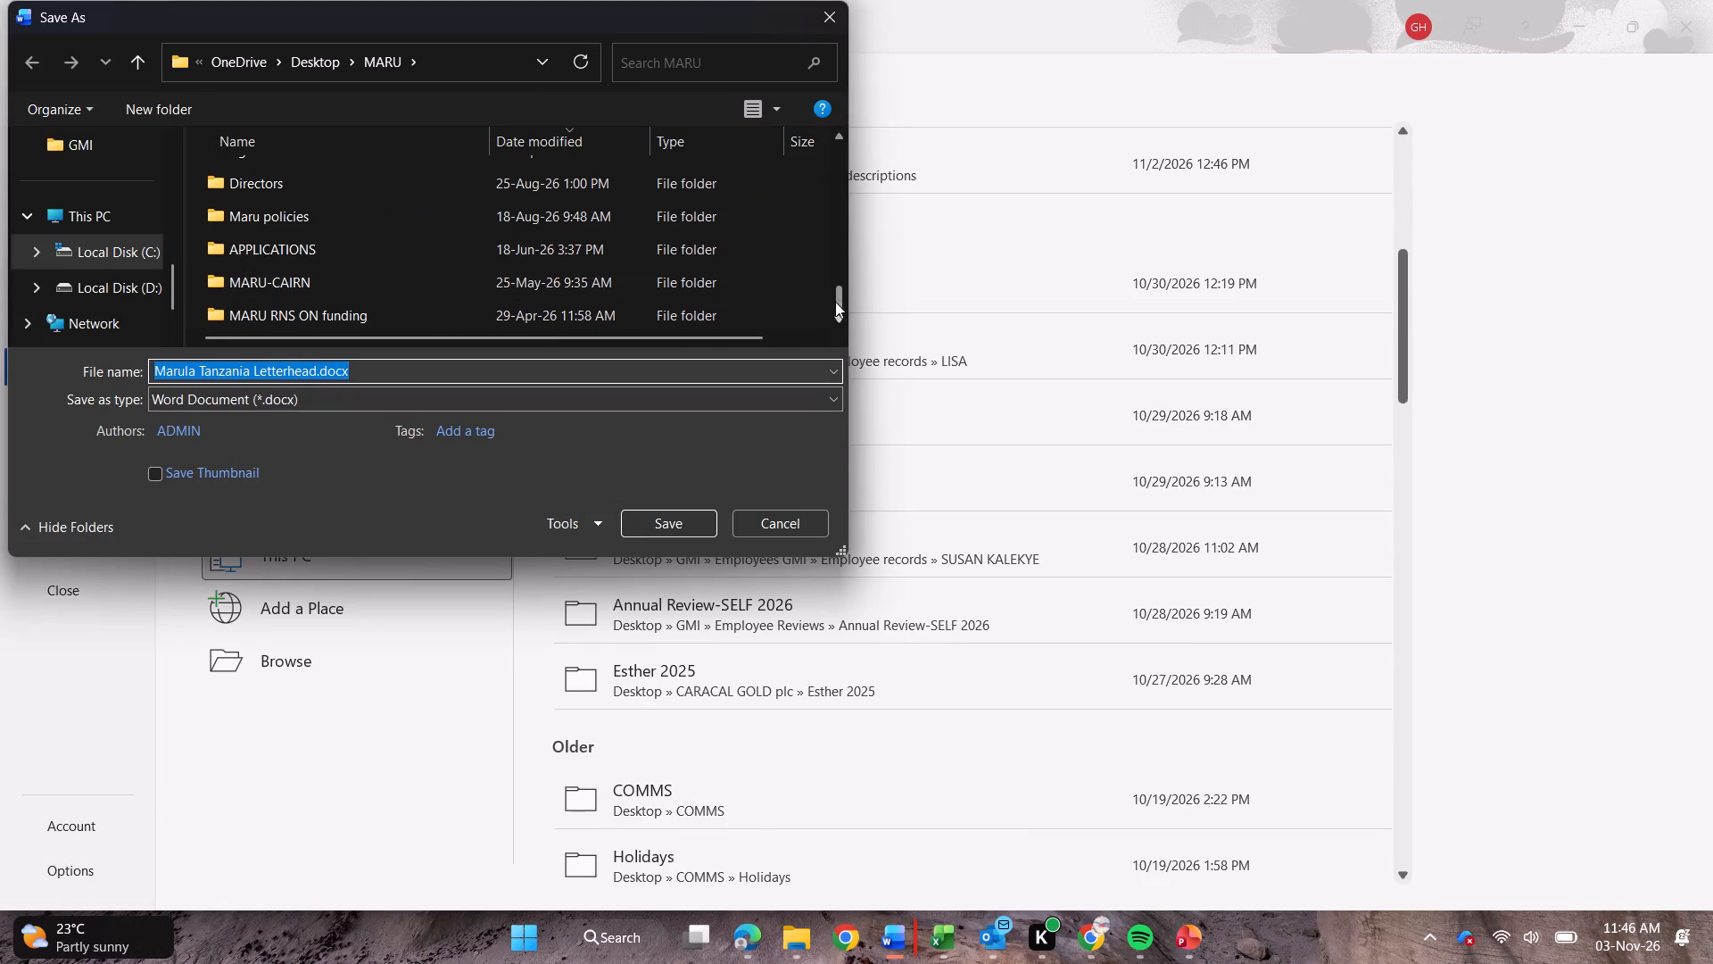
pyautogui.tripleClick(841, 141)
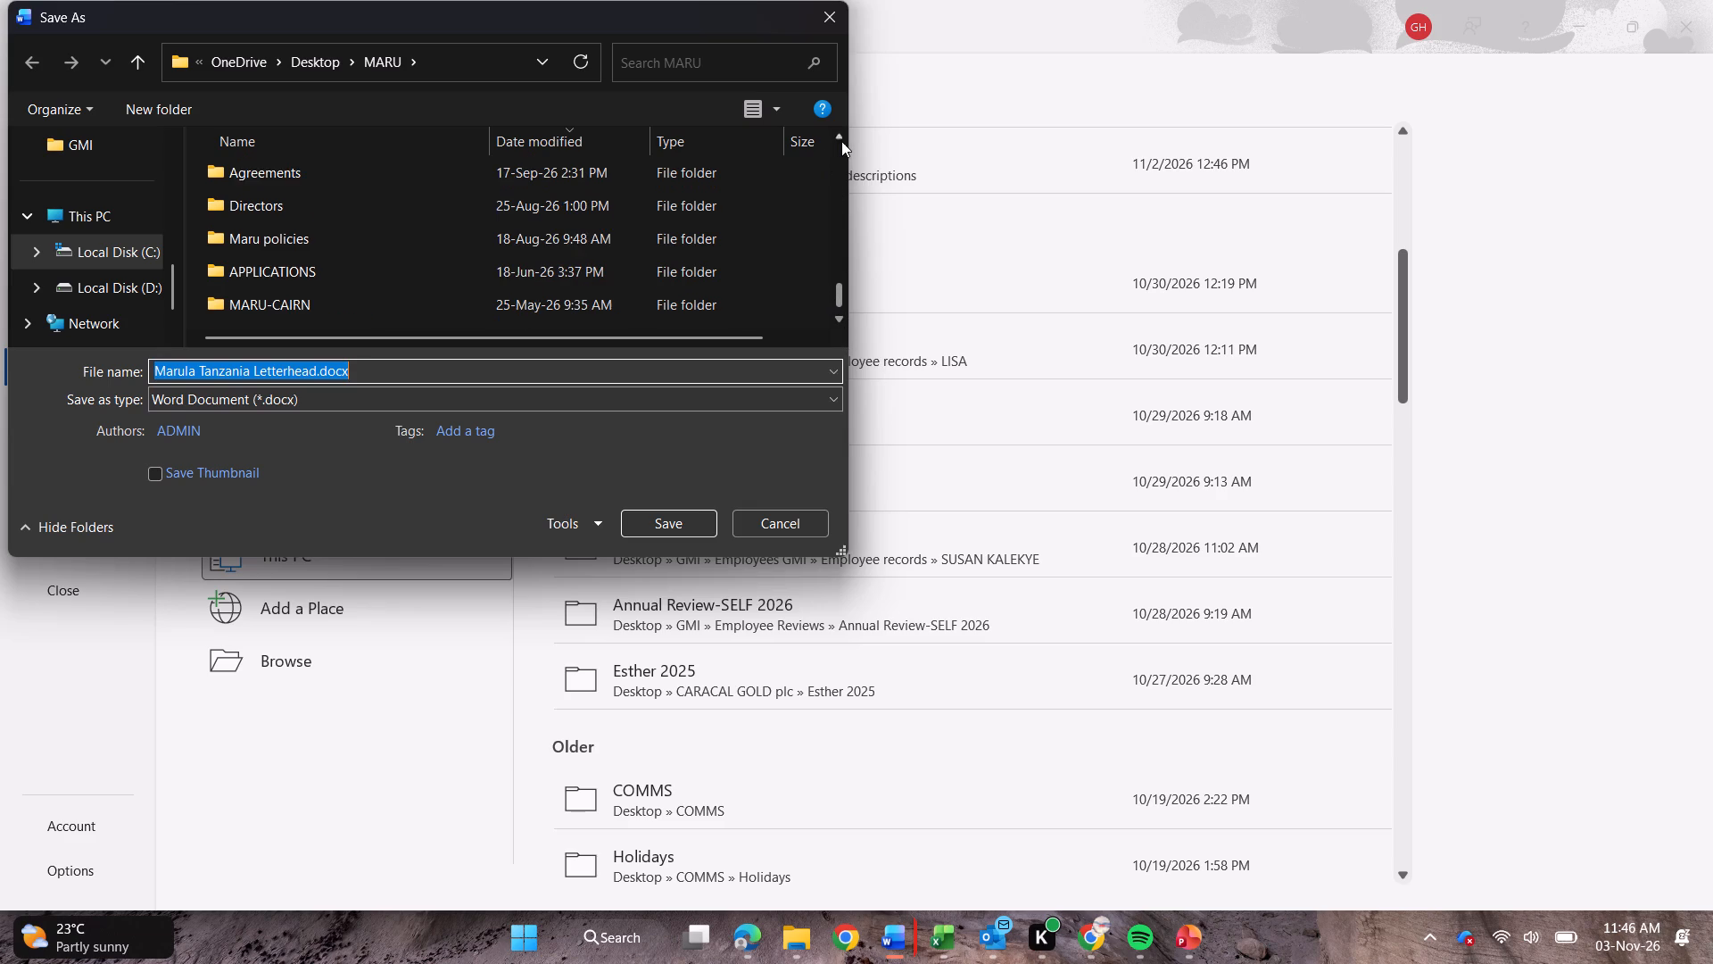
pyautogui.click(841, 141)
pyautogui.click(841, 141)
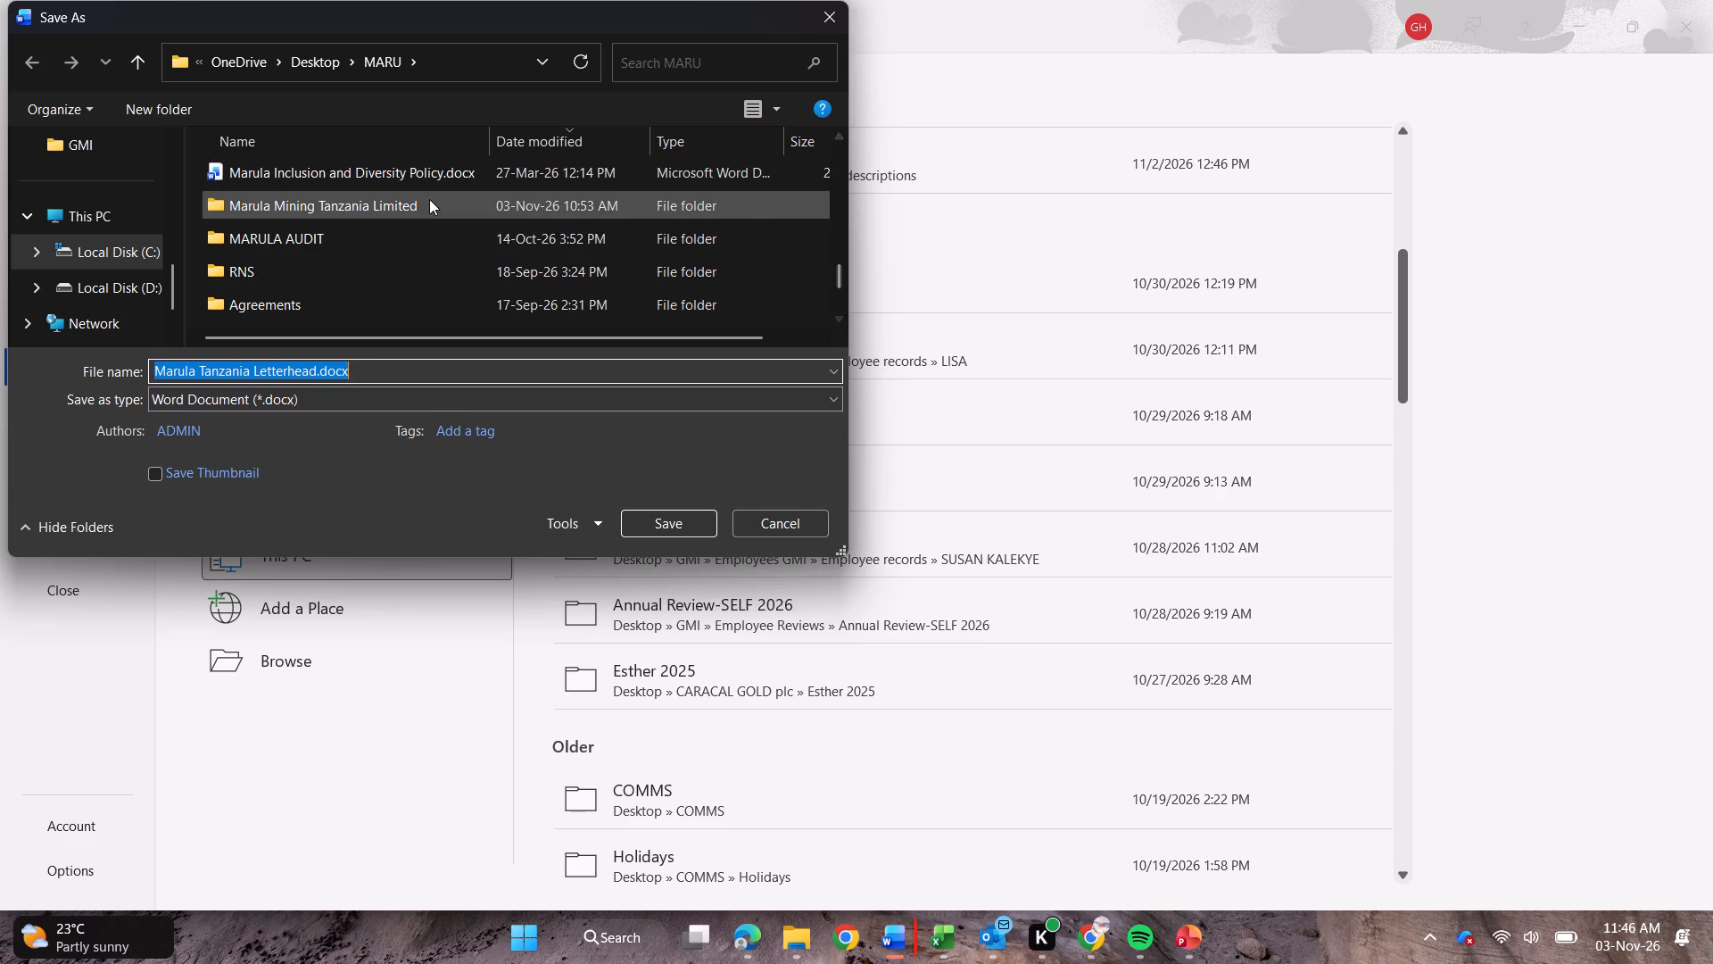
pyautogui.doubleClick(429, 199)
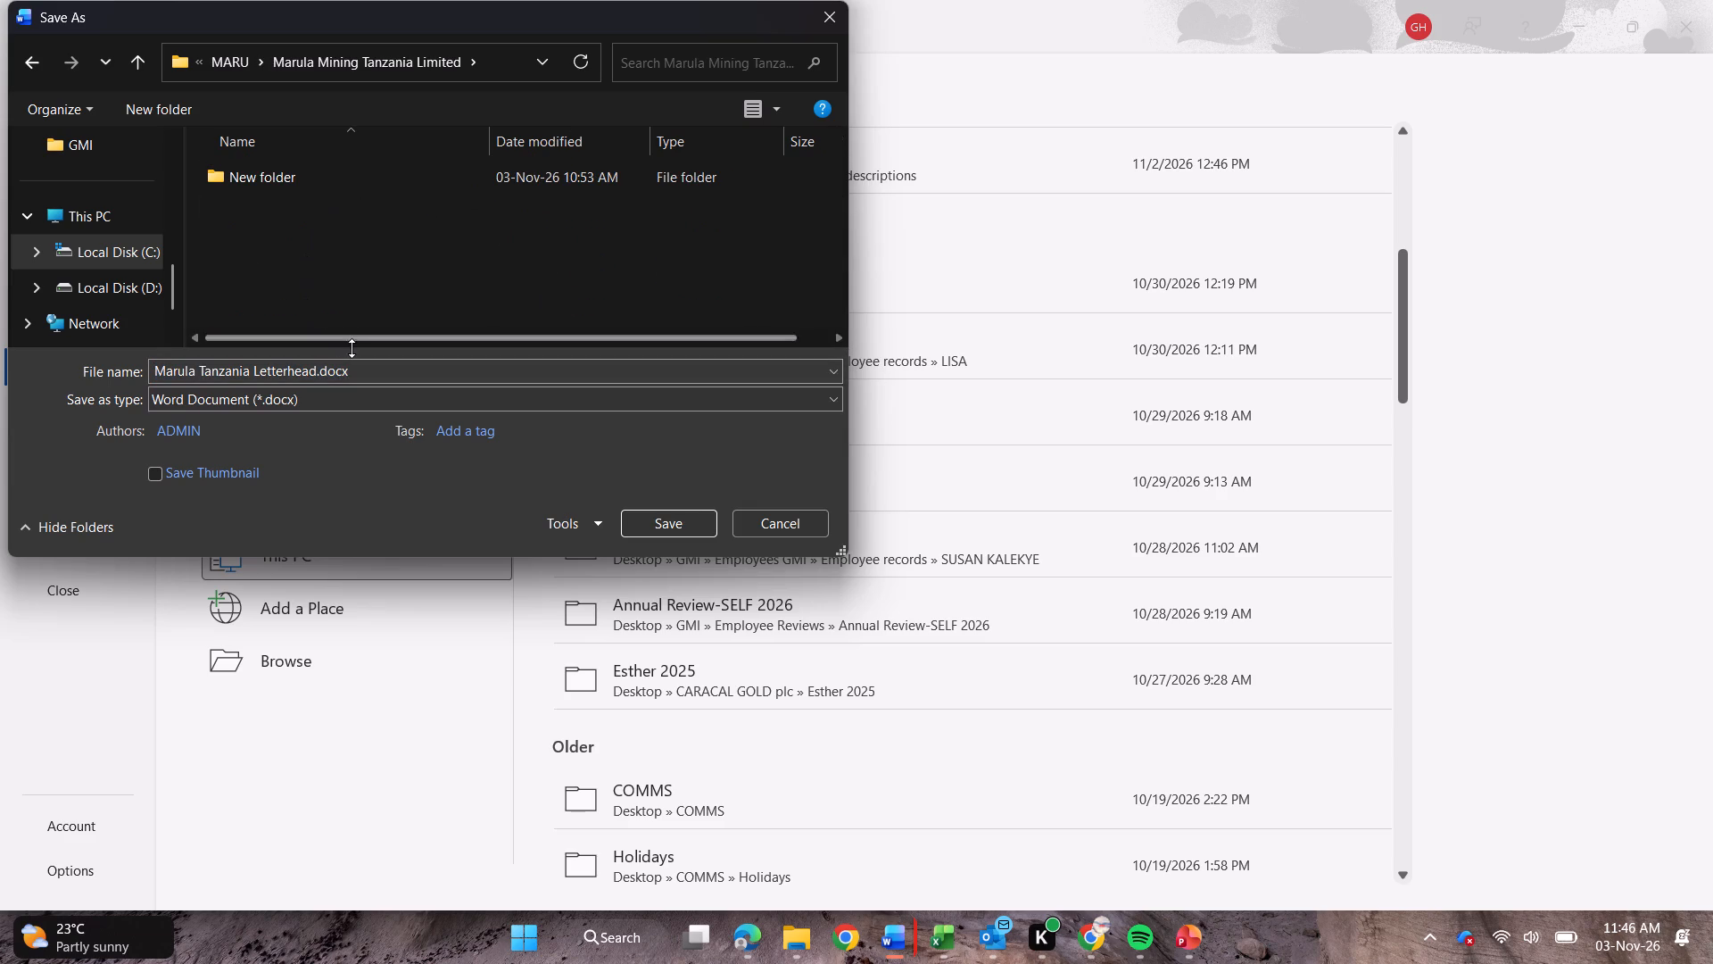
# Name the copy "Appointment Letter" and save it as a Word document.
pyautogui.doubleClick(313, 370)
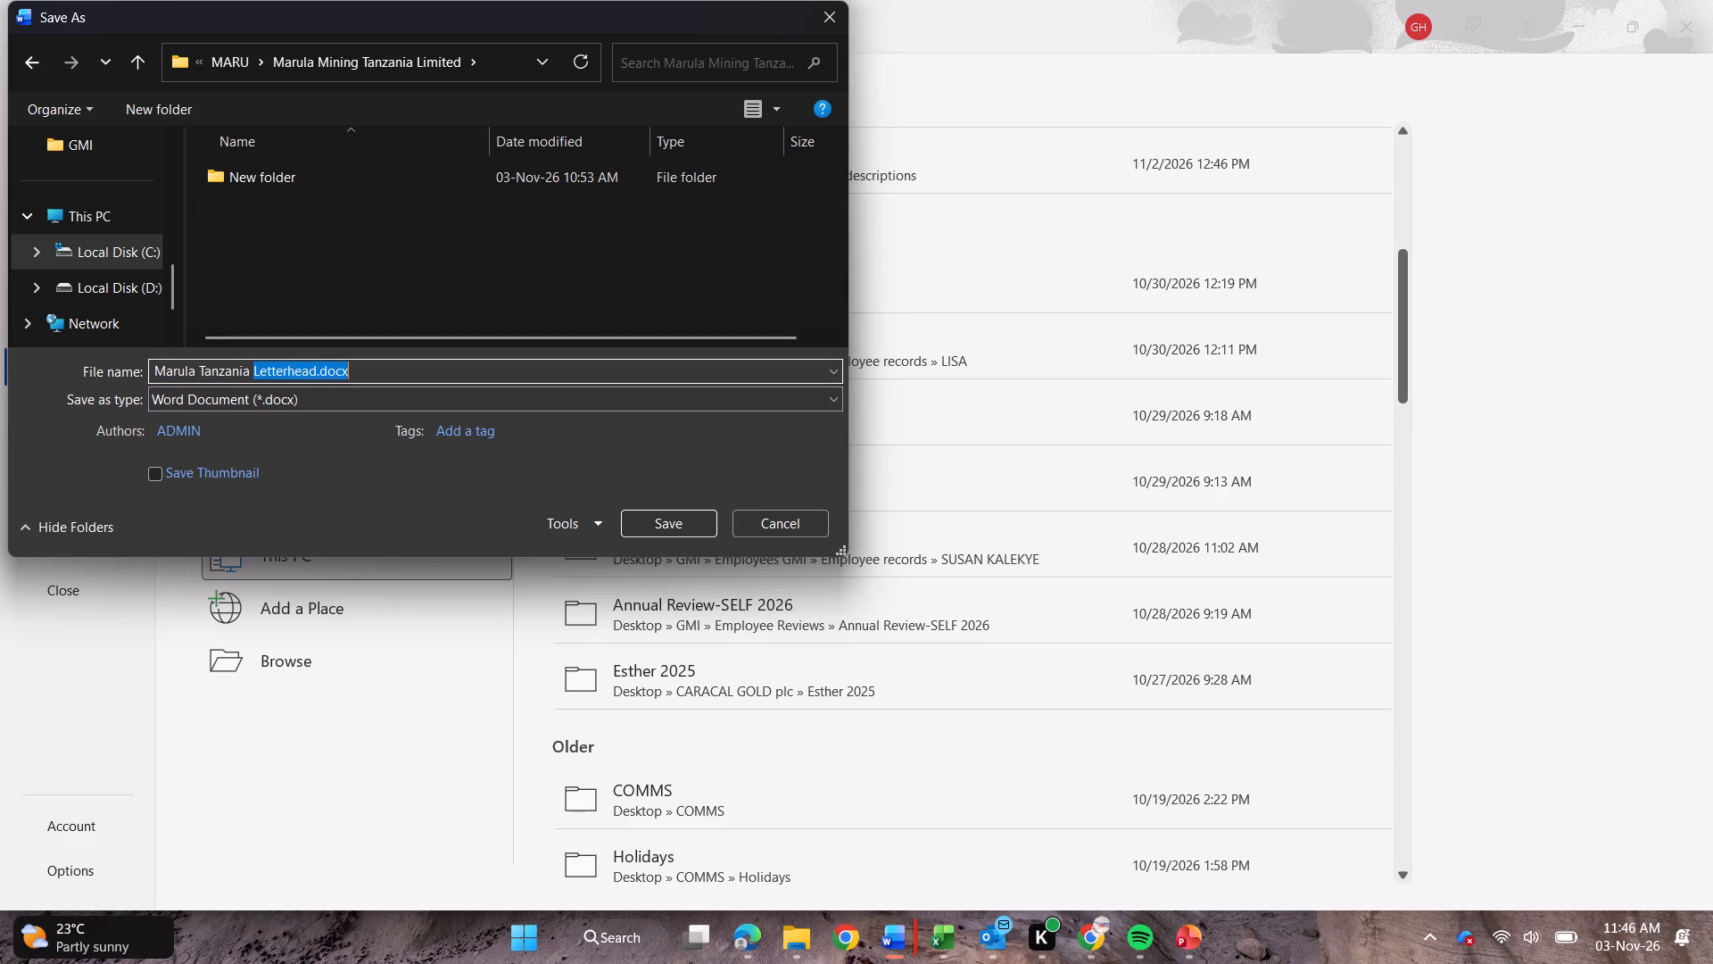
pyautogui.click(313, 370)
pyautogui.press('BackSpace')
pyautogui.press('BackSpace')
pyautogui.press('BackSpace')
pyautogui.press('BackSpace')
pyautogui.press('BackSpace')
pyautogui.press('BackSpace')
pyautogui.press('BackSpace')
pyautogui.press('BackSpace')
pyautogui.press('BackSpace')
pyautogui.press('BackSpace')
pyautogui.press('BackSpace')
pyautogui.press('BackSpace')
pyautogui.press('BackSpace')
pyautogui.press('BackSpace')
pyautogui.press('BackSpace')
pyautogui.press('BackSpace')
pyautogui.press('BackSpace')
pyautogui.press('BackSpace')
pyautogui.press('BackSpace')
pyautogui.press('BackSpace')
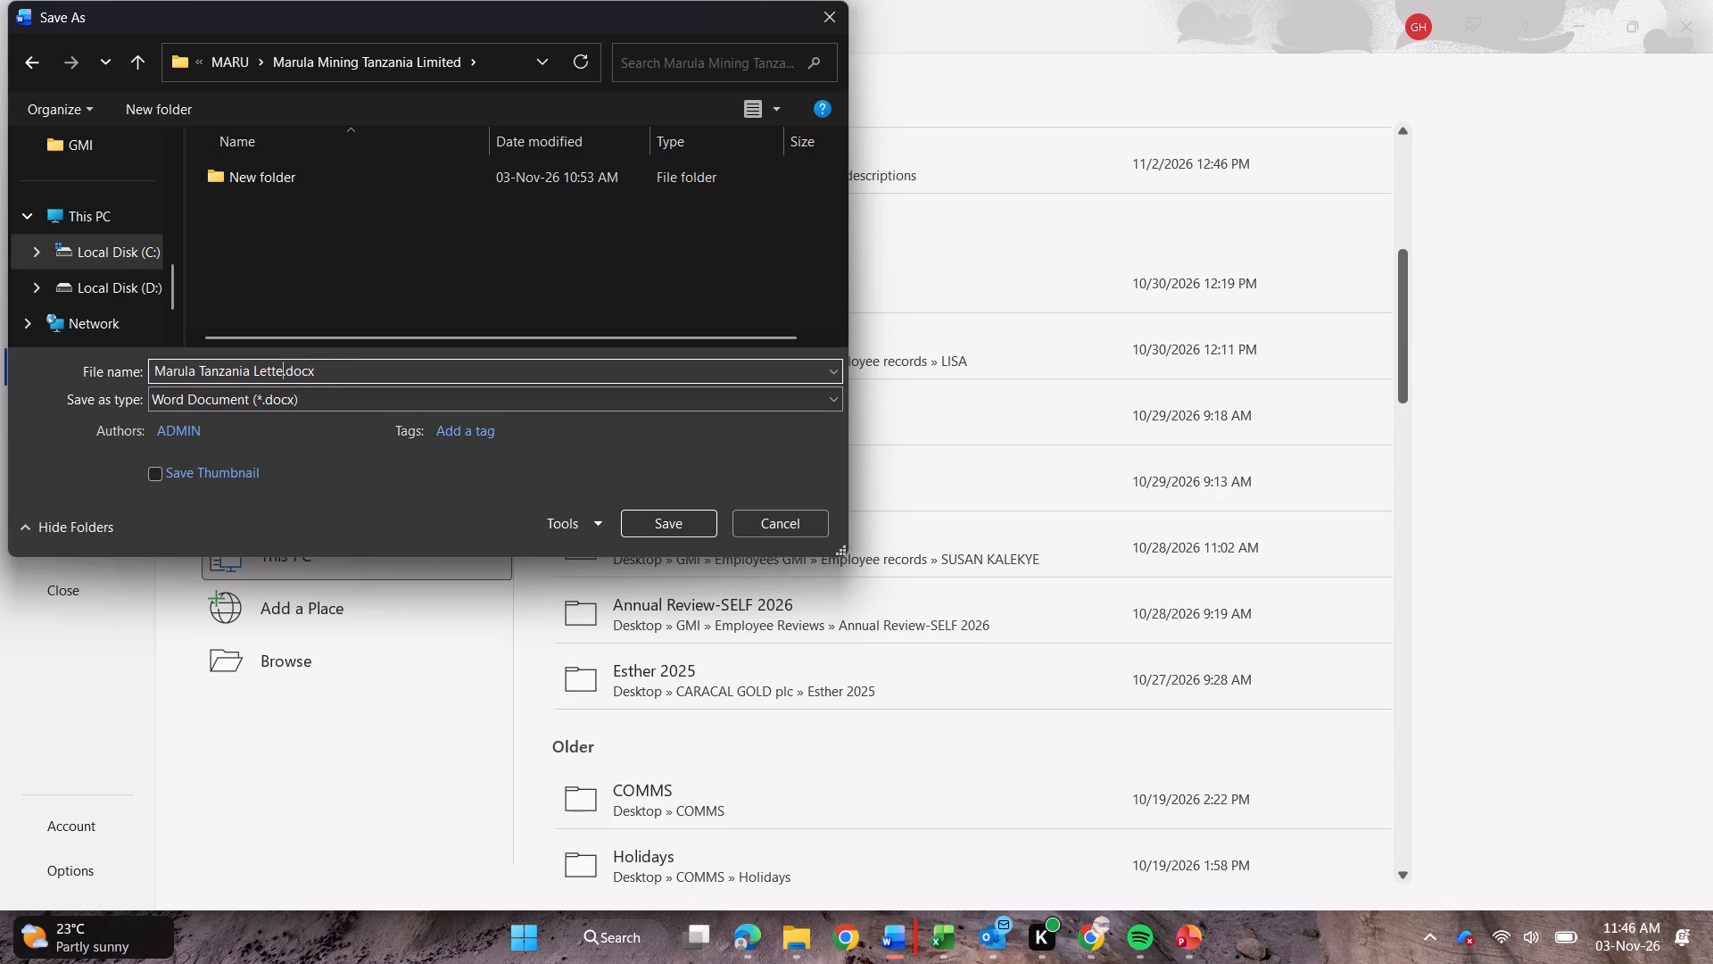
pyautogui.press('Tab')
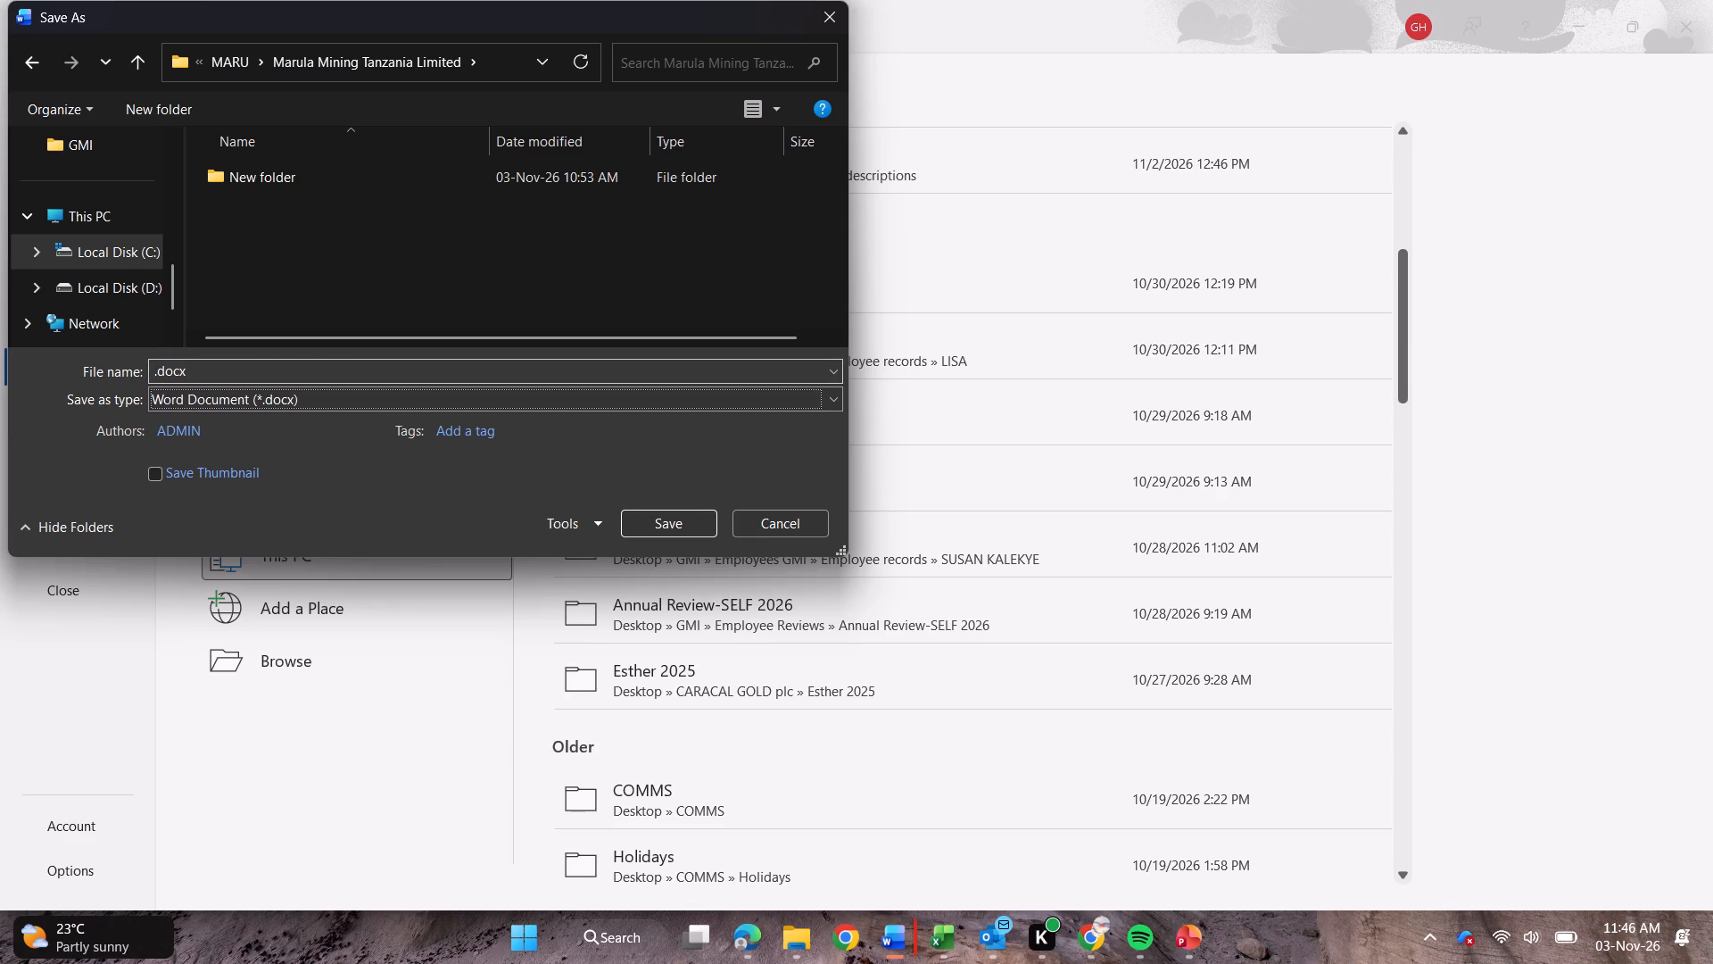
pyautogui.click(154, 375)
pyautogui.press('a')
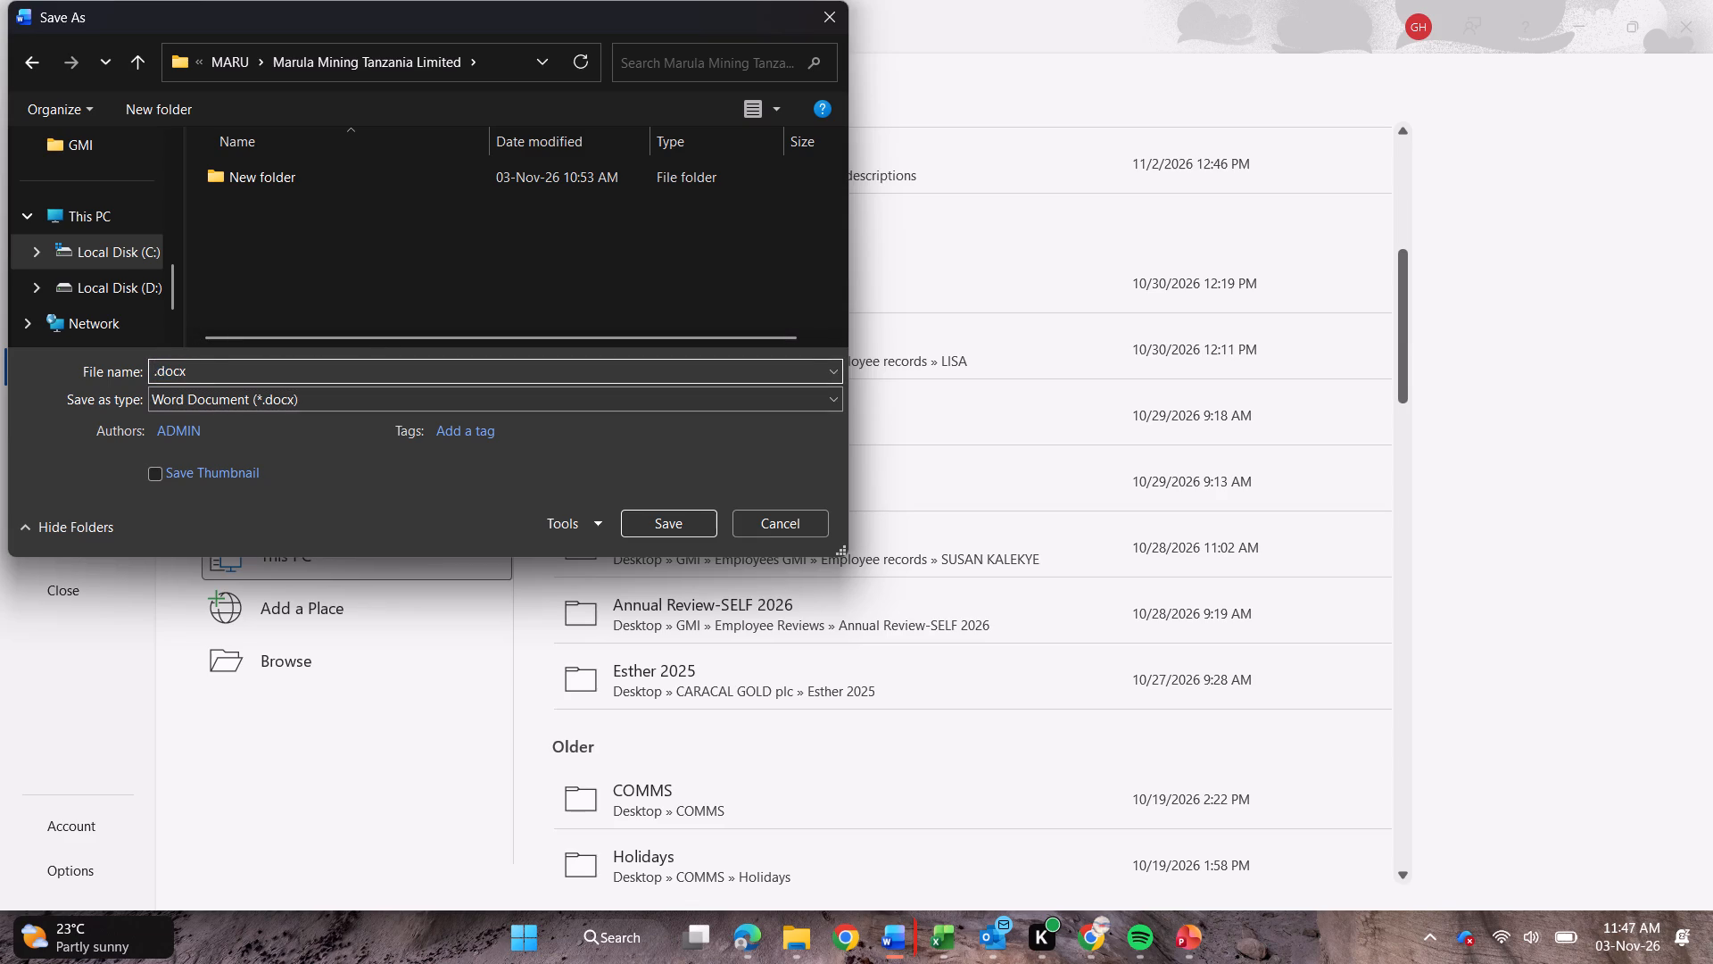
pyautogui.write('poi')
pyautogui.write('\\\\')
pyautogui.press('BackSpace')
pyautogui.press('BackSpace')
pyautogui.press('BackSpace')
pyautogui.press('BackSpace')
pyautogui.write('etter')
pyautogui.press('space')
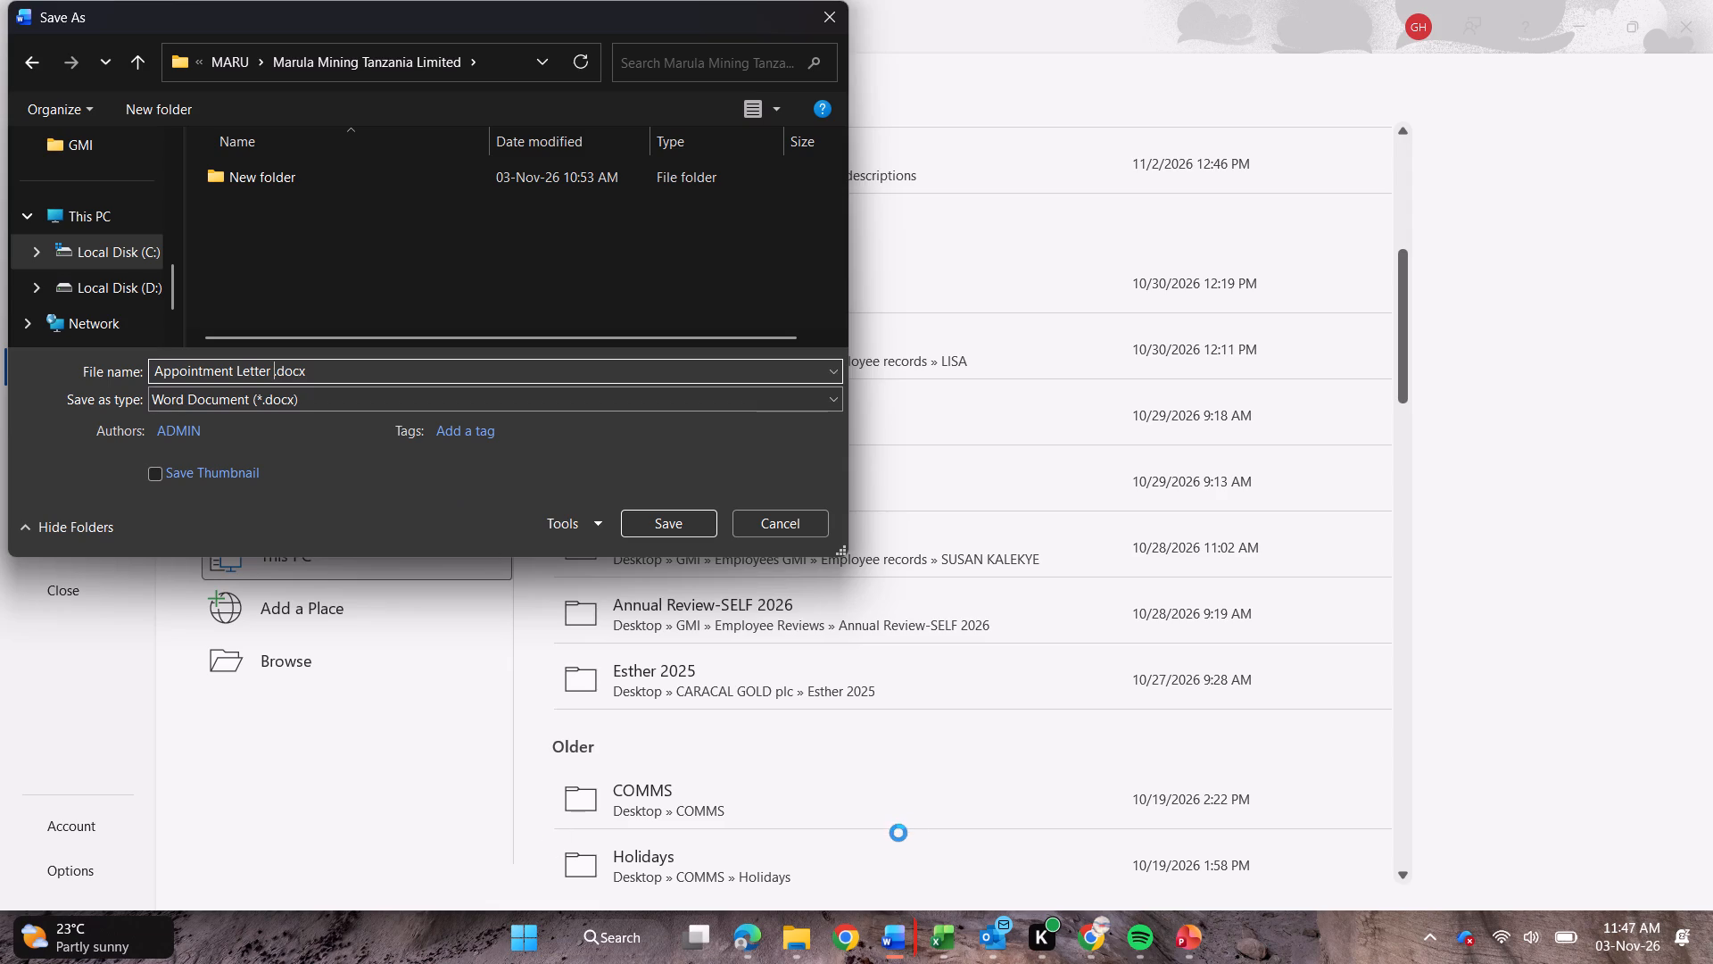
pyautogui.click(648, 528)
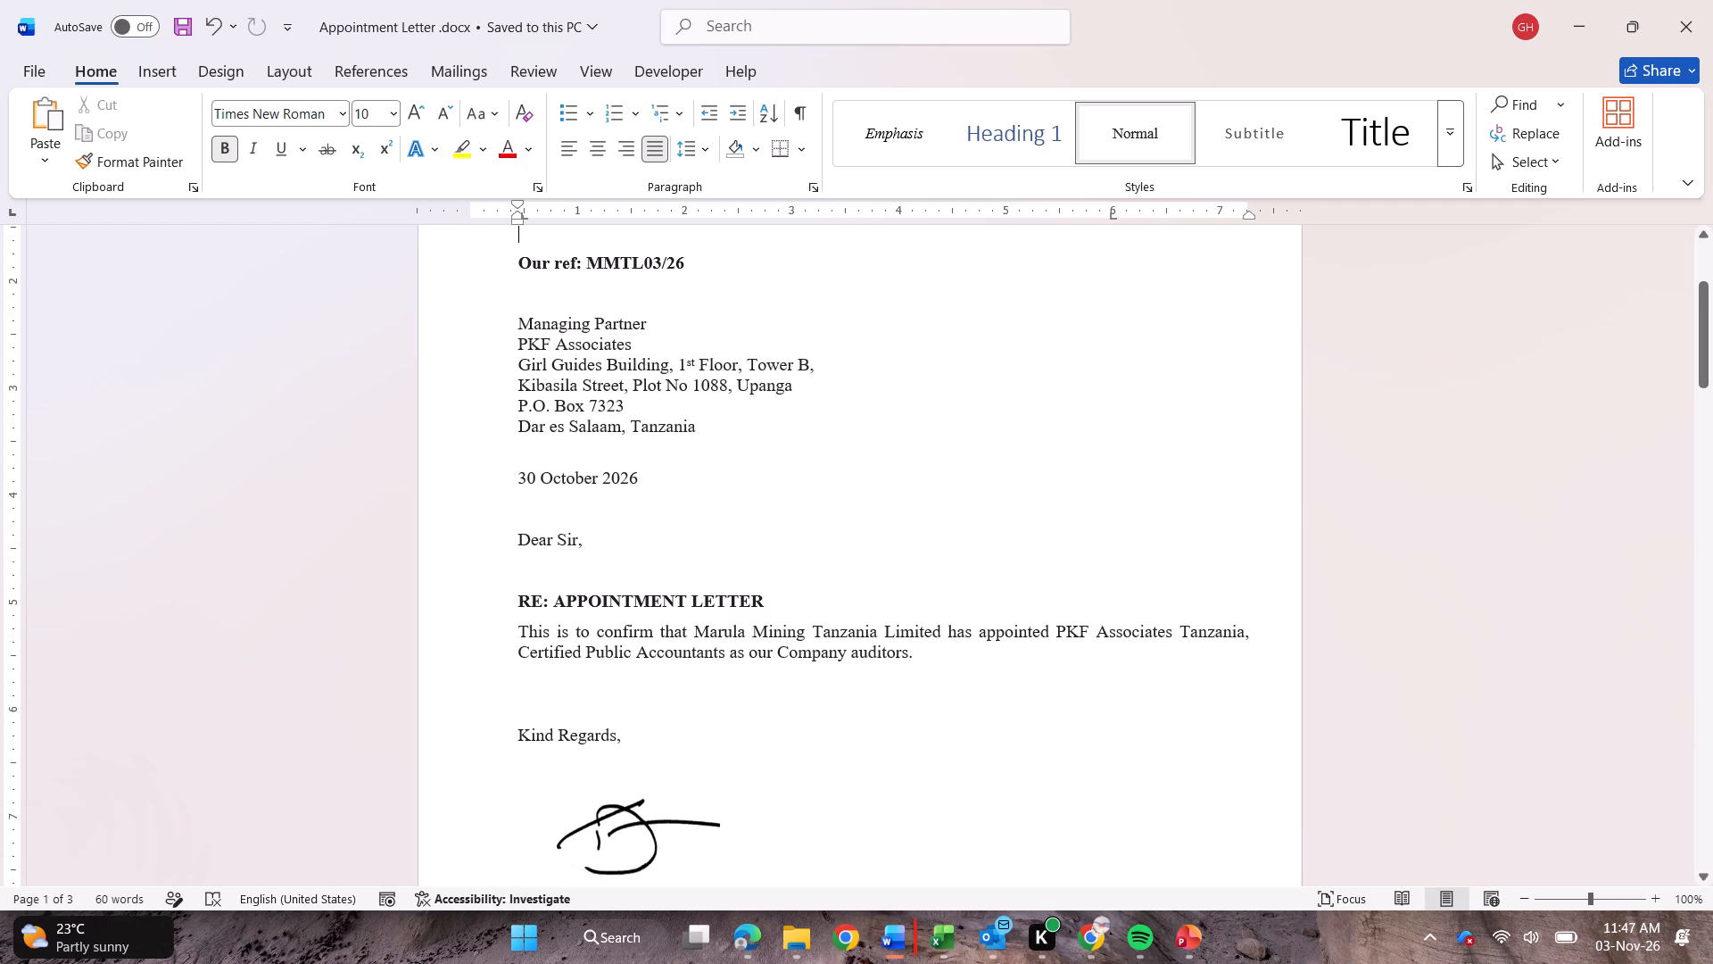
# Export the letter as a standard-quality PDF named "Appointment Letter" in the Marula Mining Tanzania Limited folder.
pyautogui.click(32, 78)
pyautogui.click(94, 555)
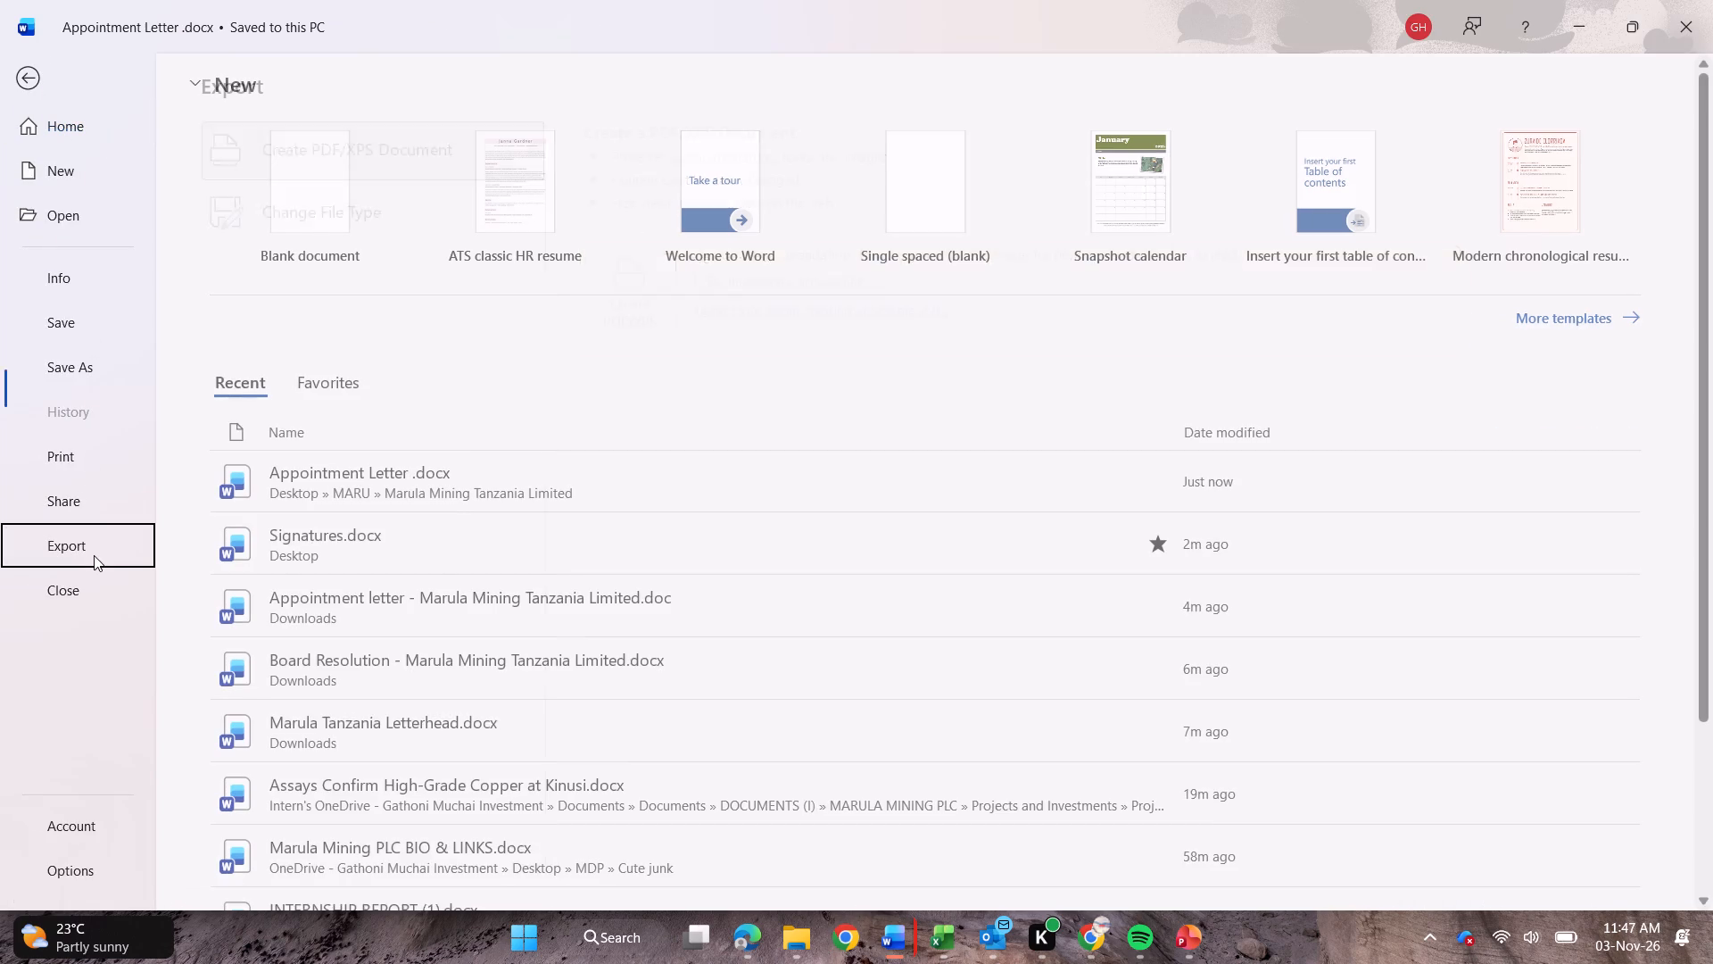
pyautogui.click(608, 303)
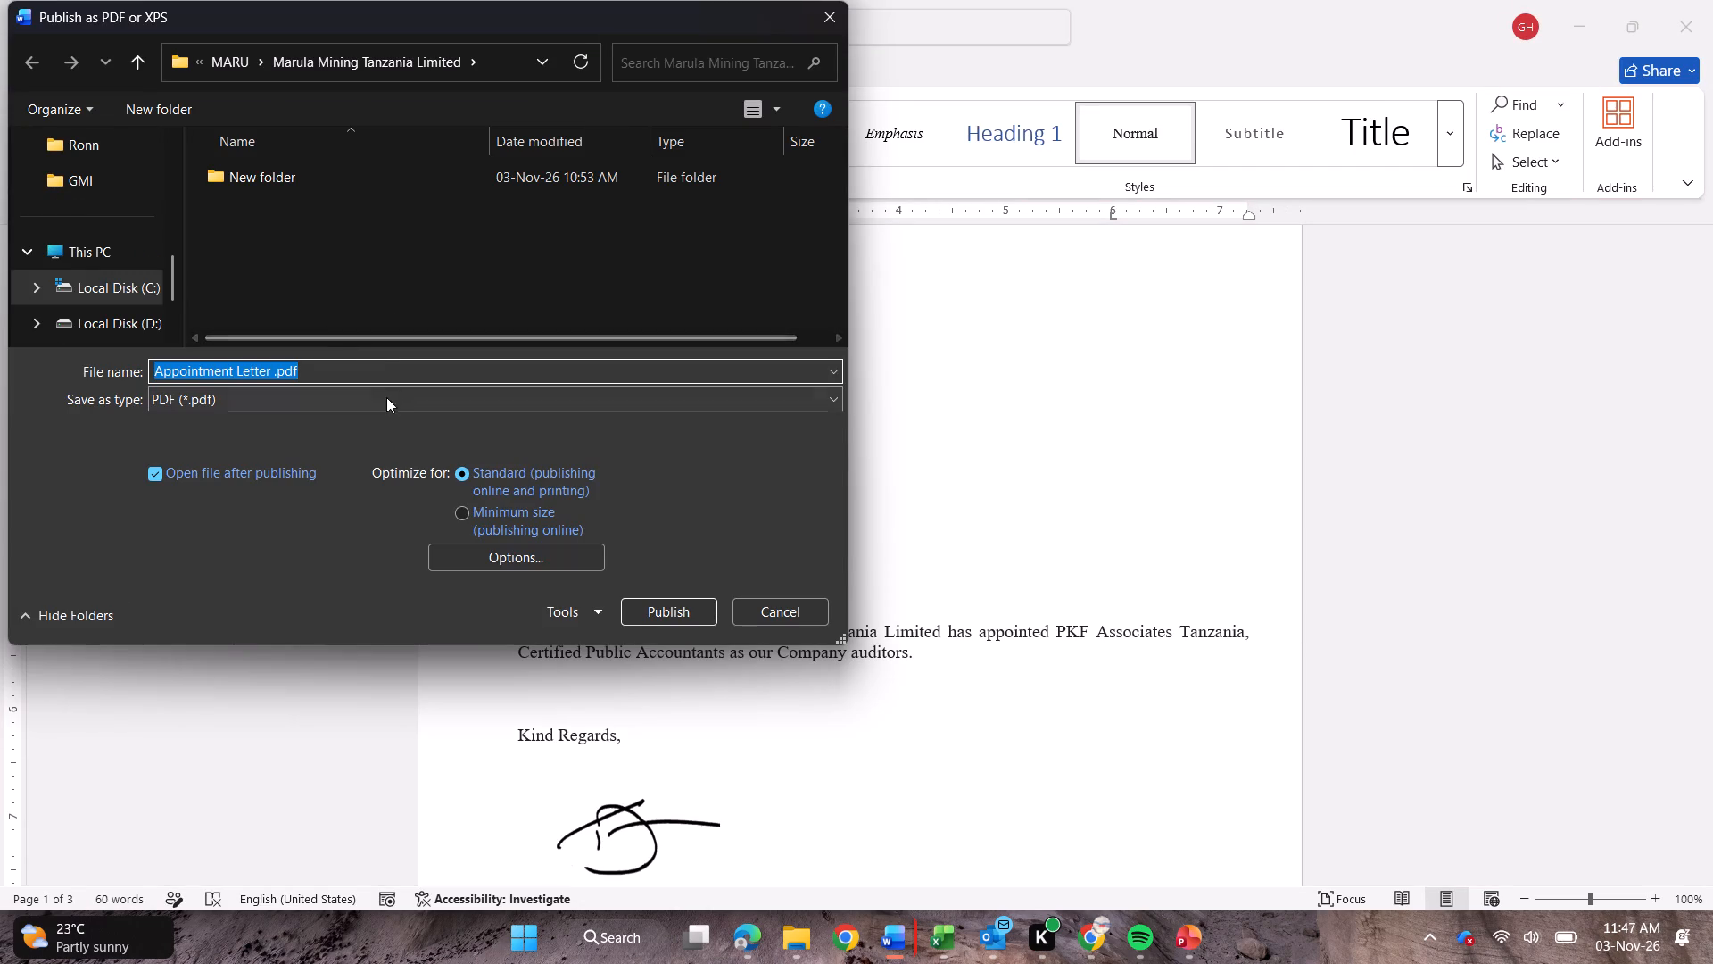
pyautogui.click(658, 616)
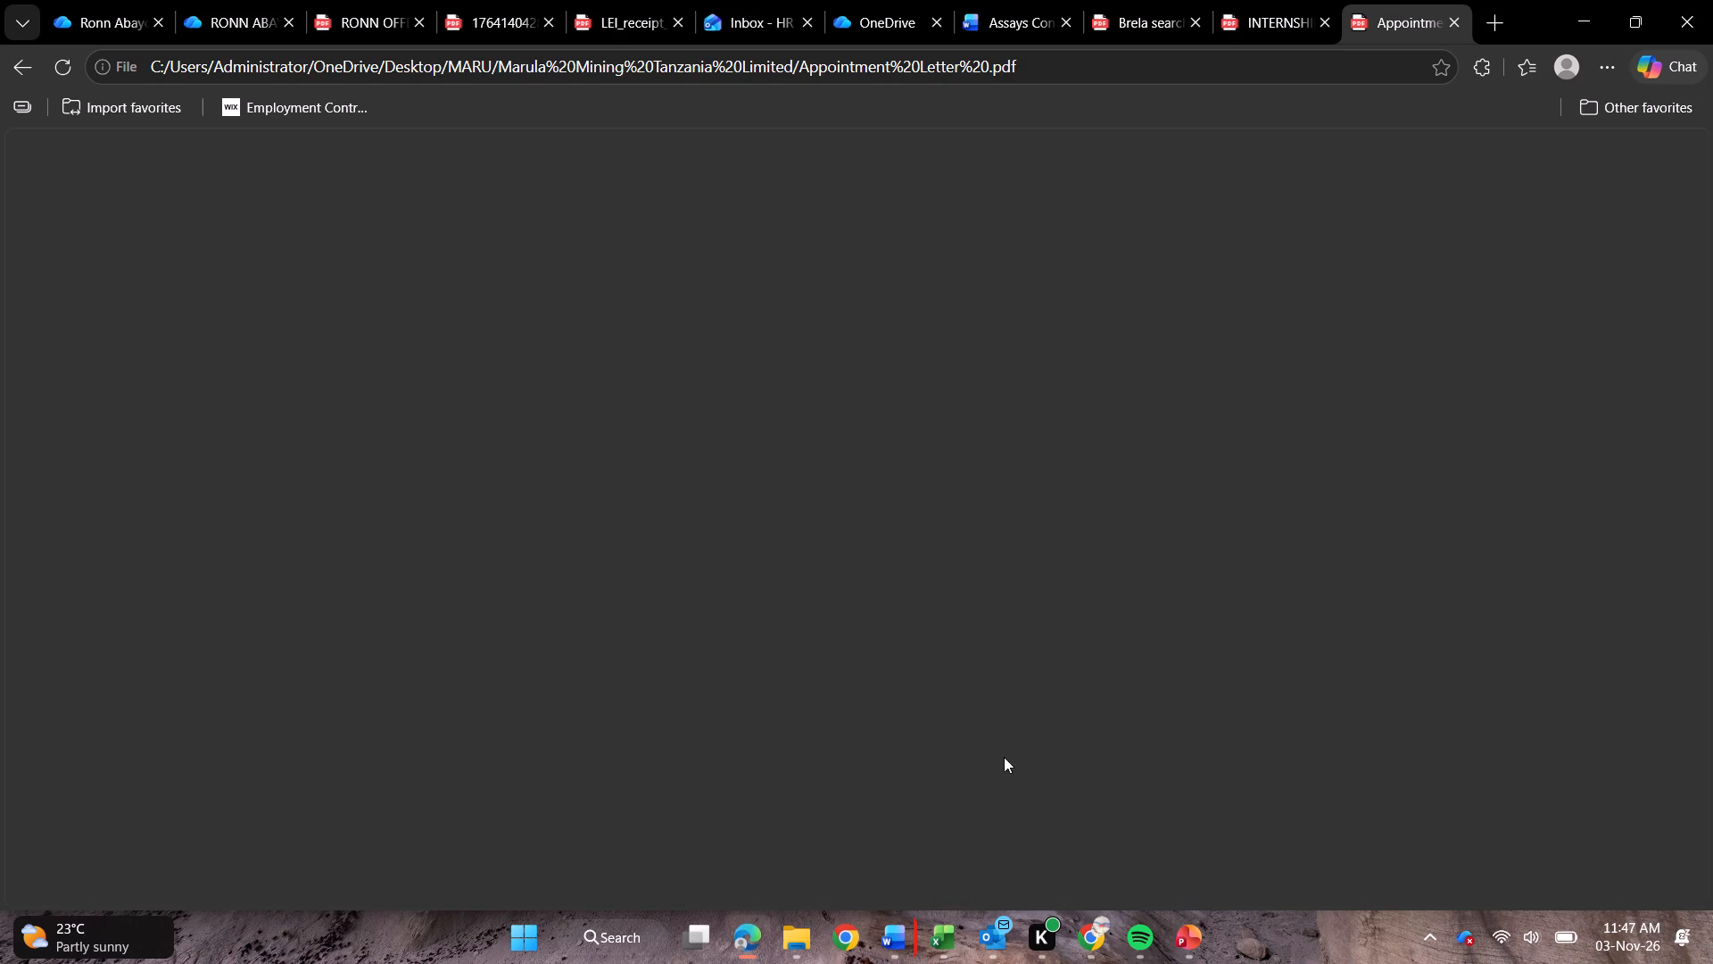
# Check the exported PDF's letter page and the pages following it.
pyautogui.scroll(-1, 801, 712)
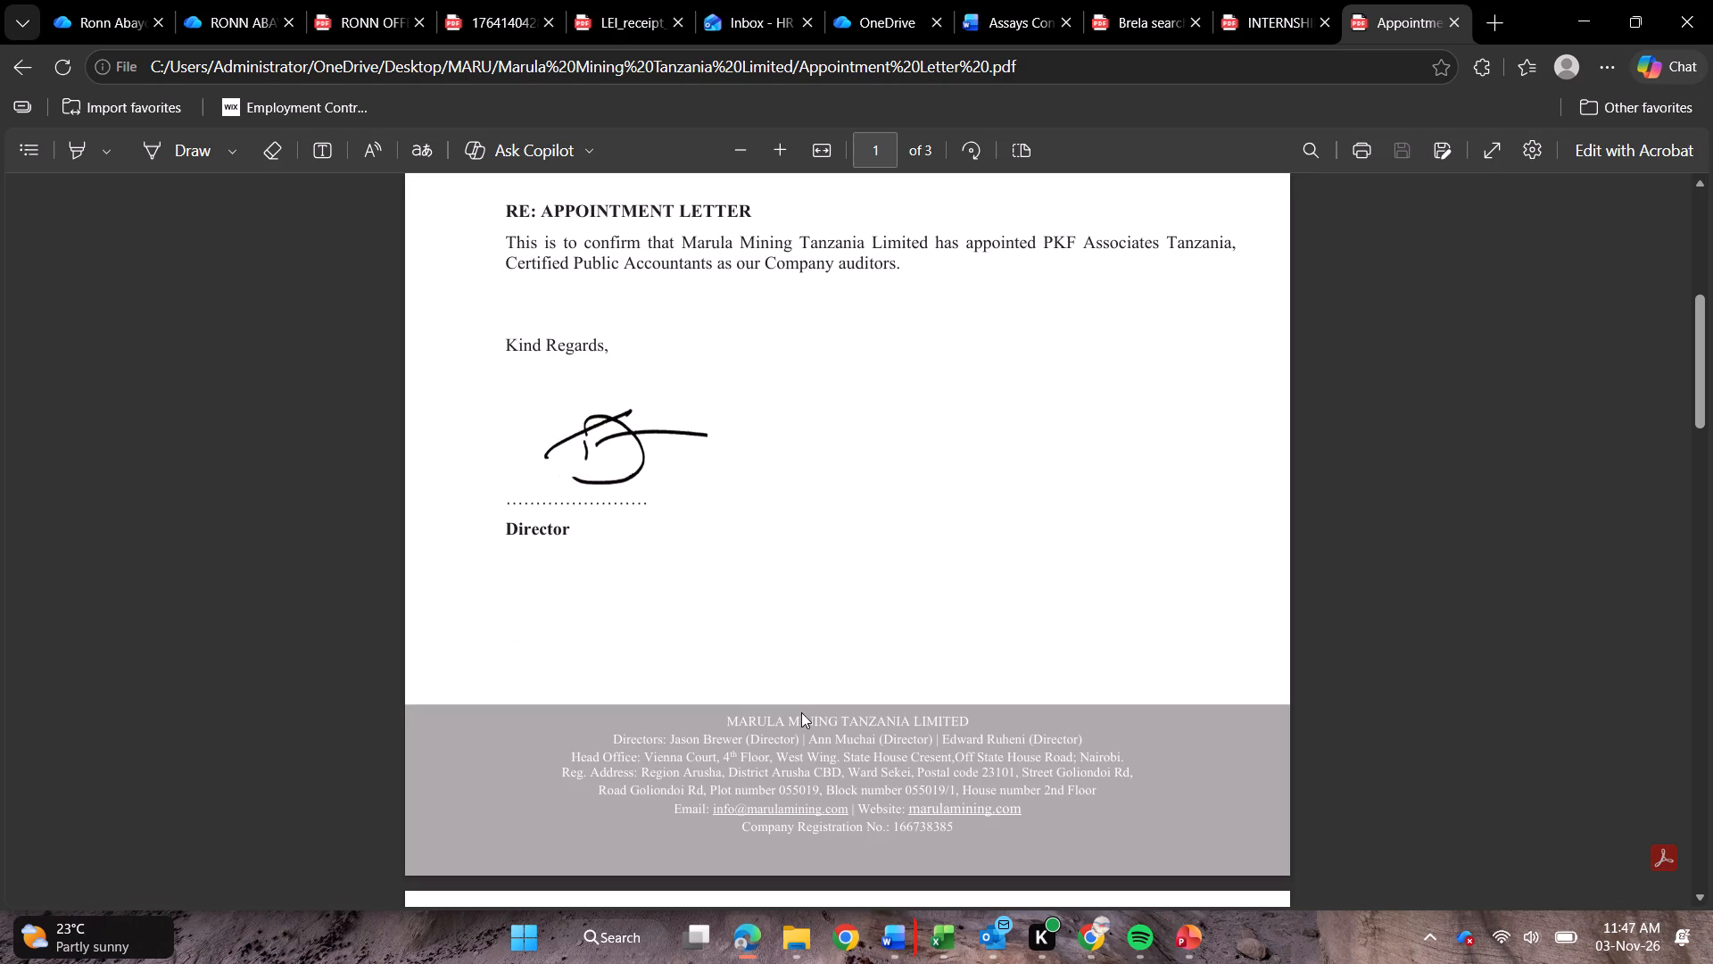
pyautogui.scroll(1, 801, 712)
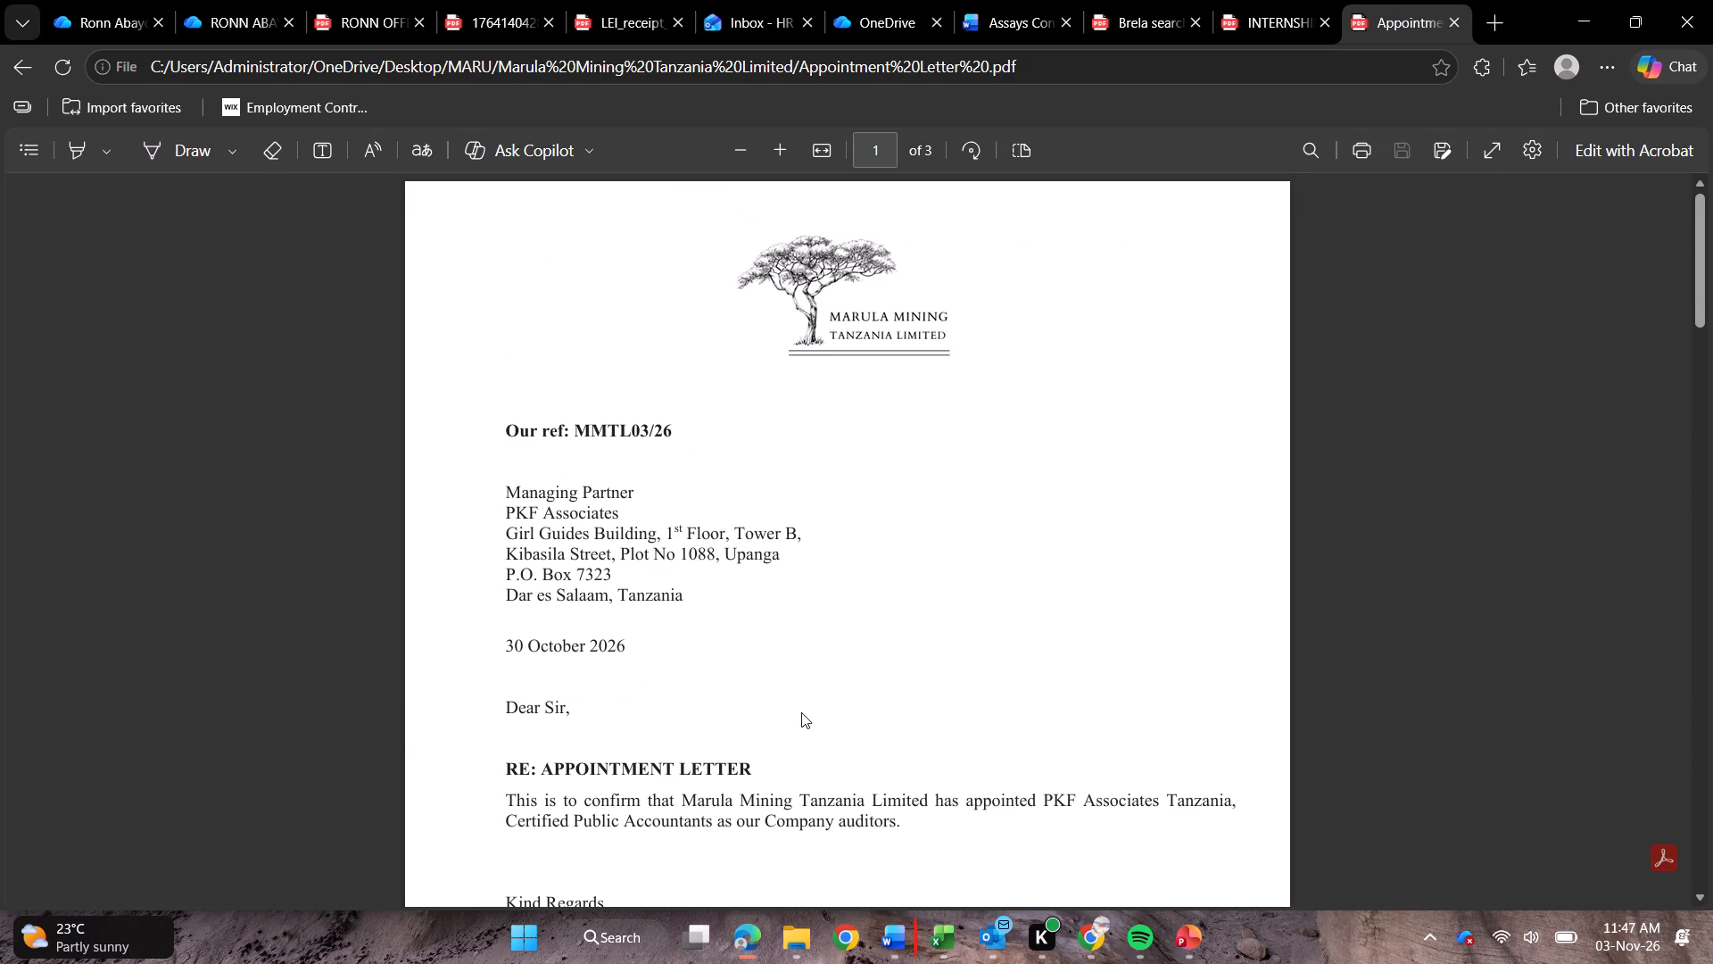
pyautogui.scroll(-3, 807, 710)
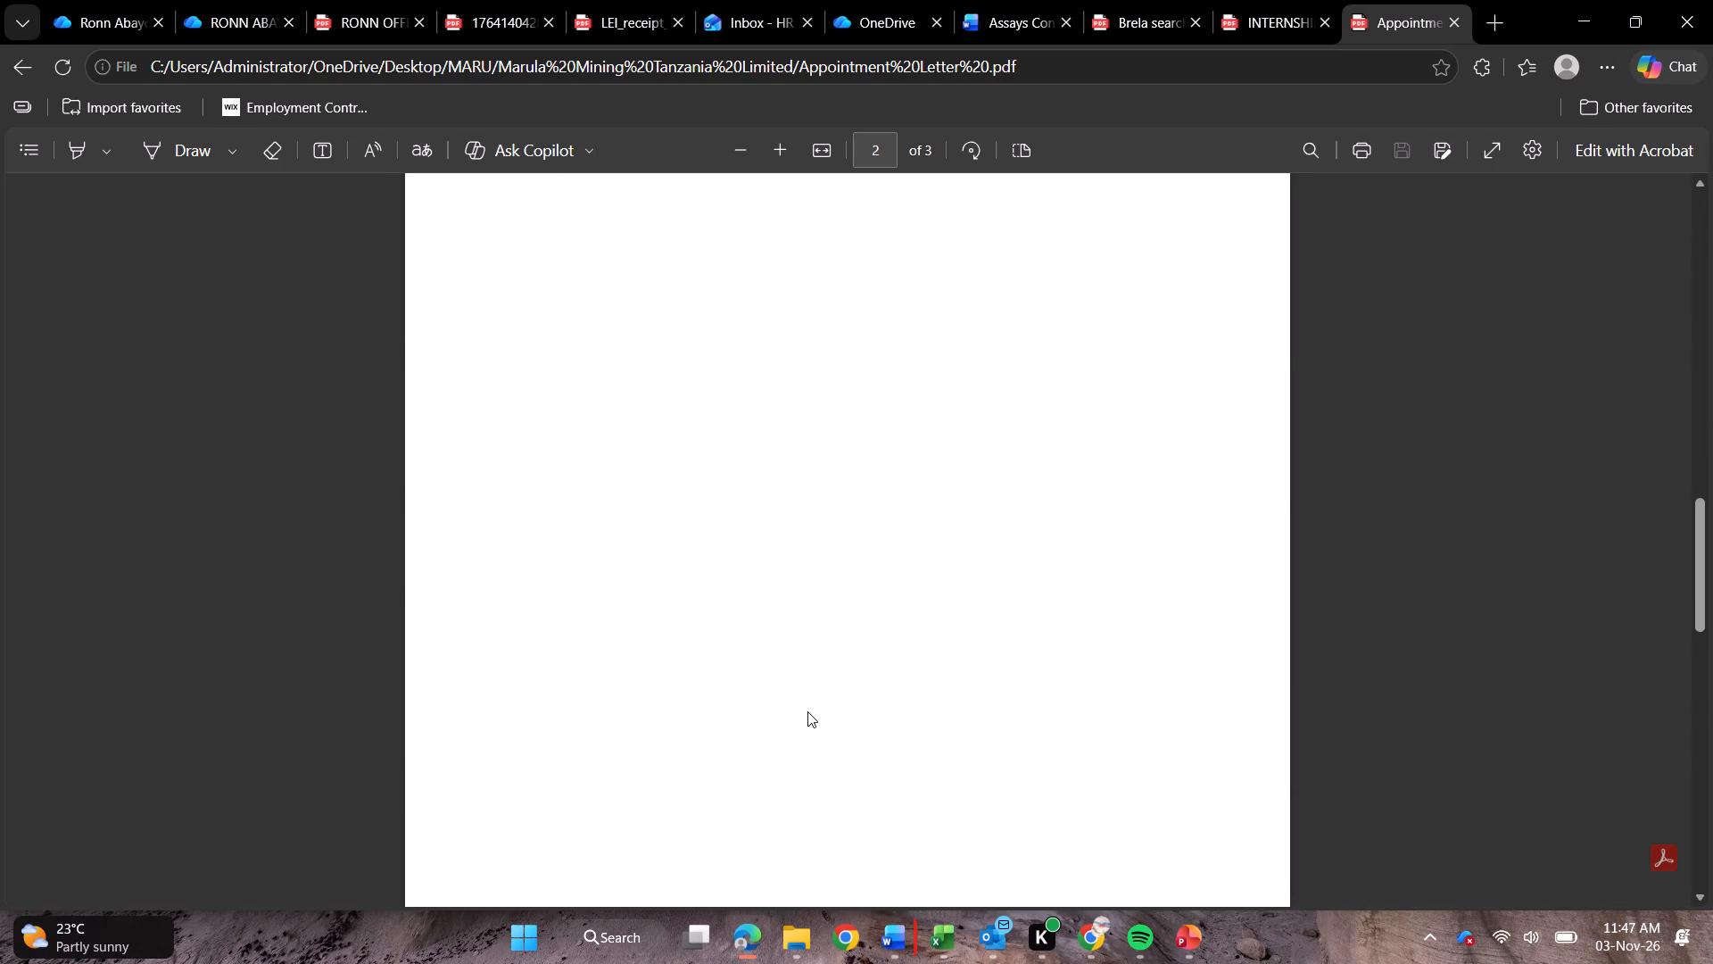
# Check the exported PDF from the letter page through to its last page for blank pages.
pyautogui.scroll(-9, 807, 711)
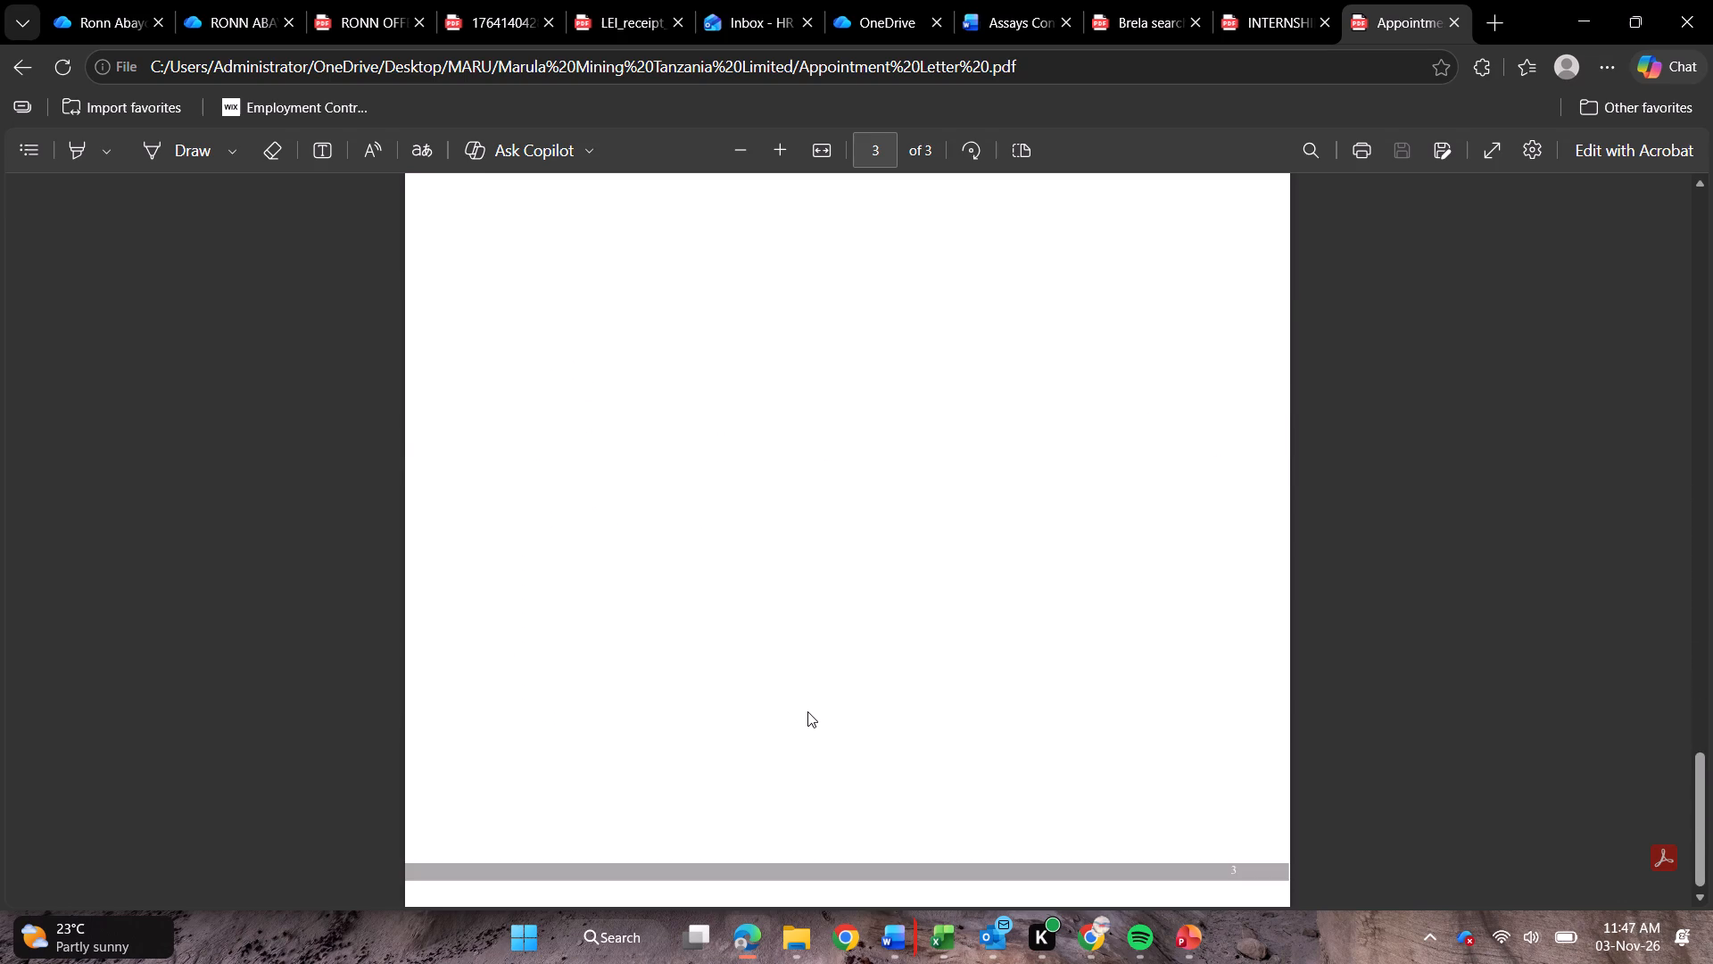
pyautogui.scroll(3, 807, 711)
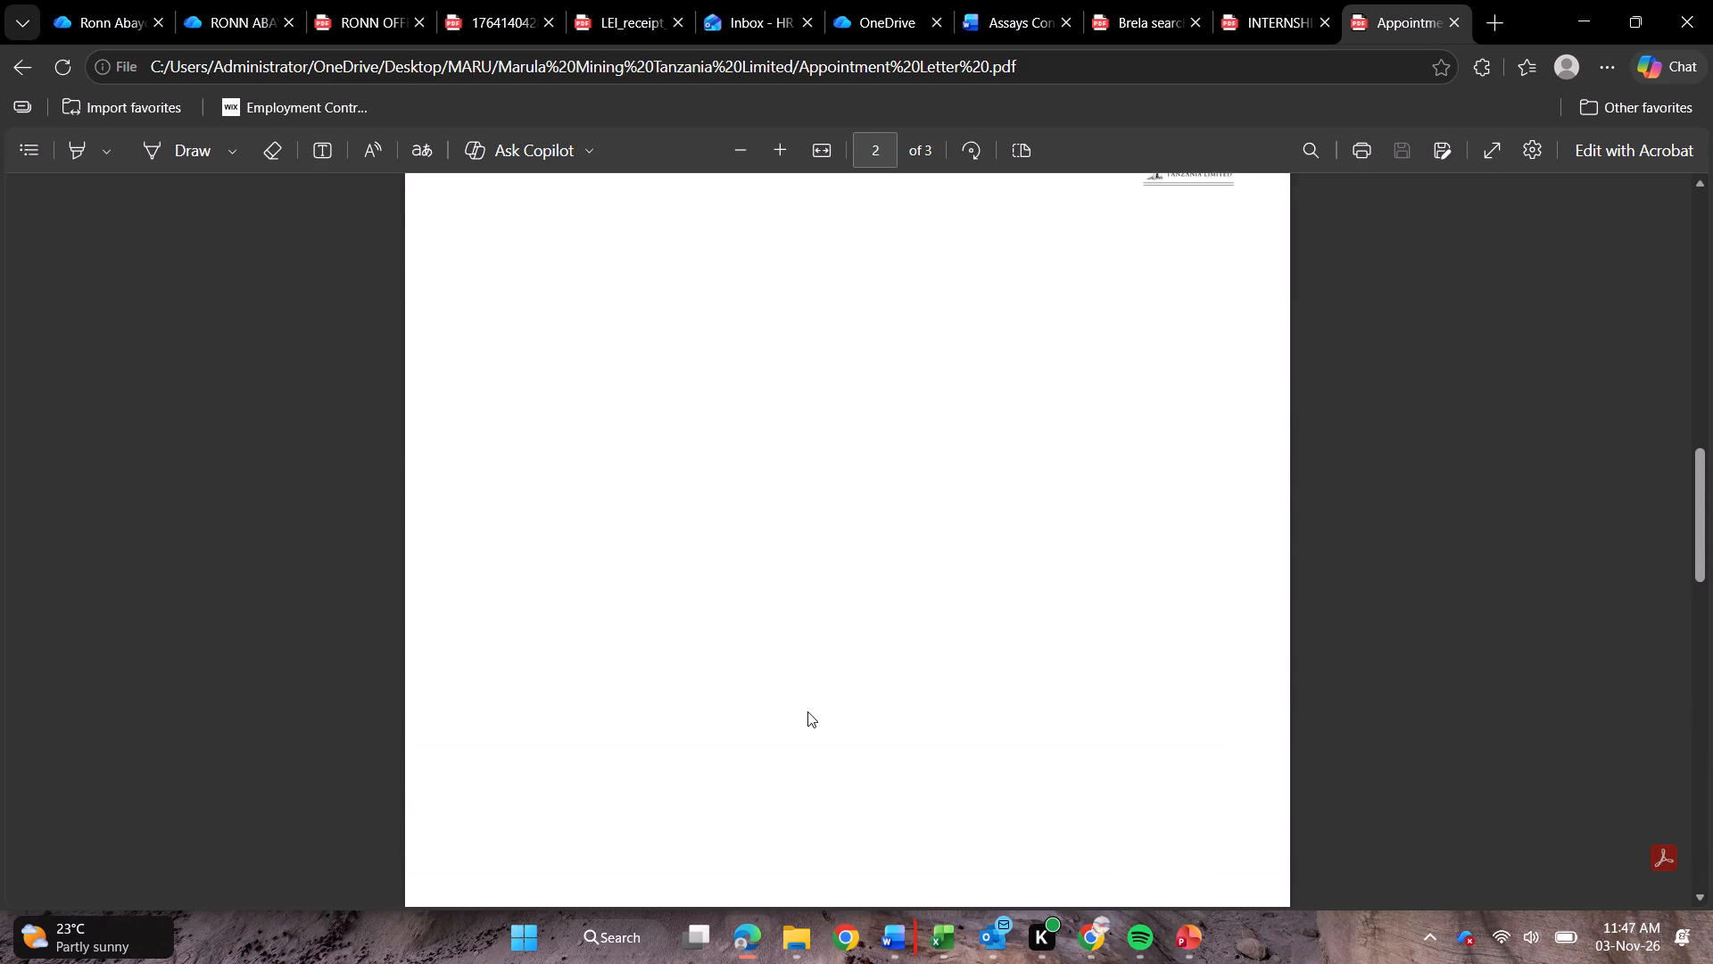
pyautogui.scroll(2, 807, 711)
pyautogui.scroll(-1, 807, 711)
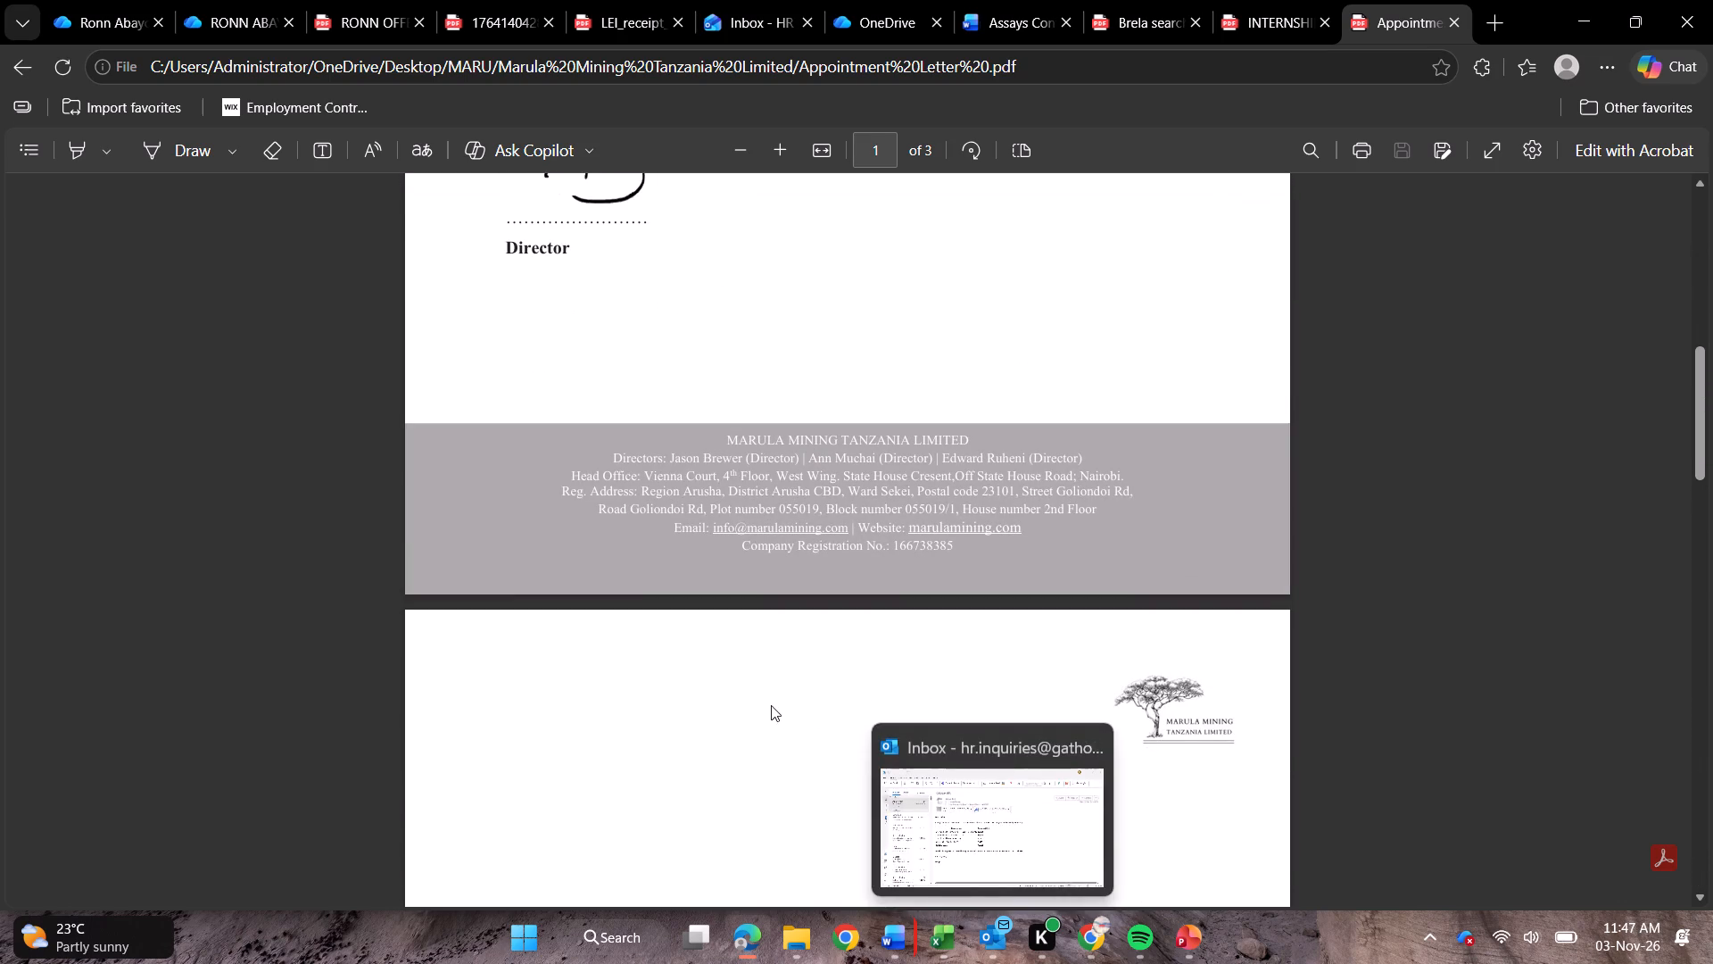
pyautogui.scroll(3, 842, 721)
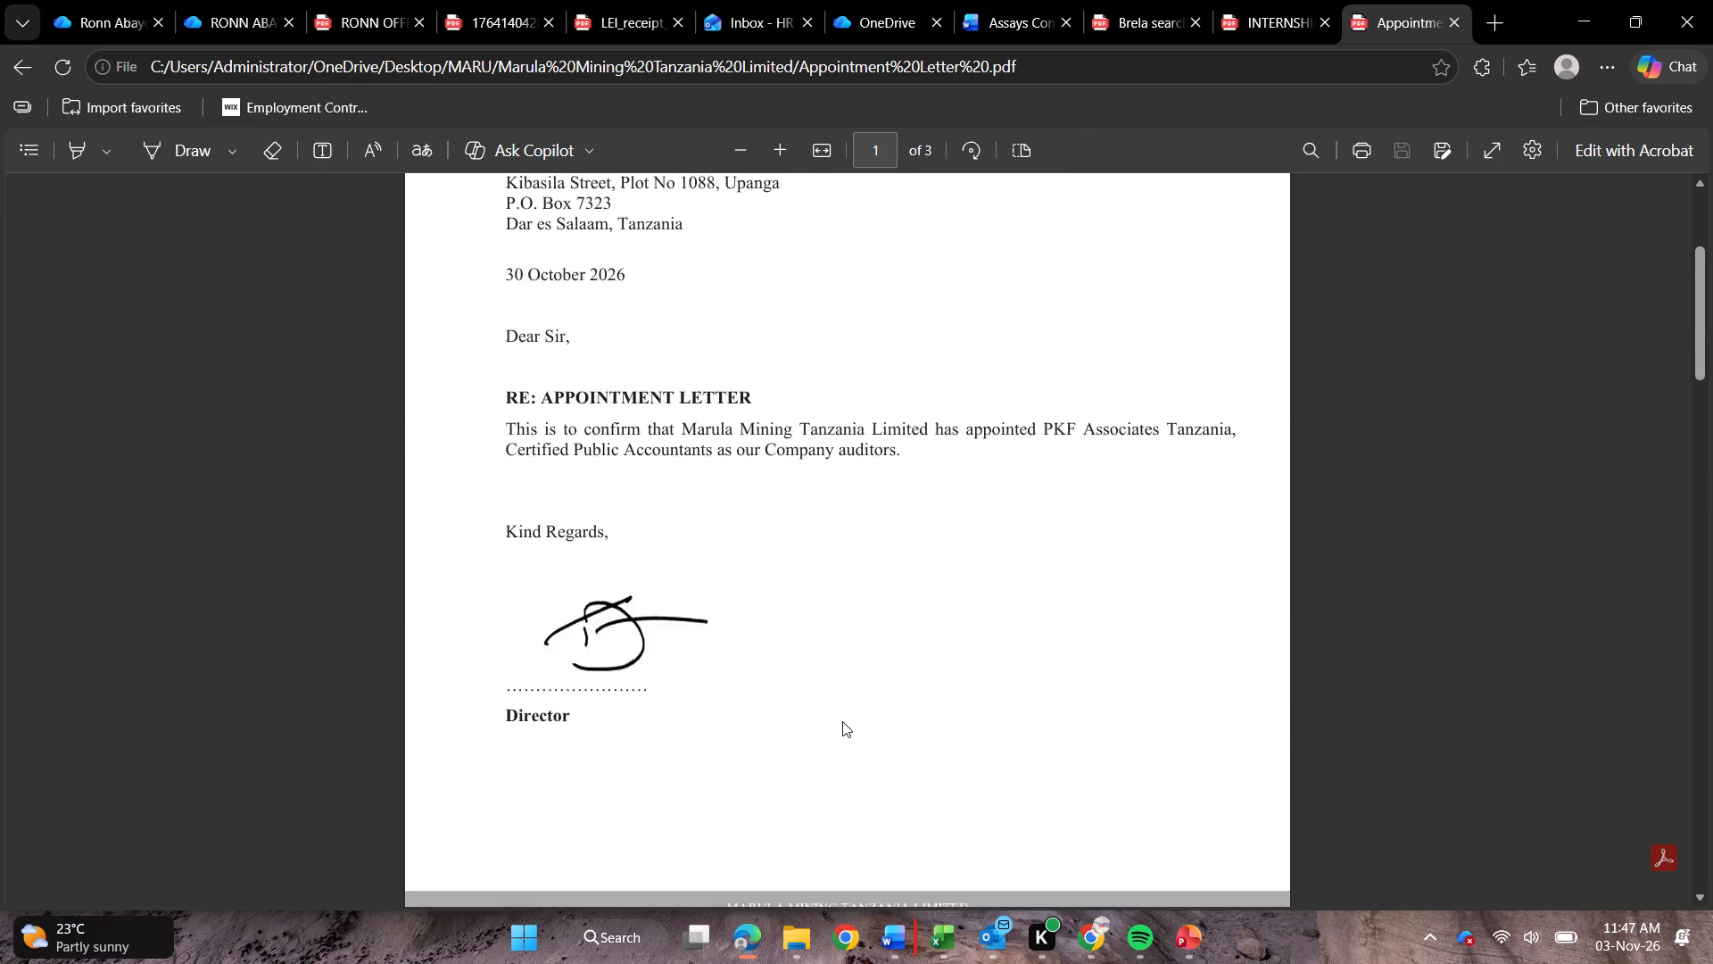
pyautogui.scroll(11, 842, 721)
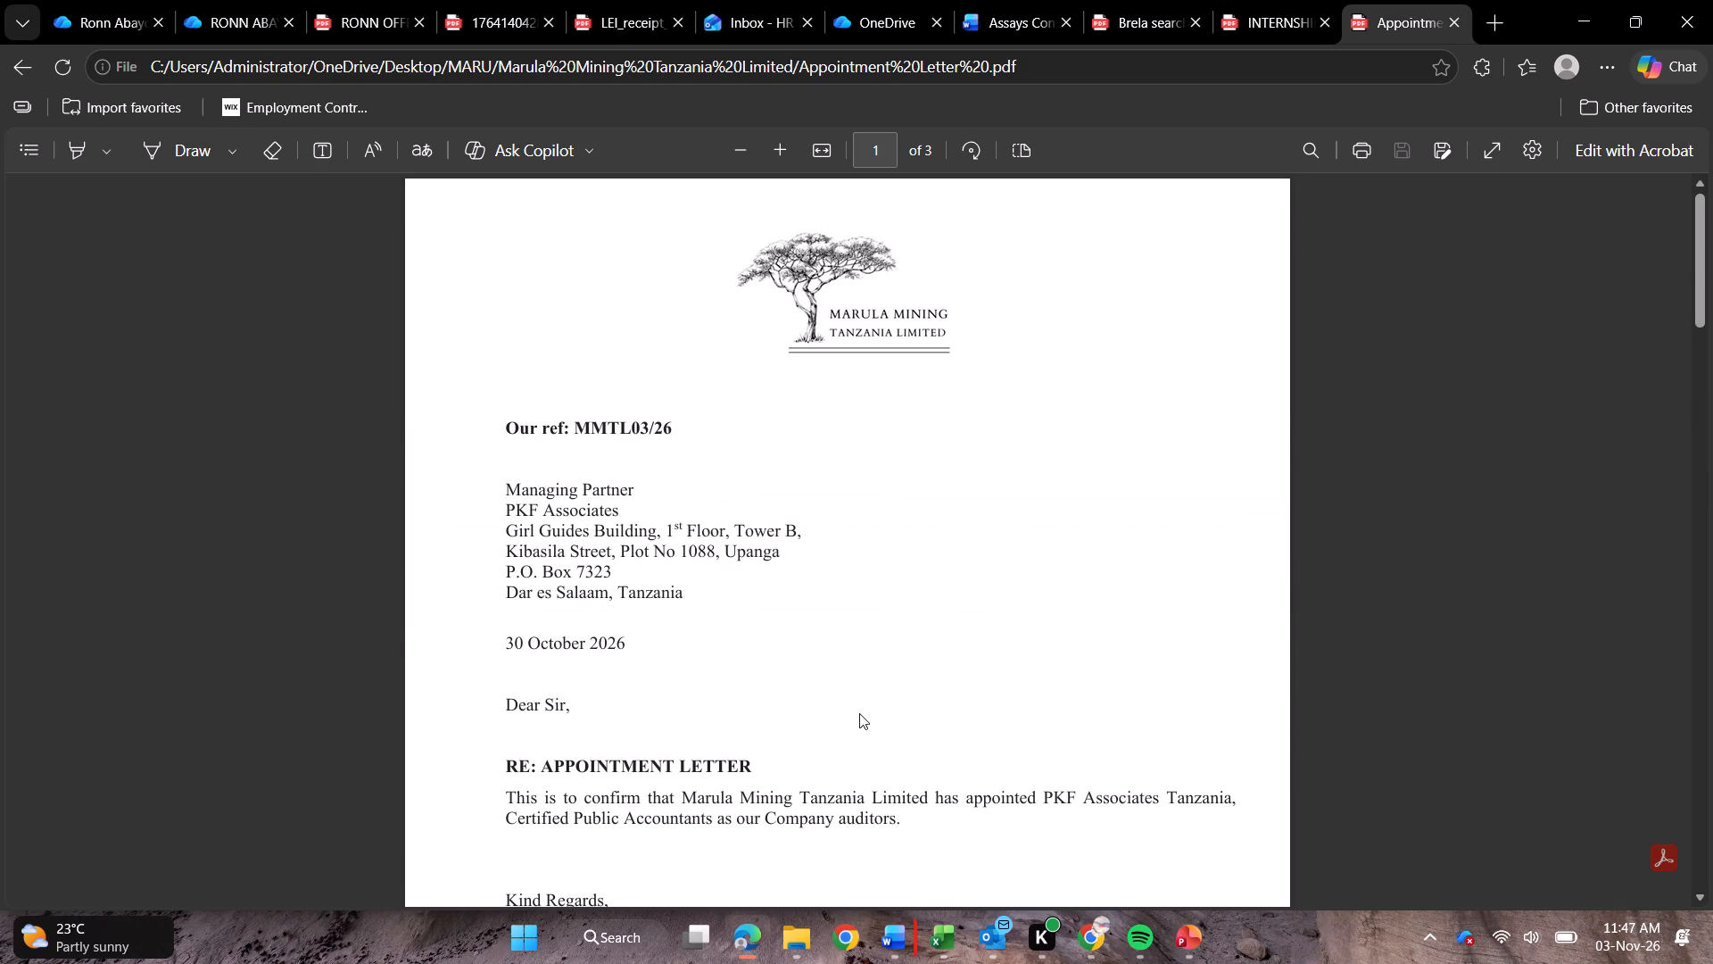
pyautogui.scroll(-3, 863, 718)
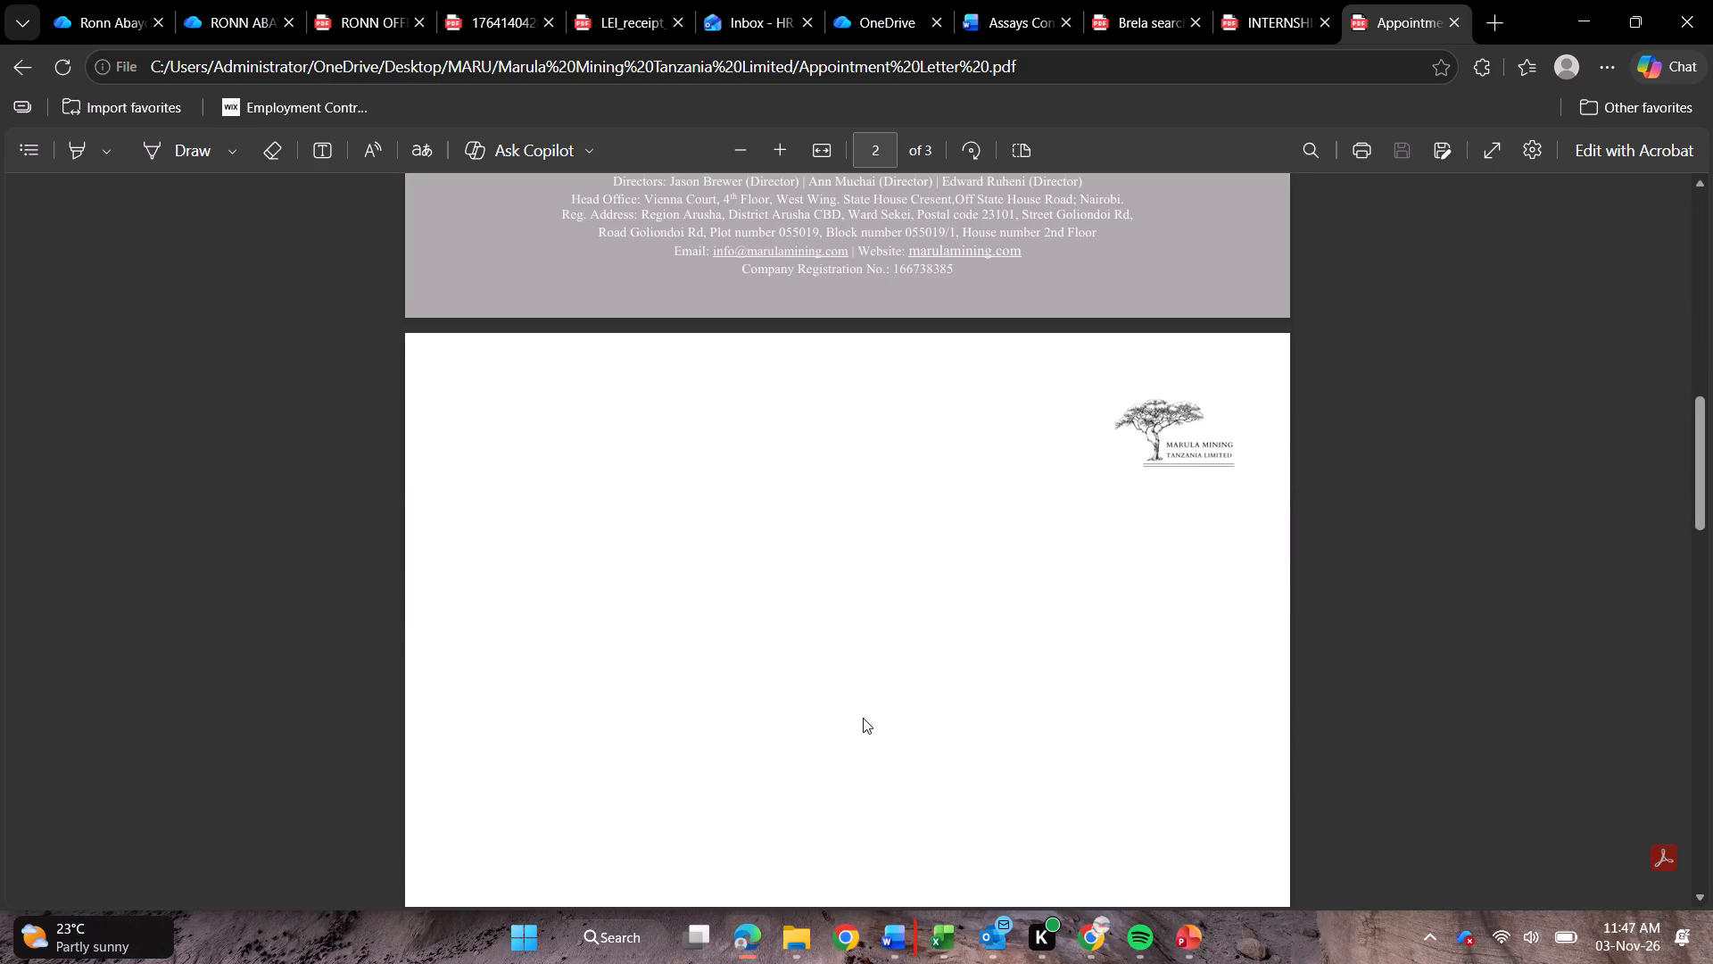
pyautogui.scroll(-9, 863, 718)
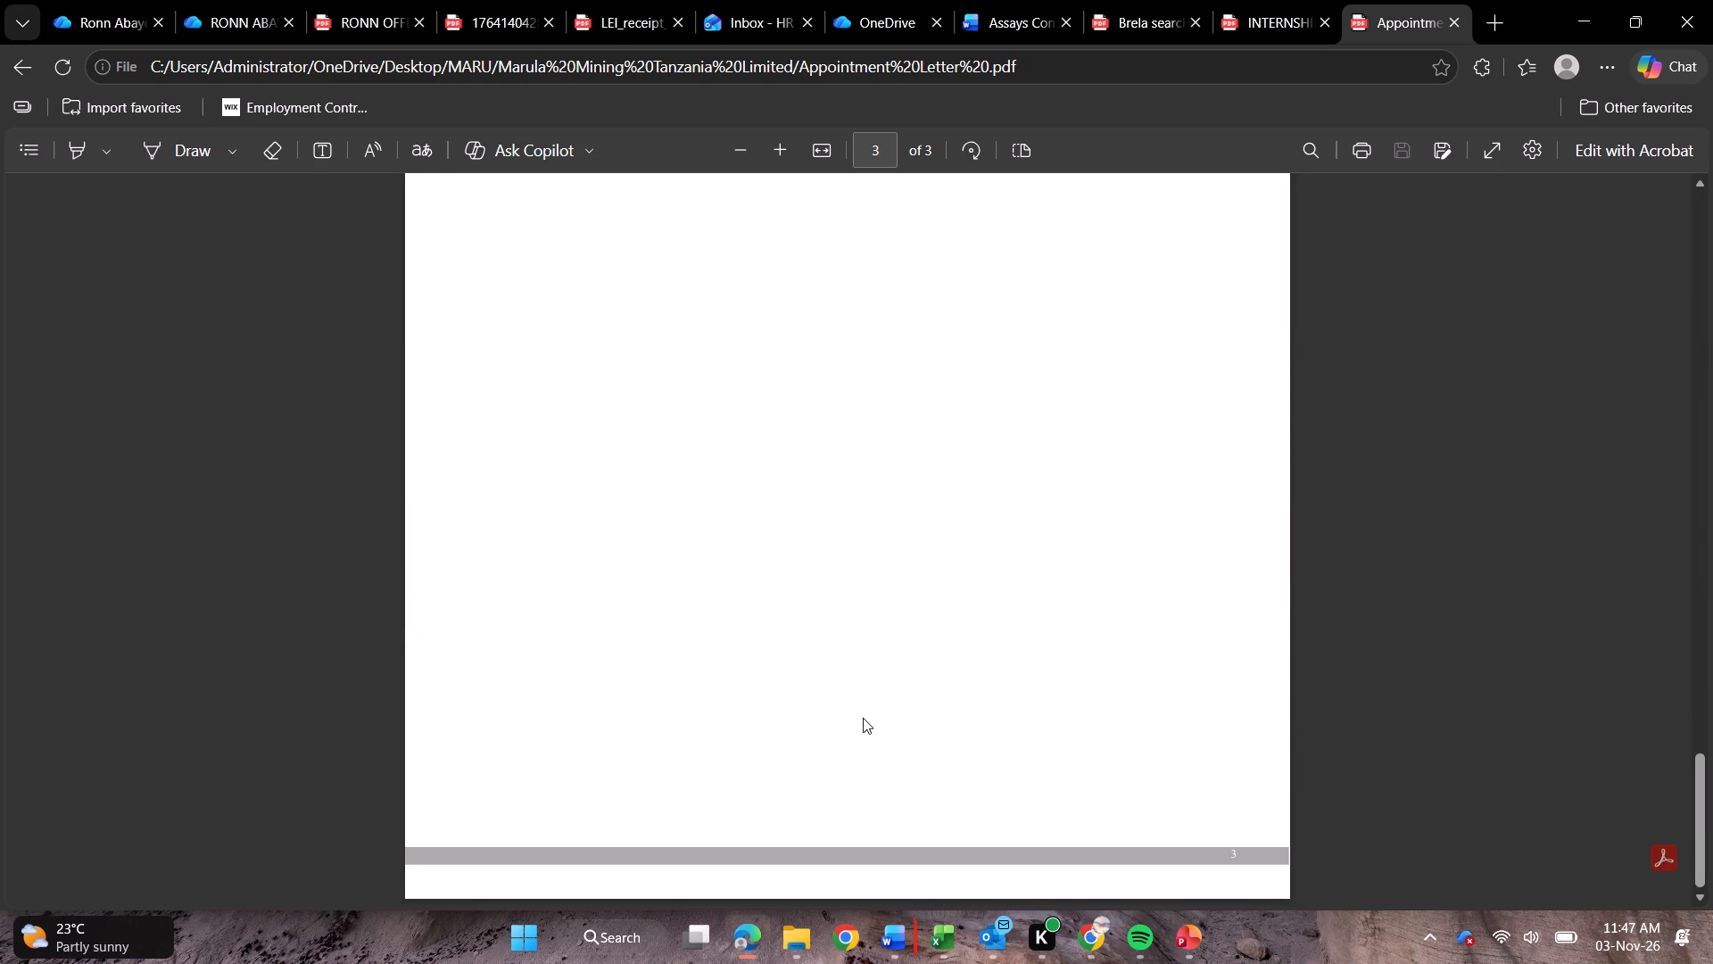
pyautogui.scroll(3, 863, 718)
pyautogui.scroll(-1, 863, 718)
pyautogui.scroll(3, 863, 718)
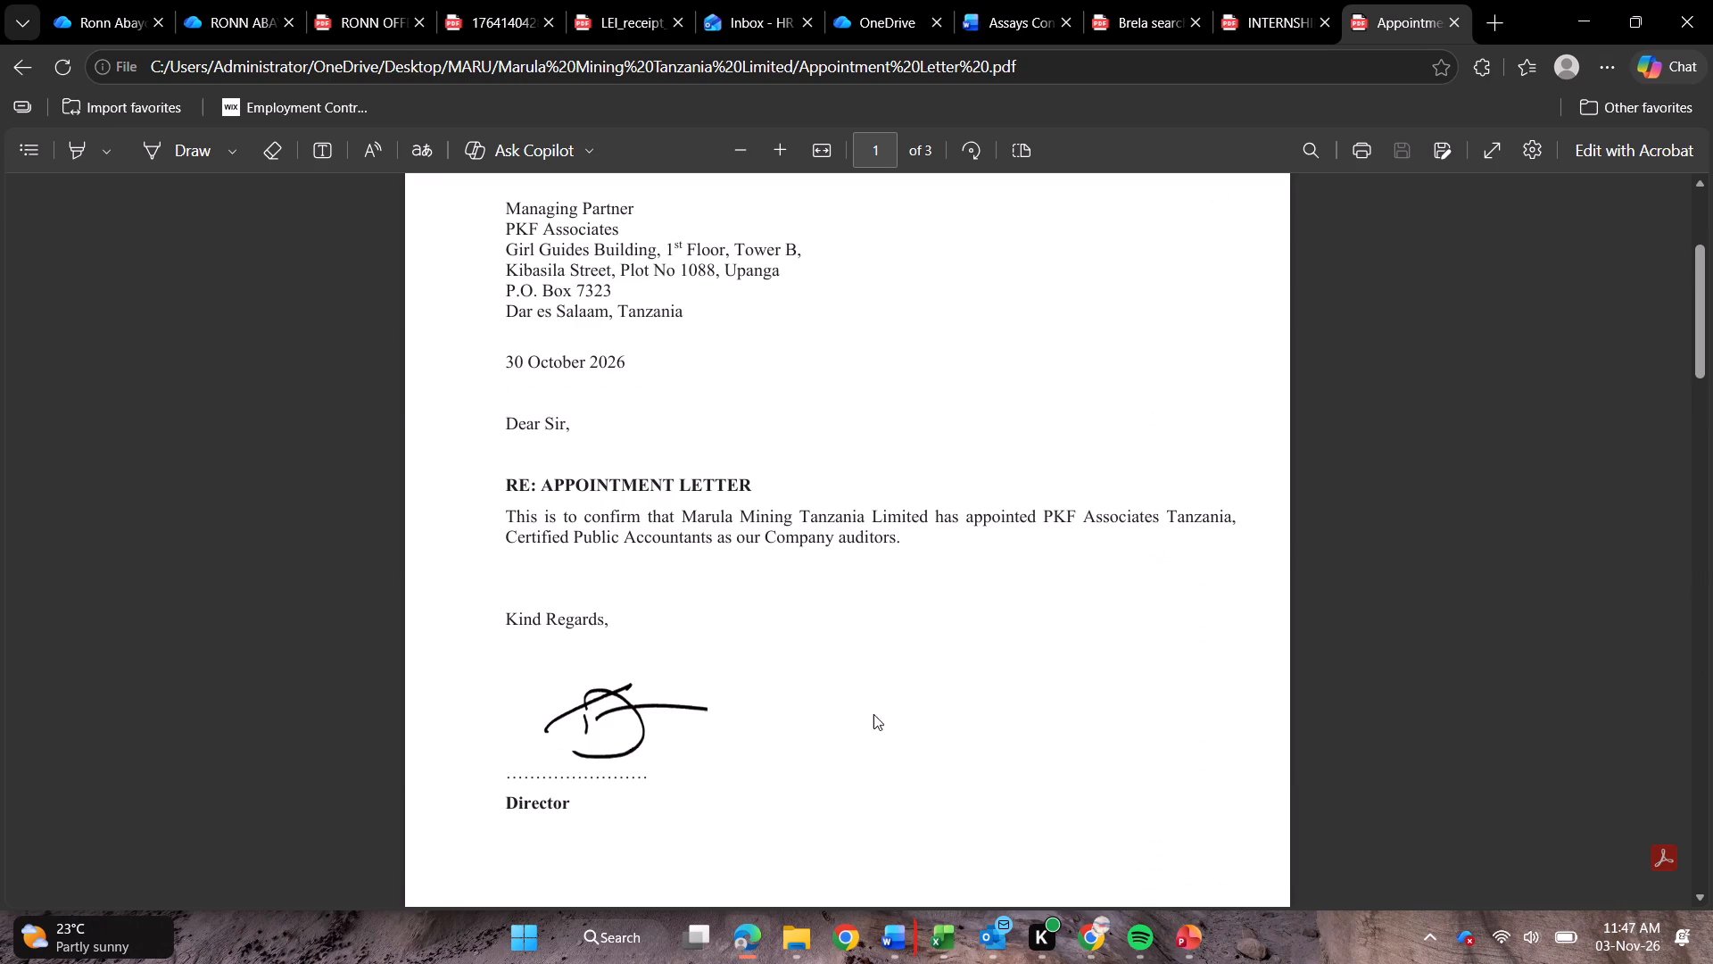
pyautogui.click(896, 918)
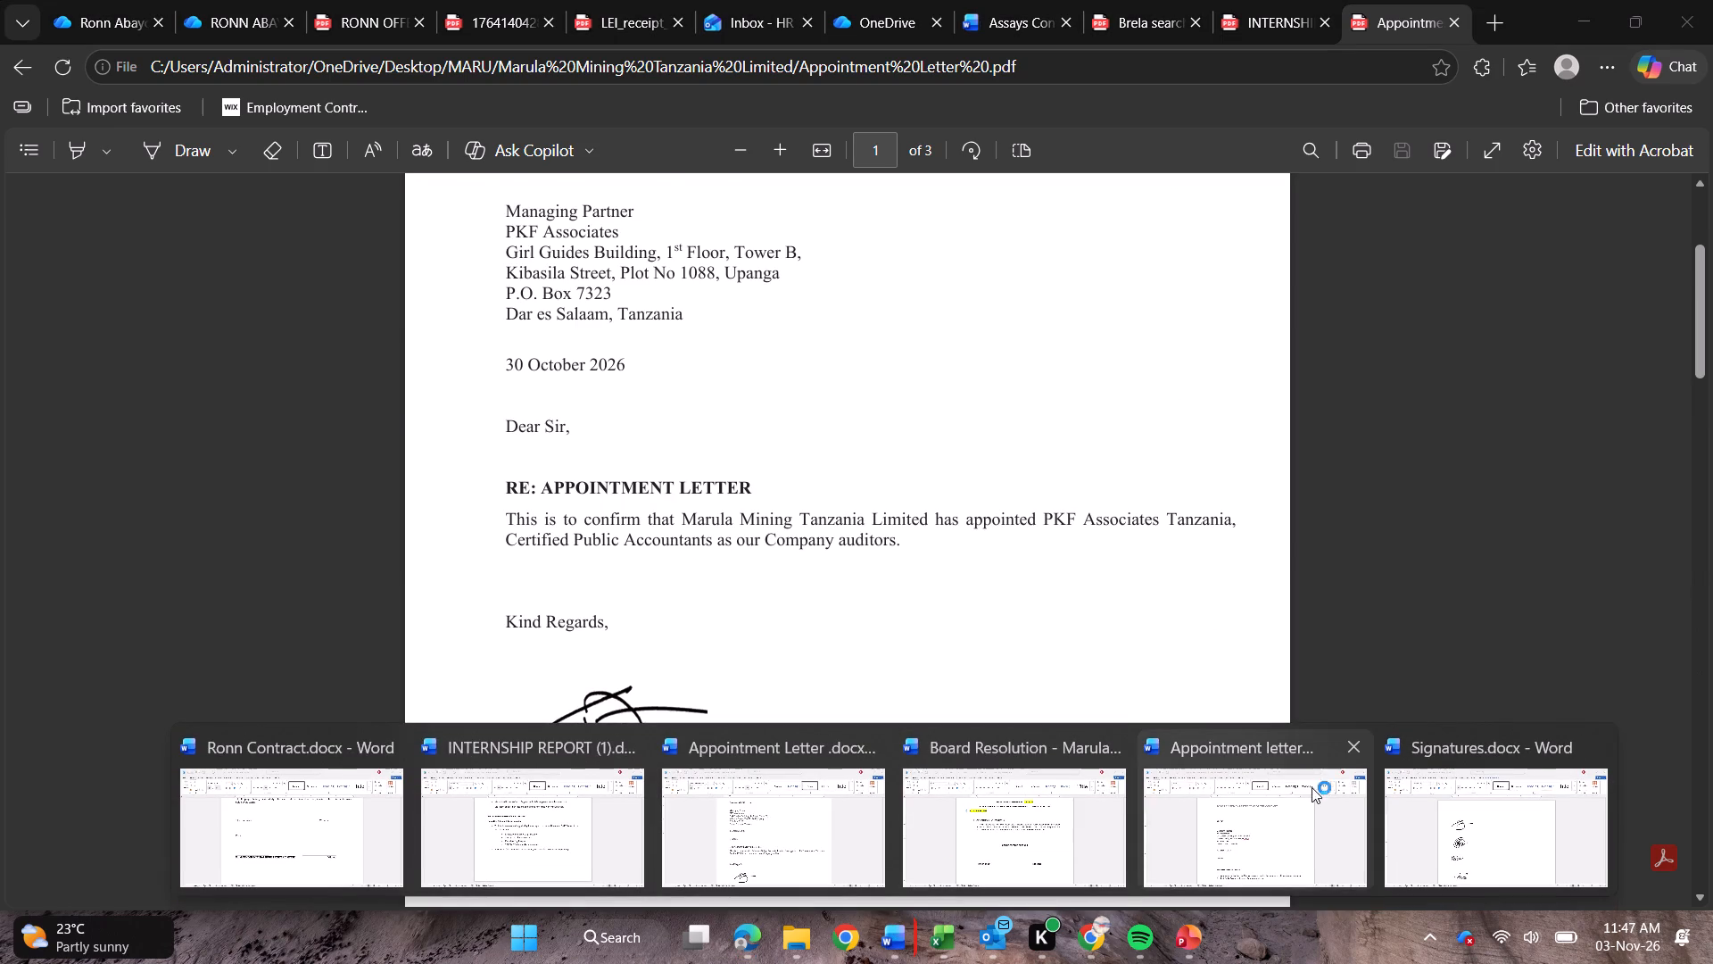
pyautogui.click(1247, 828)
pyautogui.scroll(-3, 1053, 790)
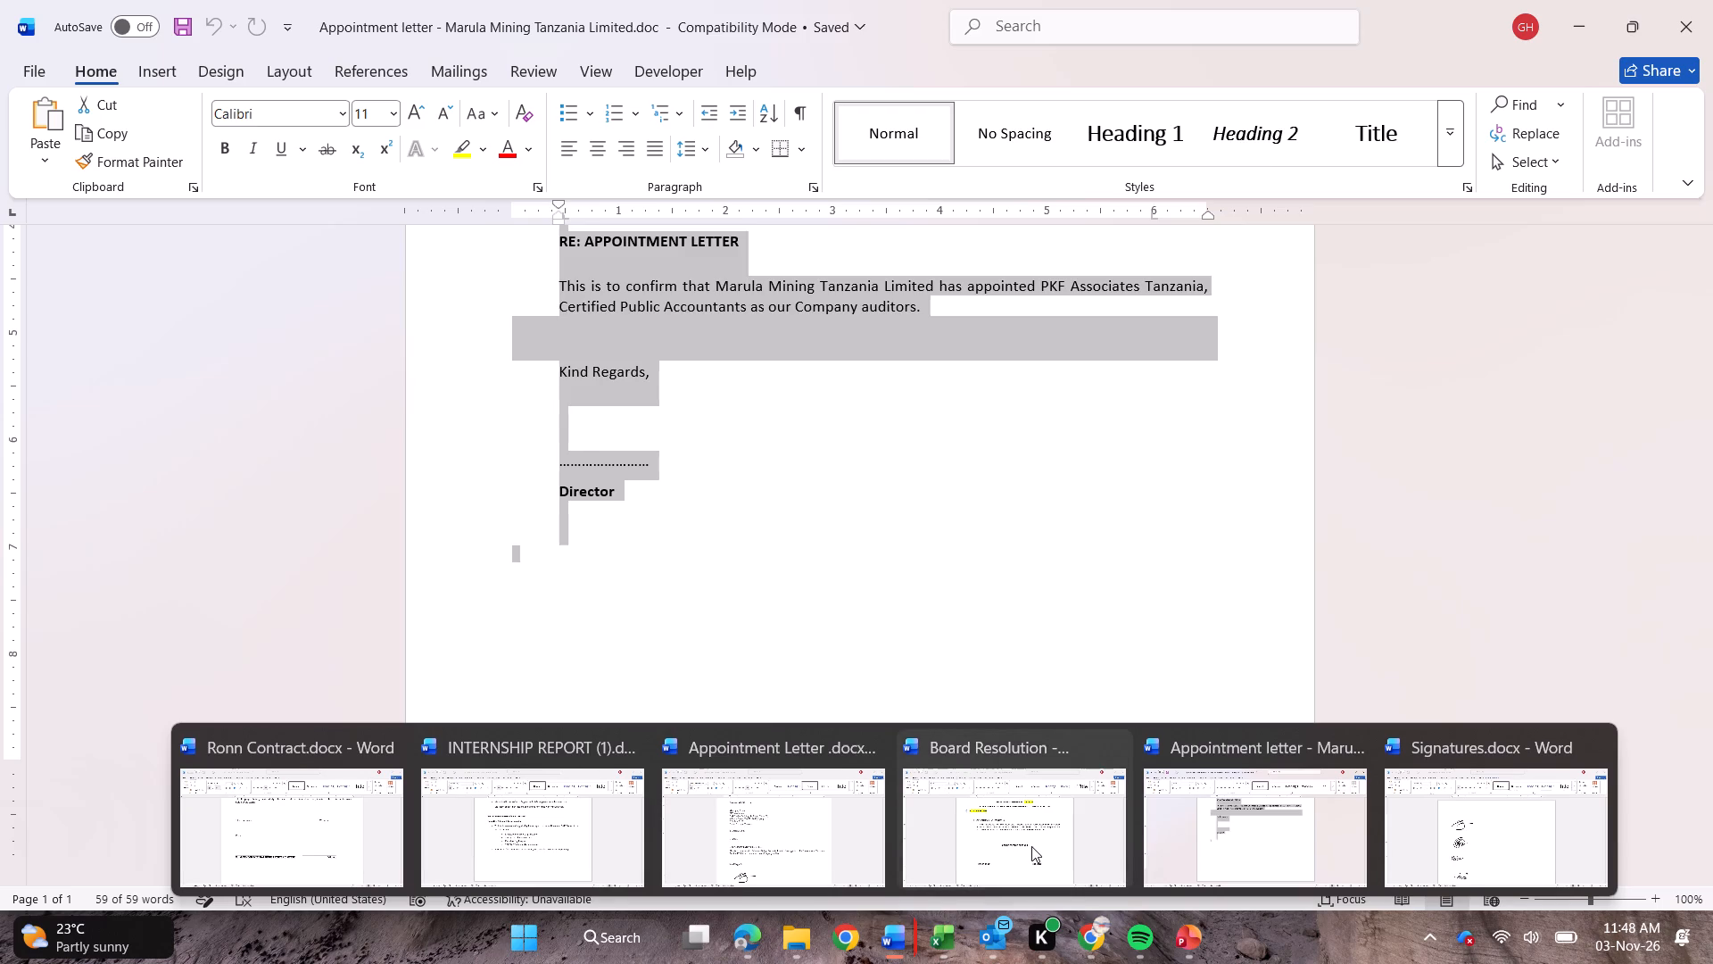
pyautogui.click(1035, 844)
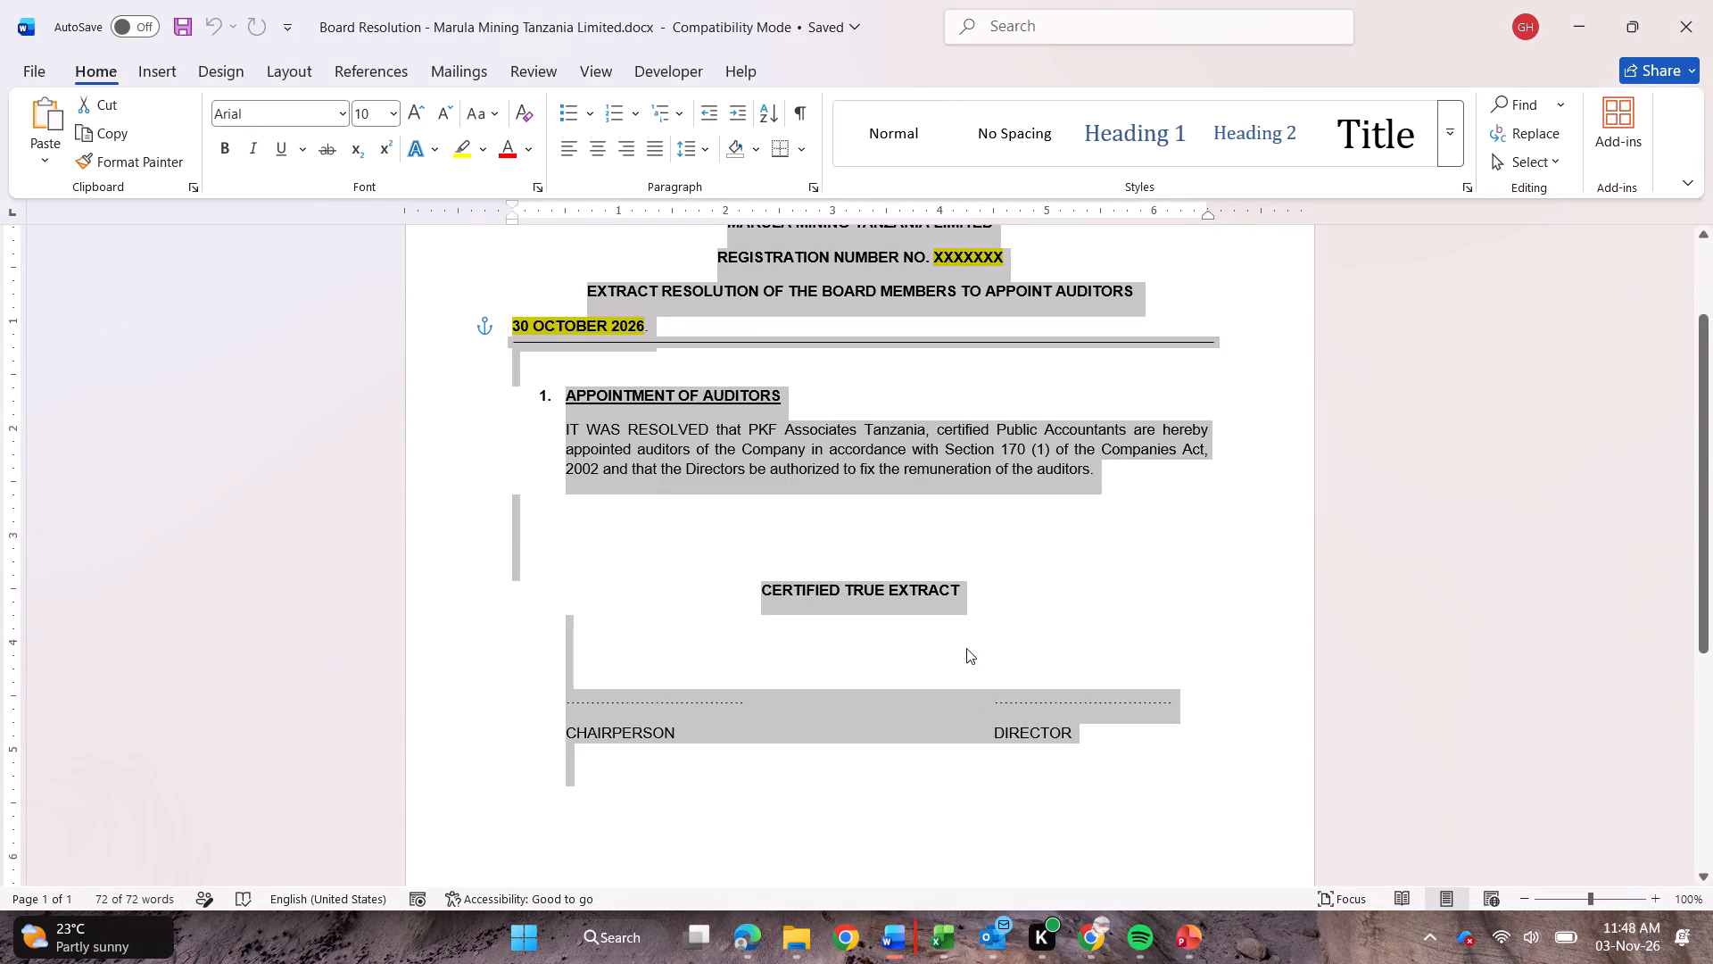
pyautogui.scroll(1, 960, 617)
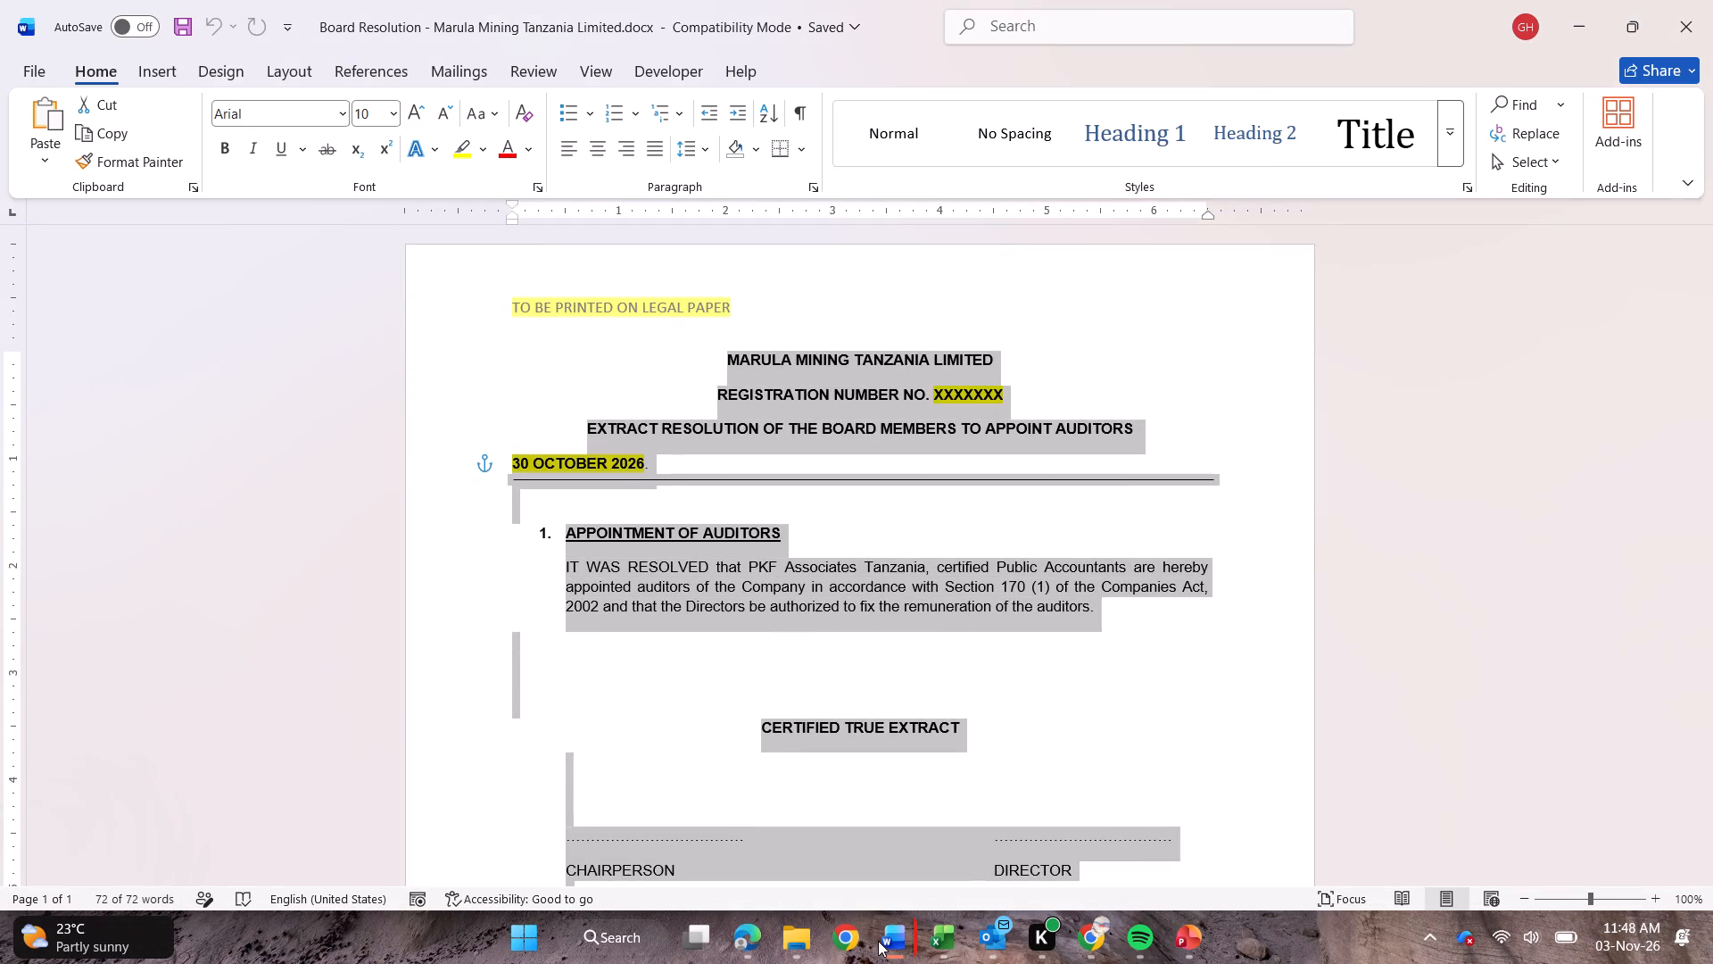
# In the saved Appointment Letter Word document, delete the empty content that produces the blank third page.
pyautogui.click(826, 849)
pyautogui.scroll(2, 674, 581)
pyautogui.scroll(-20, 601, 670)
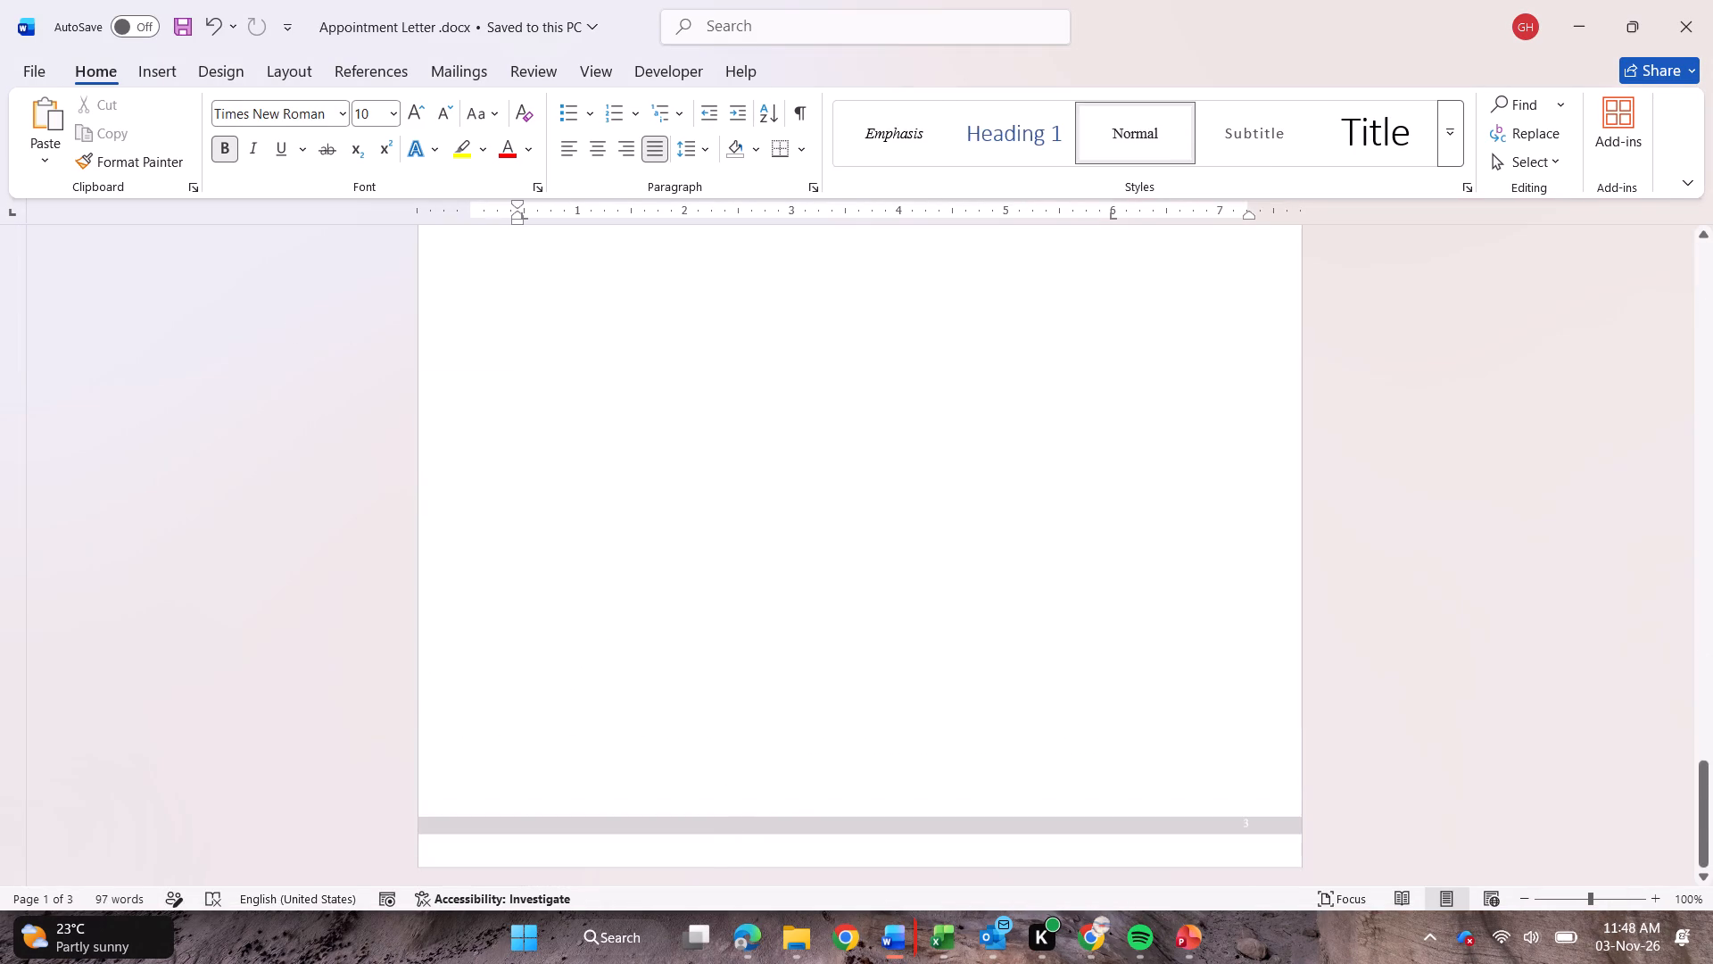
pyautogui.scroll(-1, 739, 831)
pyautogui.scroll(1, 739, 831)
pyautogui.scroll(-3, 739, 831)
pyautogui.scroll(-4, 728, 721)
pyautogui.press('BackSpace')
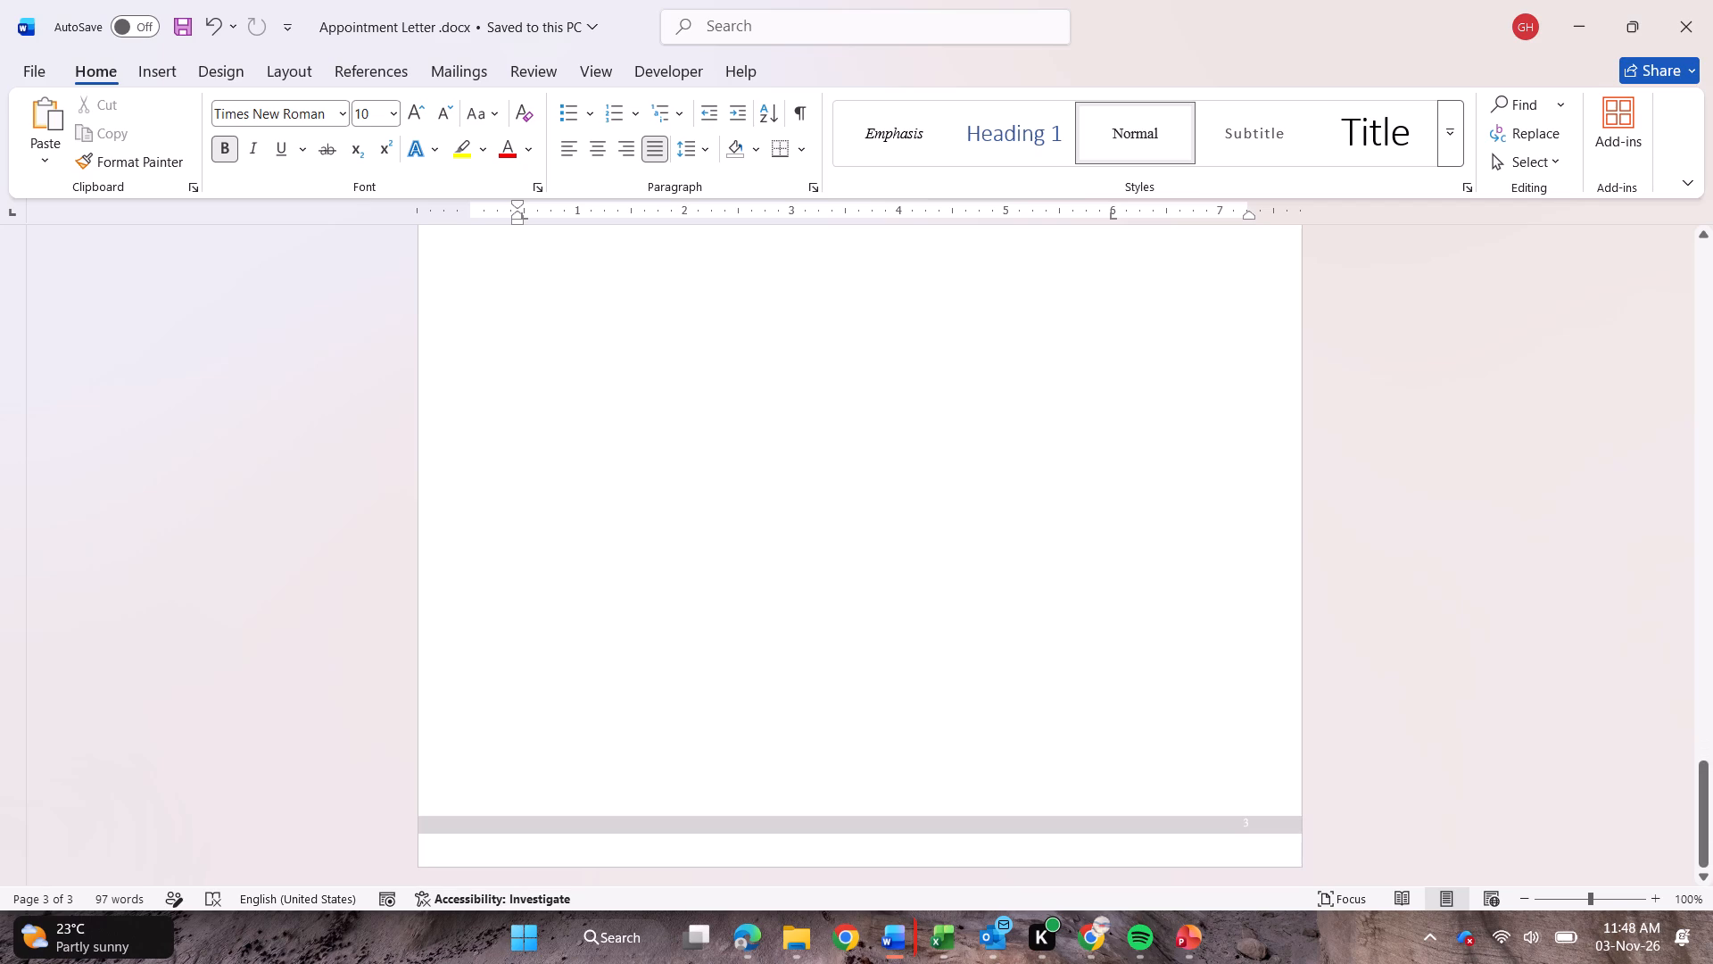
pyautogui.press('BackSpace')
pyautogui.press('BackSpace')
pyautogui.press('BackSpace')
pyautogui.press('BackSpace')
pyautogui.press('BackSpace')
pyautogui.click(729, 721)
pyautogui.press('BackSpace')
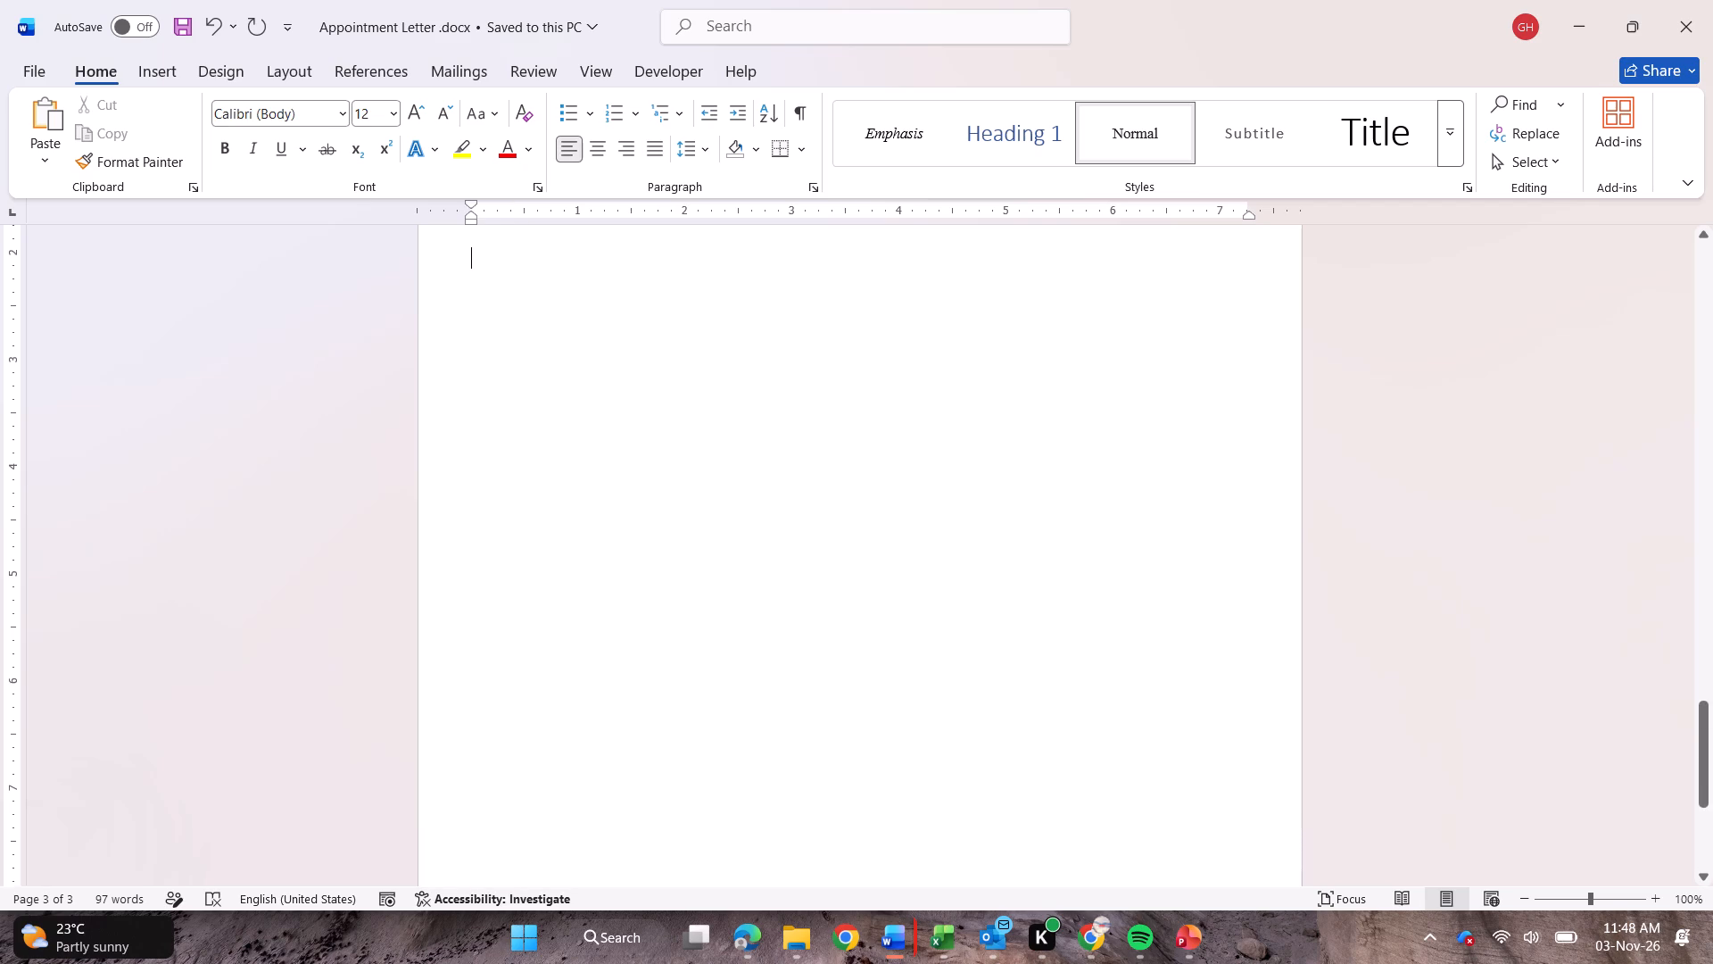
pyautogui.press('Delete')
pyautogui.press('Delete')
pyautogui.press('Delete')
pyautogui.press('Delete')
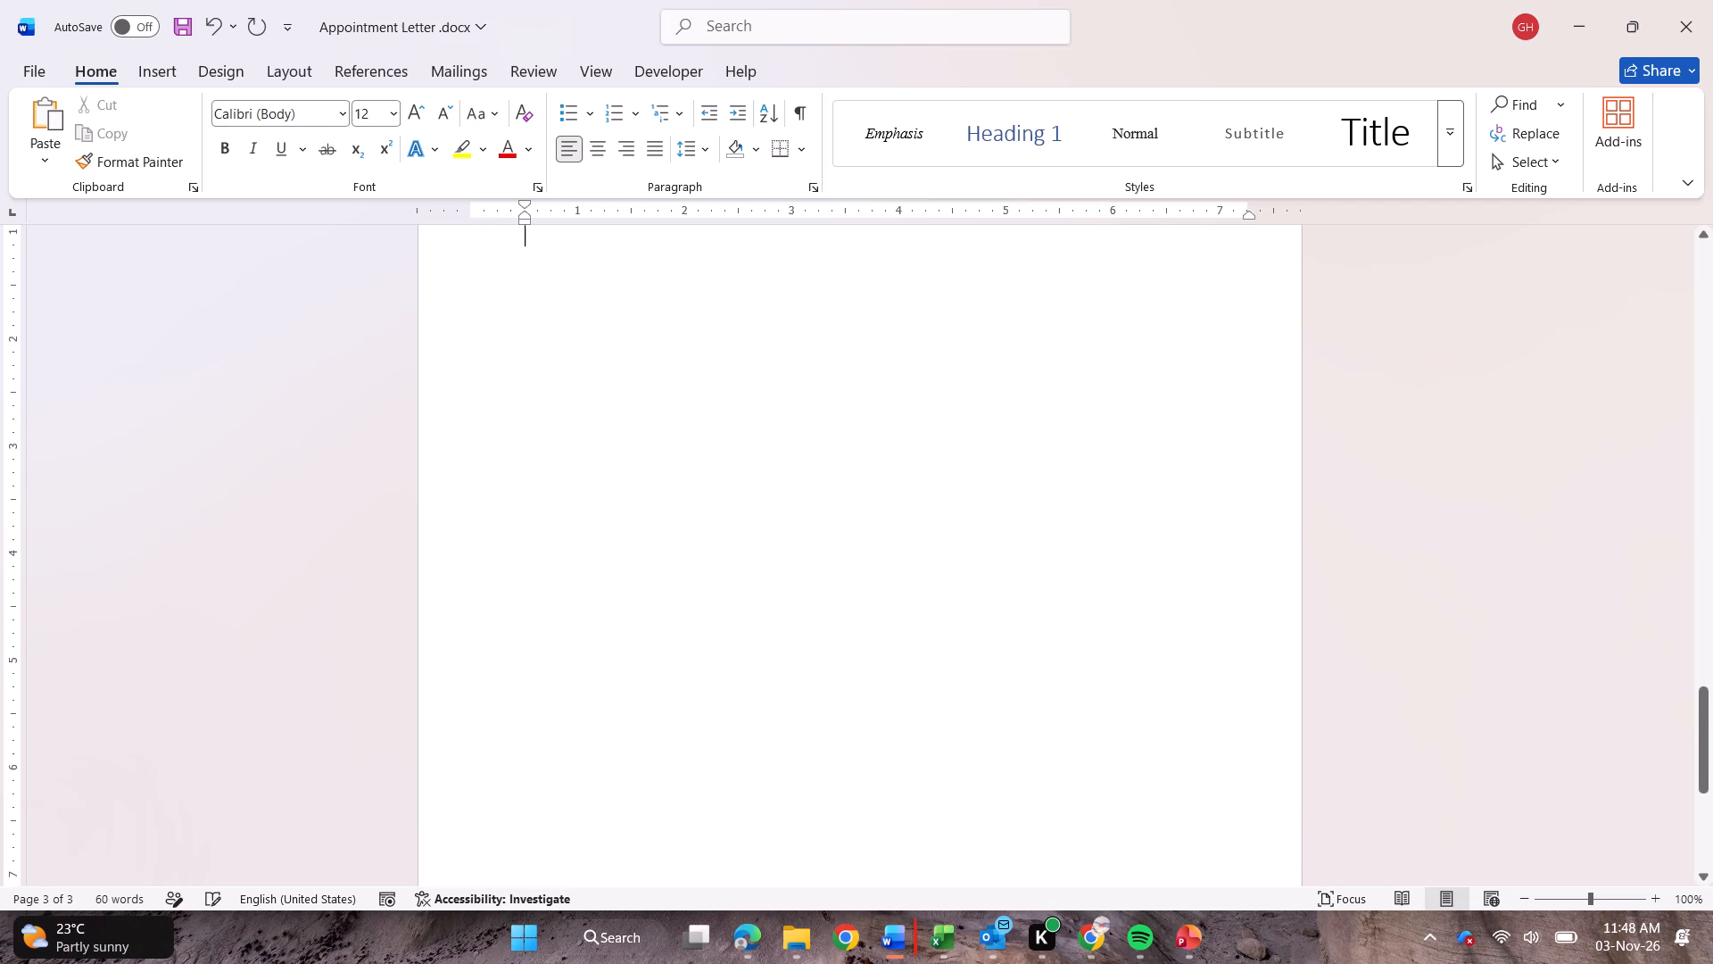
pyautogui.press('Delete')
pyautogui.press('Delete')
pyautogui.press('Delete')
pyautogui.press('Delete')
pyautogui.scroll(-1, 729, 721)
pyautogui.press('Delete')
pyautogui.press('Delete')
pyautogui.press('Delete')
pyautogui.press('Delete')
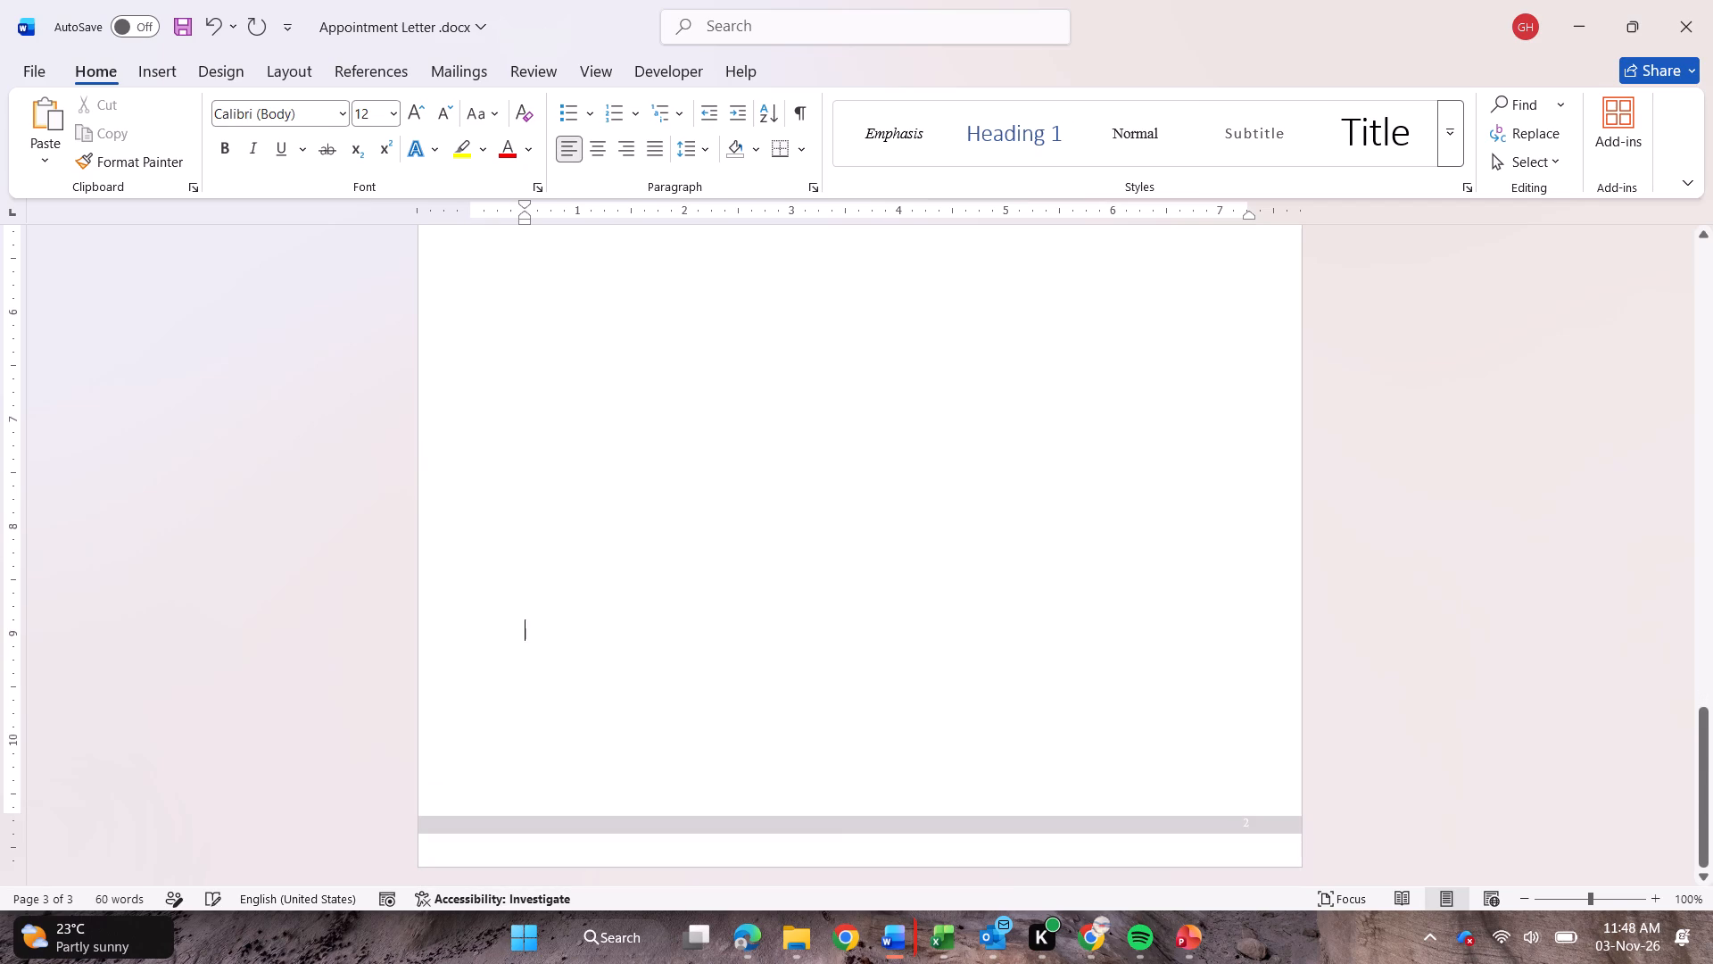
# Delete the remaining empty lines on the second page so the document ends on the letter page below the director's signature.
pyautogui.press('Delete')
pyautogui.press('Delete')
pyautogui.press('Delete')
pyautogui.press('Delete')
pyautogui.press('Delete')
pyautogui.press('Delete')
pyautogui.press('Delete')
pyautogui.press('Delete')
pyautogui.press('Delete')
pyautogui.press('Delete')
pyautogui.press('Delete')
pyautogui.press('Delete')
pyautogui.press('Delete')
pyautogui.press('Delete')
pyautogui.press('Delete')
pyautogui.press('Delete')
pyautogui.press('Delete')
pyautogui.press('Delete')
pyautogui.press('Delete')
pyautogui.press('Delete')
pyautogui.press('Delete')
pyautogui.press('Delete')
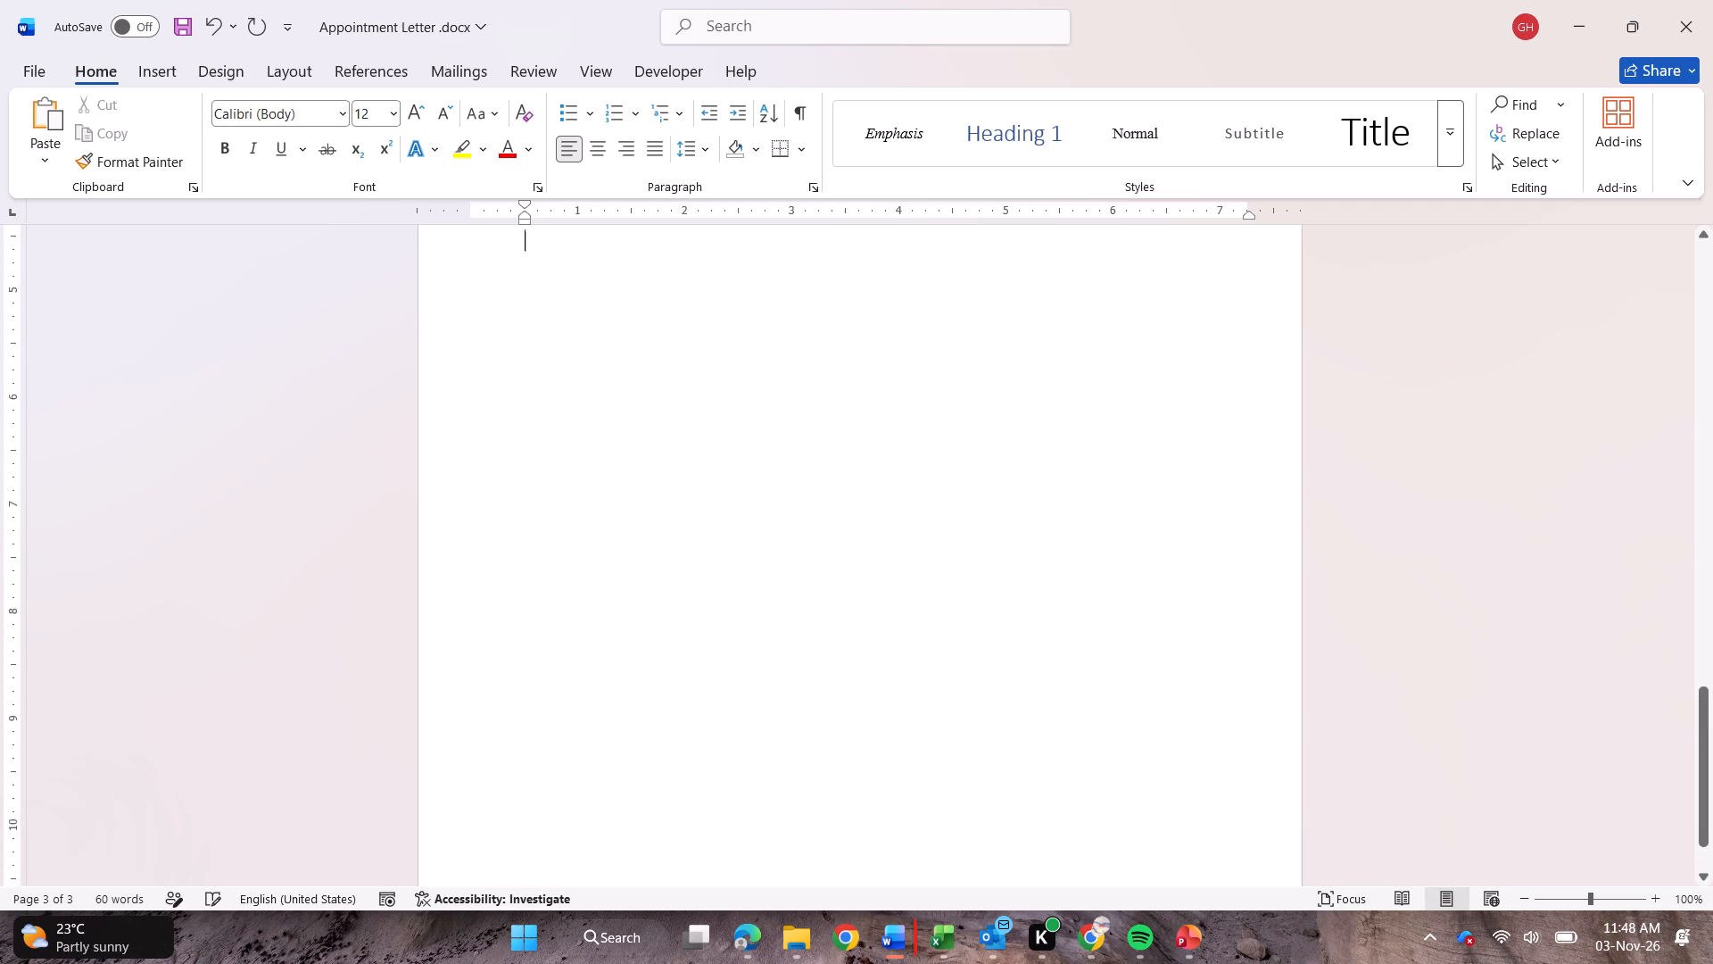
pyautogui.press('Delete')
pyautogui.press('Delete')
pyautogui.press('Delete')
pyautogui.press('Delete')
pyautogui.press('Delete')
pyautogui.press('Delete')
pyautogui.press('Delete')
pyautogui.press('Delete')
pyautogui.press('Delete')
pyautogui.press('Delete')
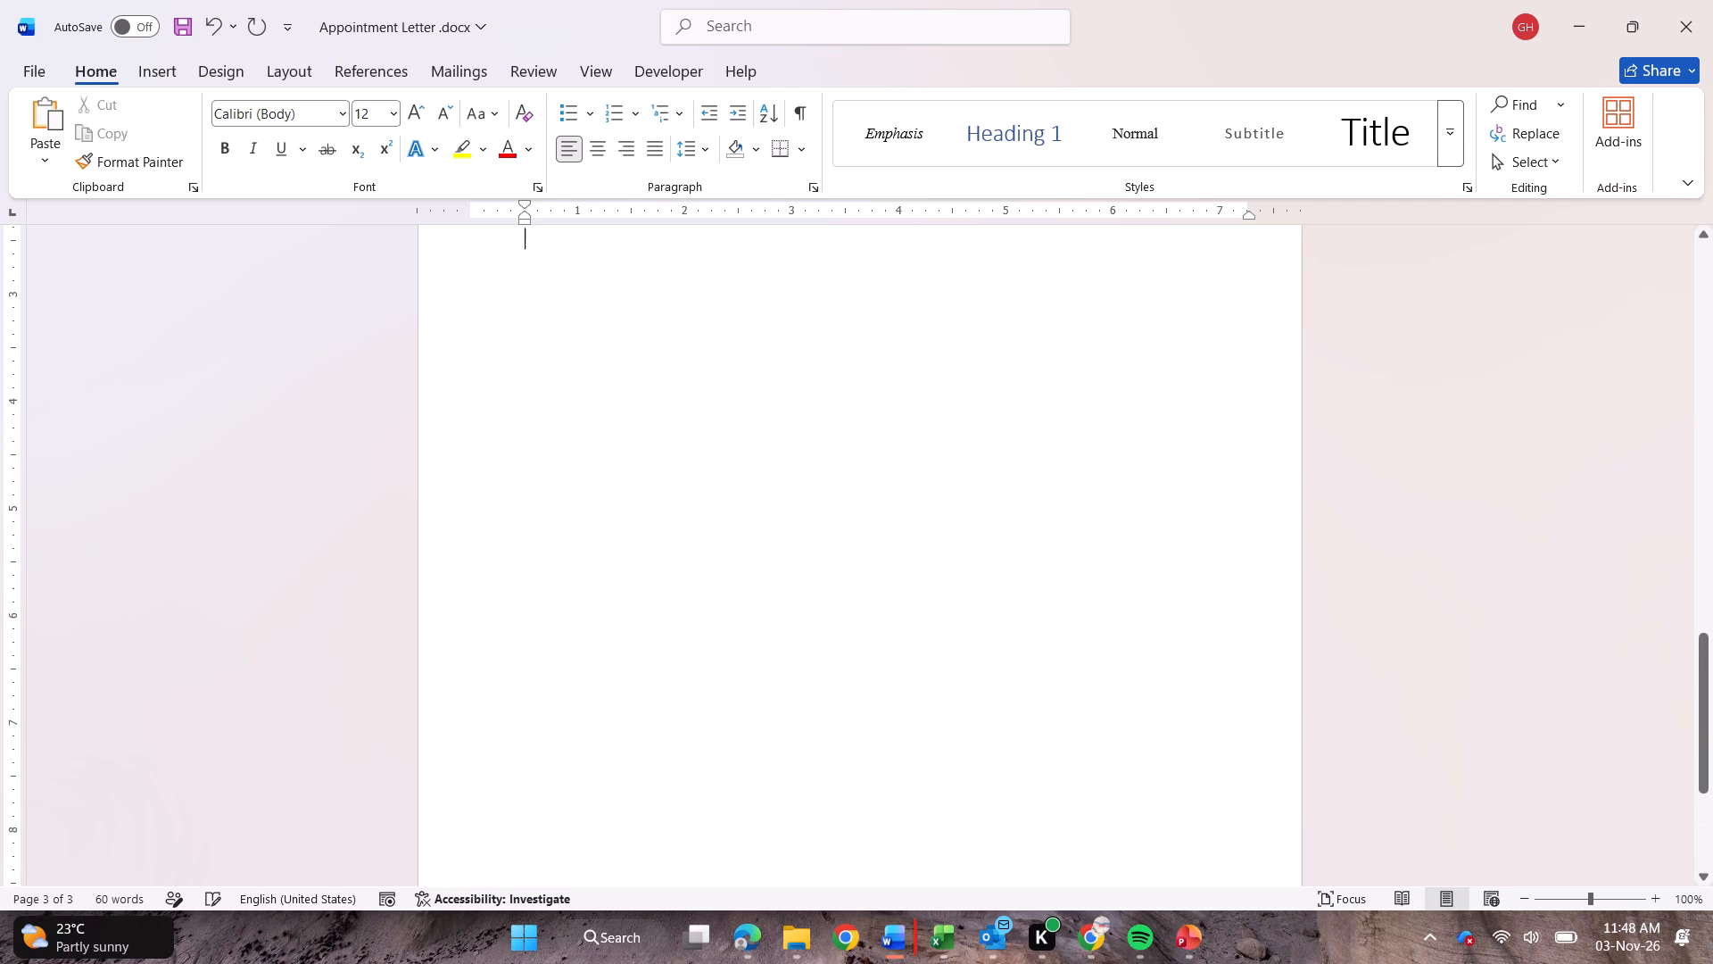
pyautogui.press('Delete')
pyautogui.press('Delete')
pyautogui.press('Delete')
pyautogui.press('Delete')
pyautogui.press('Delete')
pyautogui.press('Delete')
pyautogui.press('Delete')
pyautogui.press('Delete')
pyautogui.press('Delete')
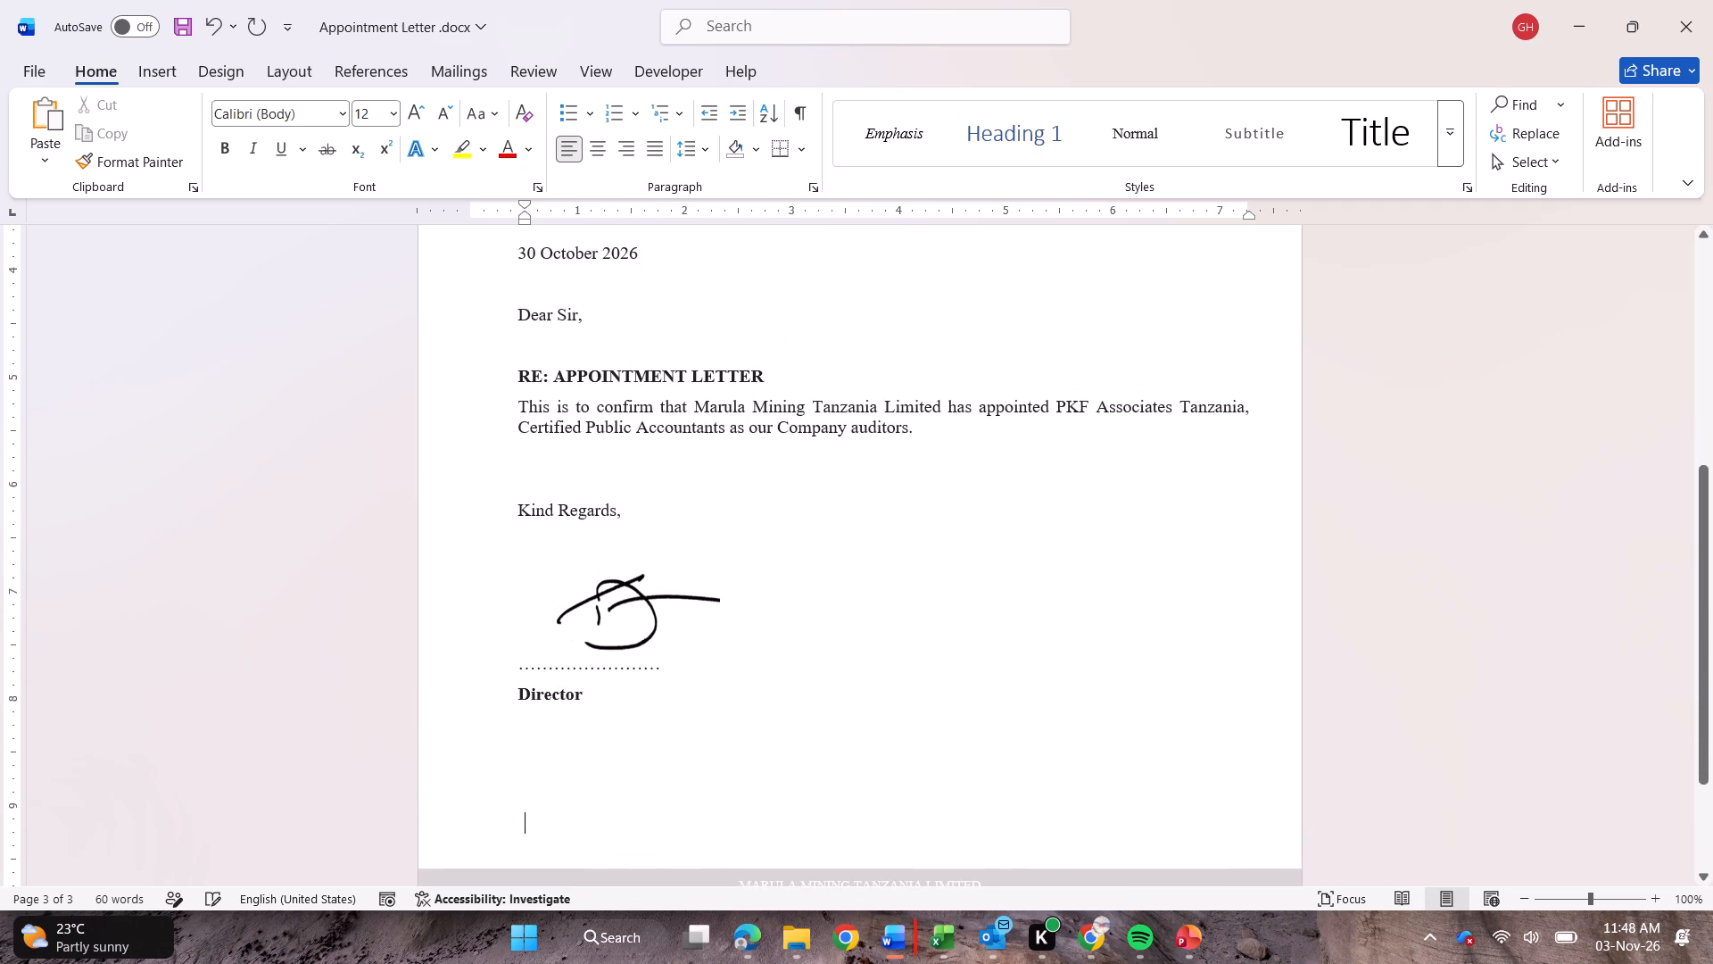
pyautogui.scroll(-3, 775, 752)
pyautogui.scroll(5, 775, 748)
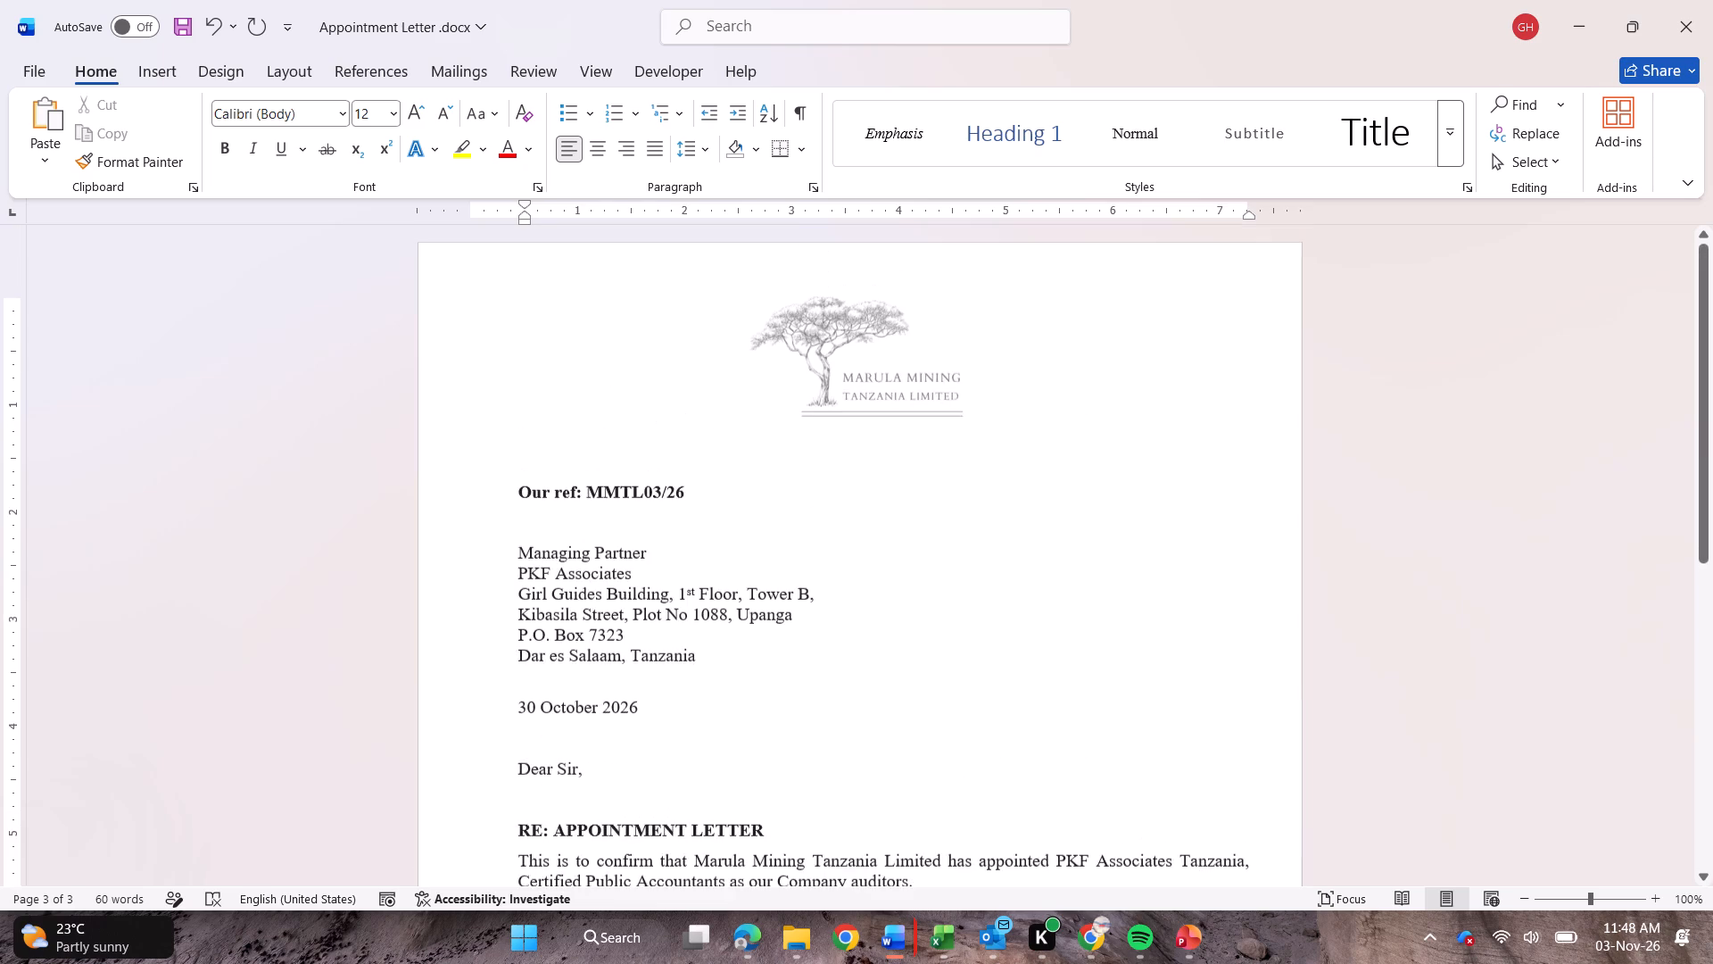
pyautogui.scroll(-4, 776, 719)
# Start saving a copy of the cleaned-up letter, choosing the MARU folder on the Desktop.
pyautogui.click(37, 76)
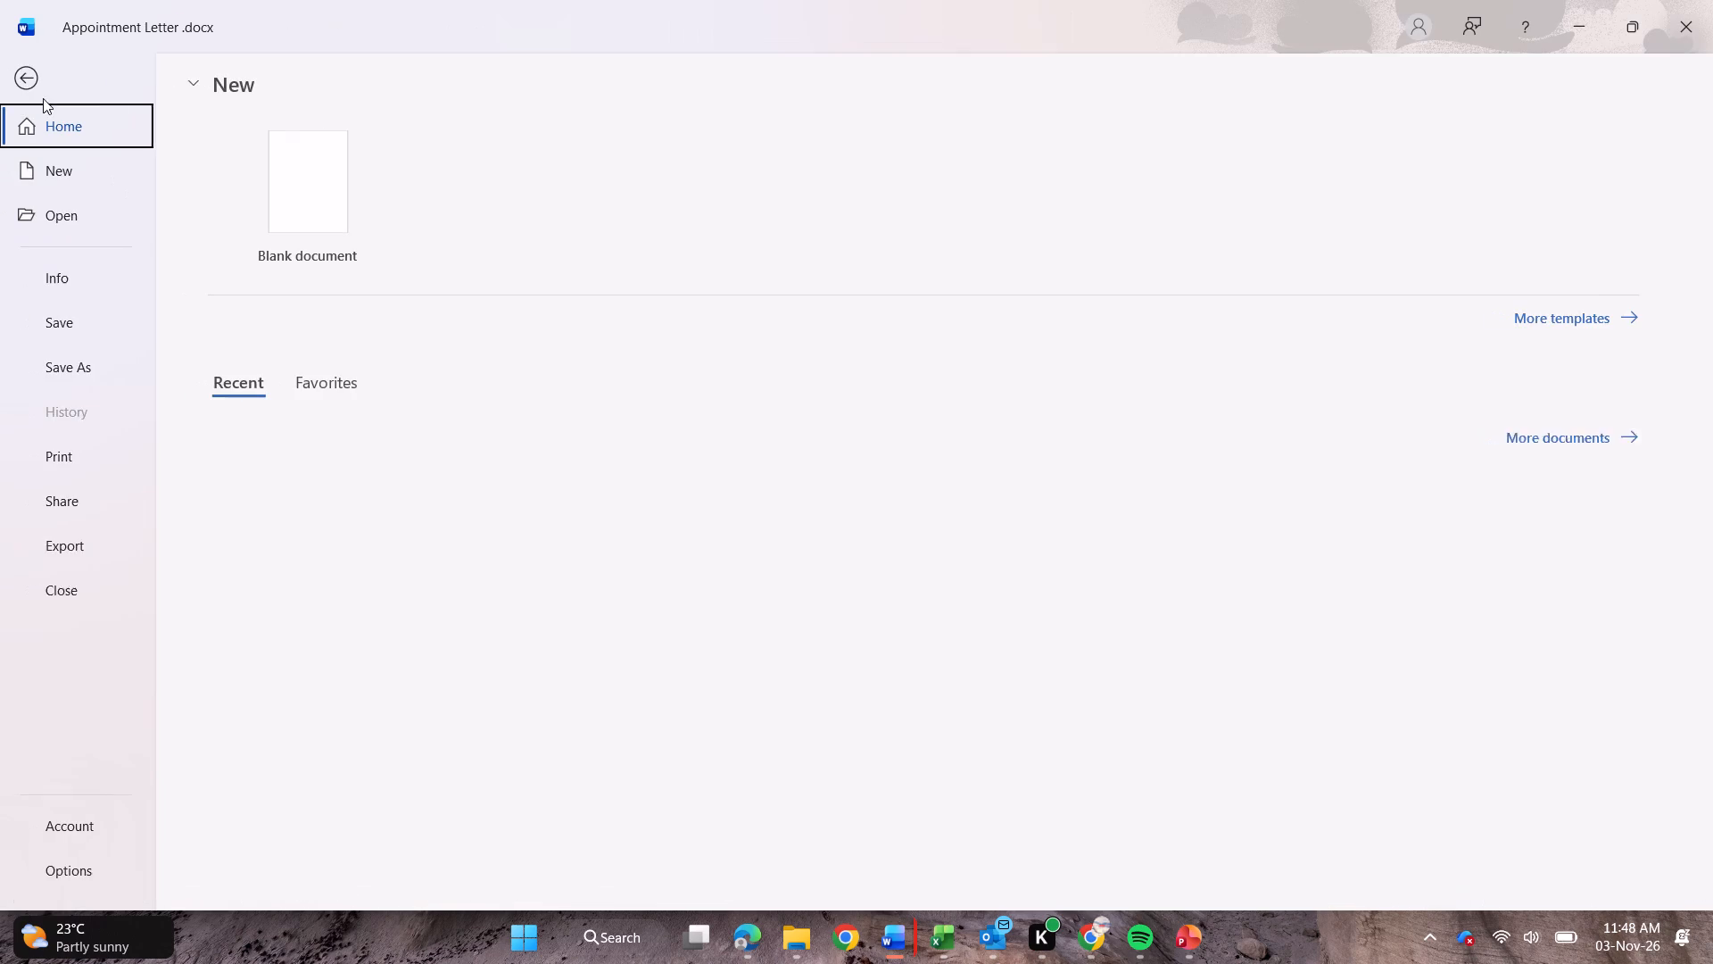
pyautogui.click(84, 372)
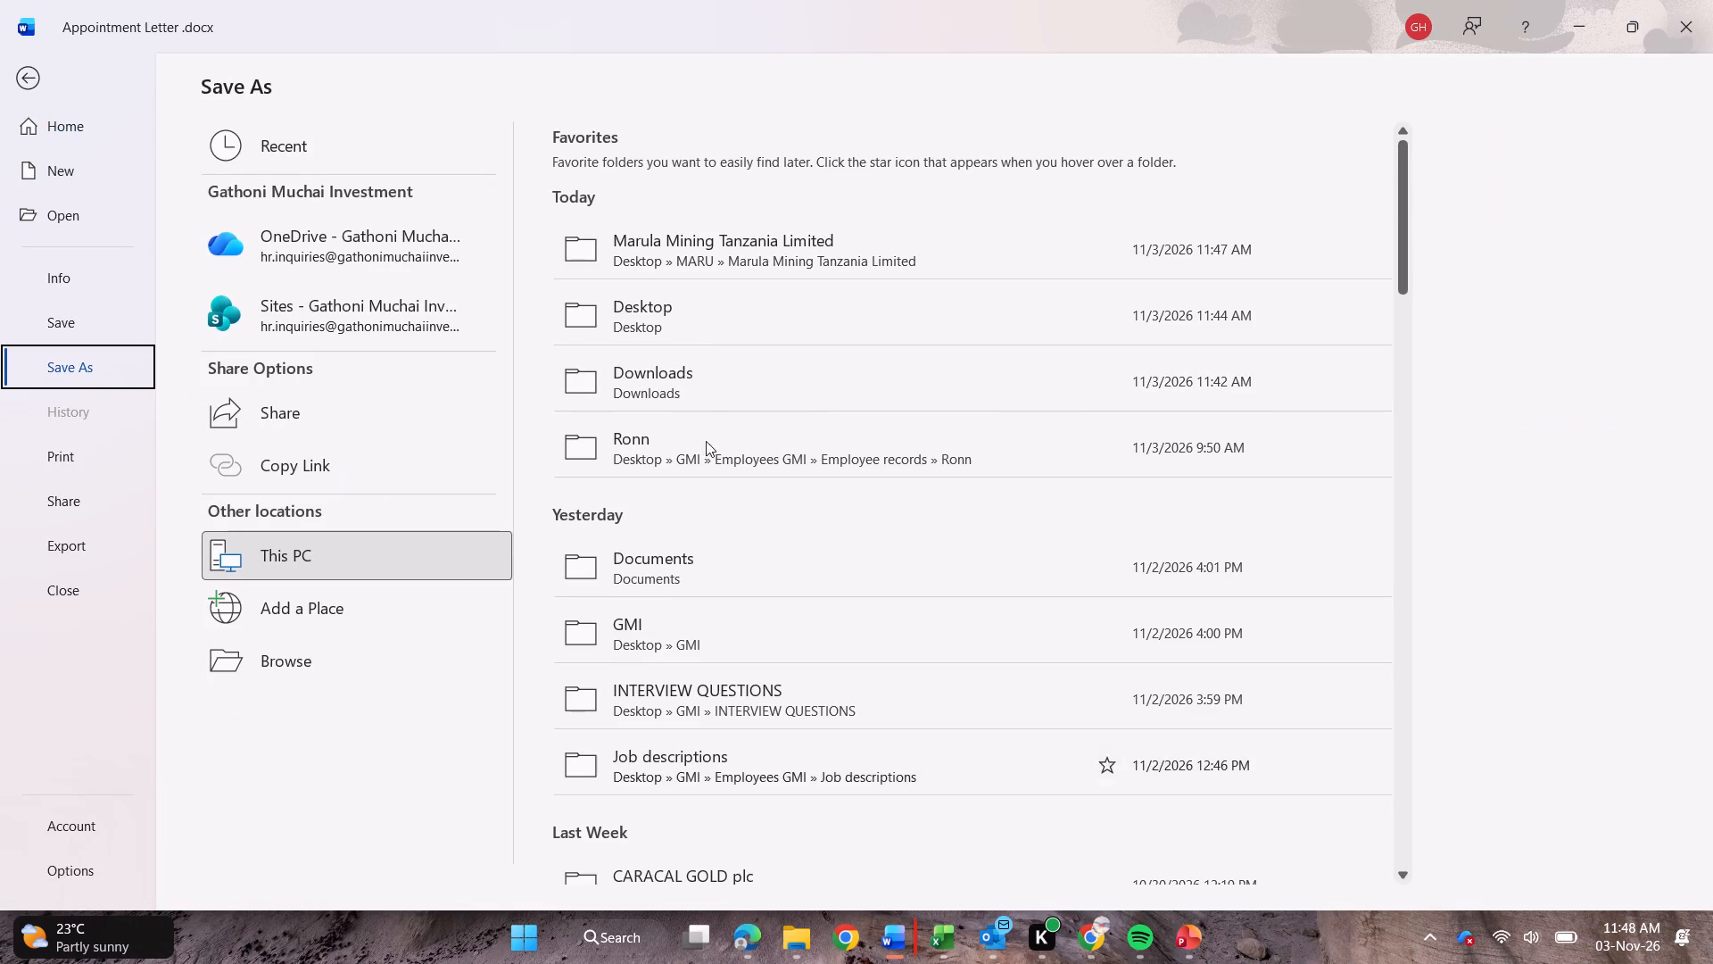
pyautogui.scroll(-1, 693, 361)
pyautogui.doubleClick(706, 757)
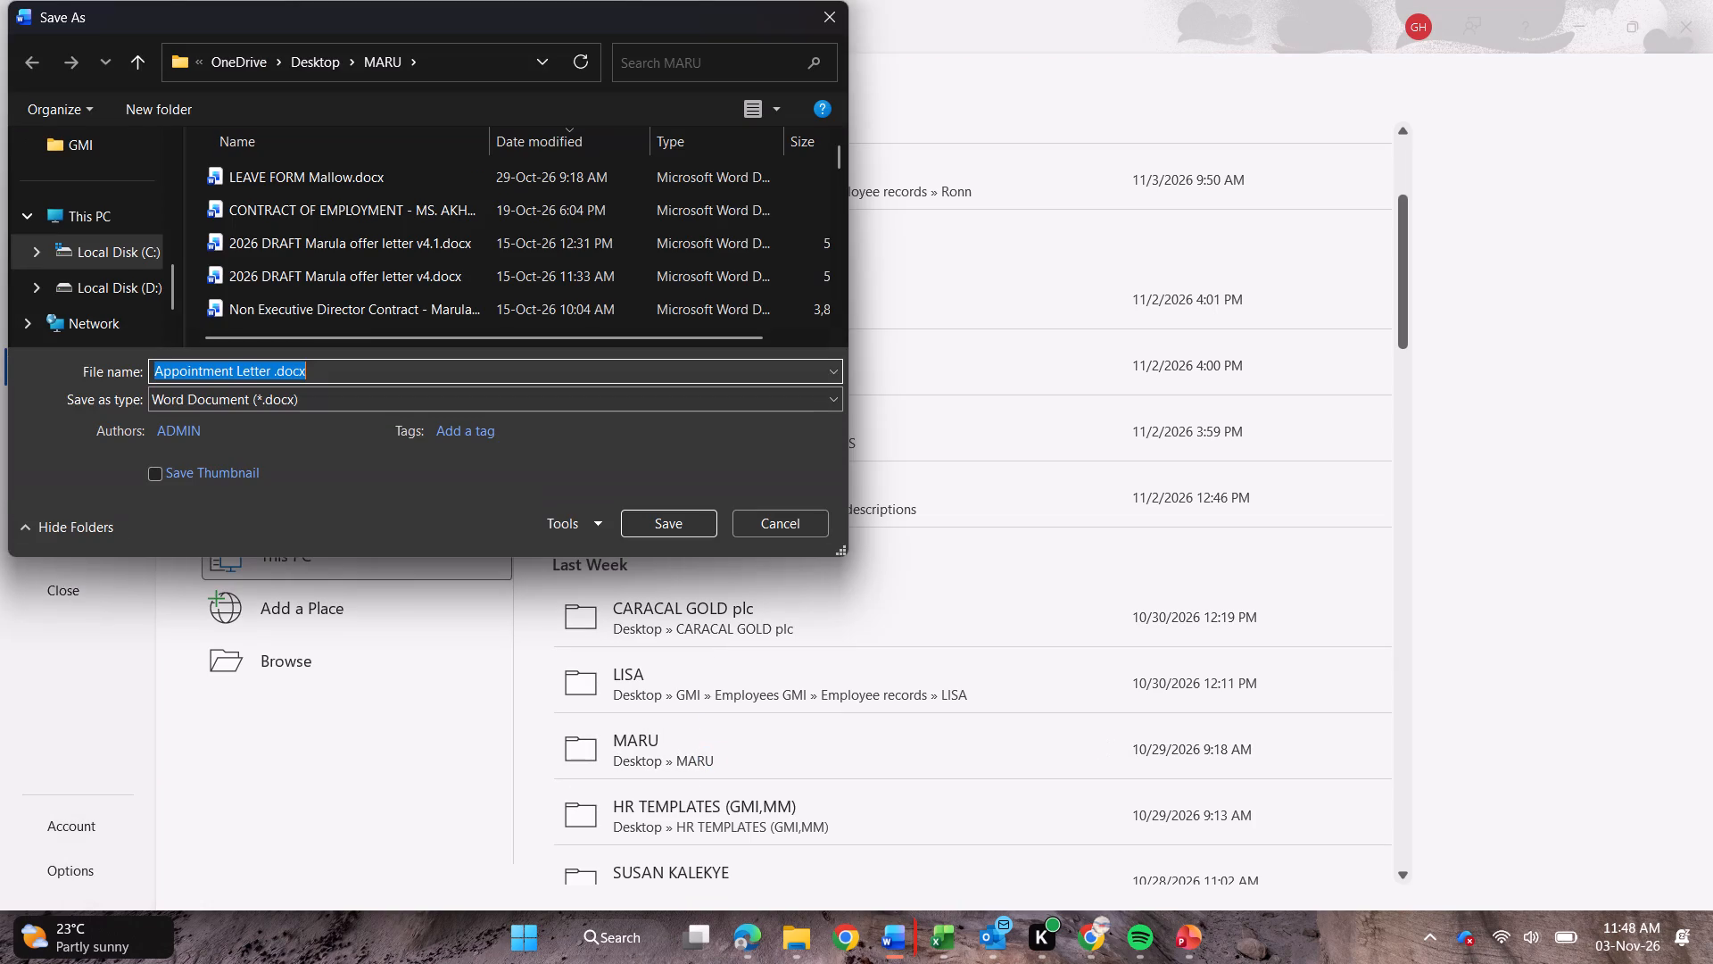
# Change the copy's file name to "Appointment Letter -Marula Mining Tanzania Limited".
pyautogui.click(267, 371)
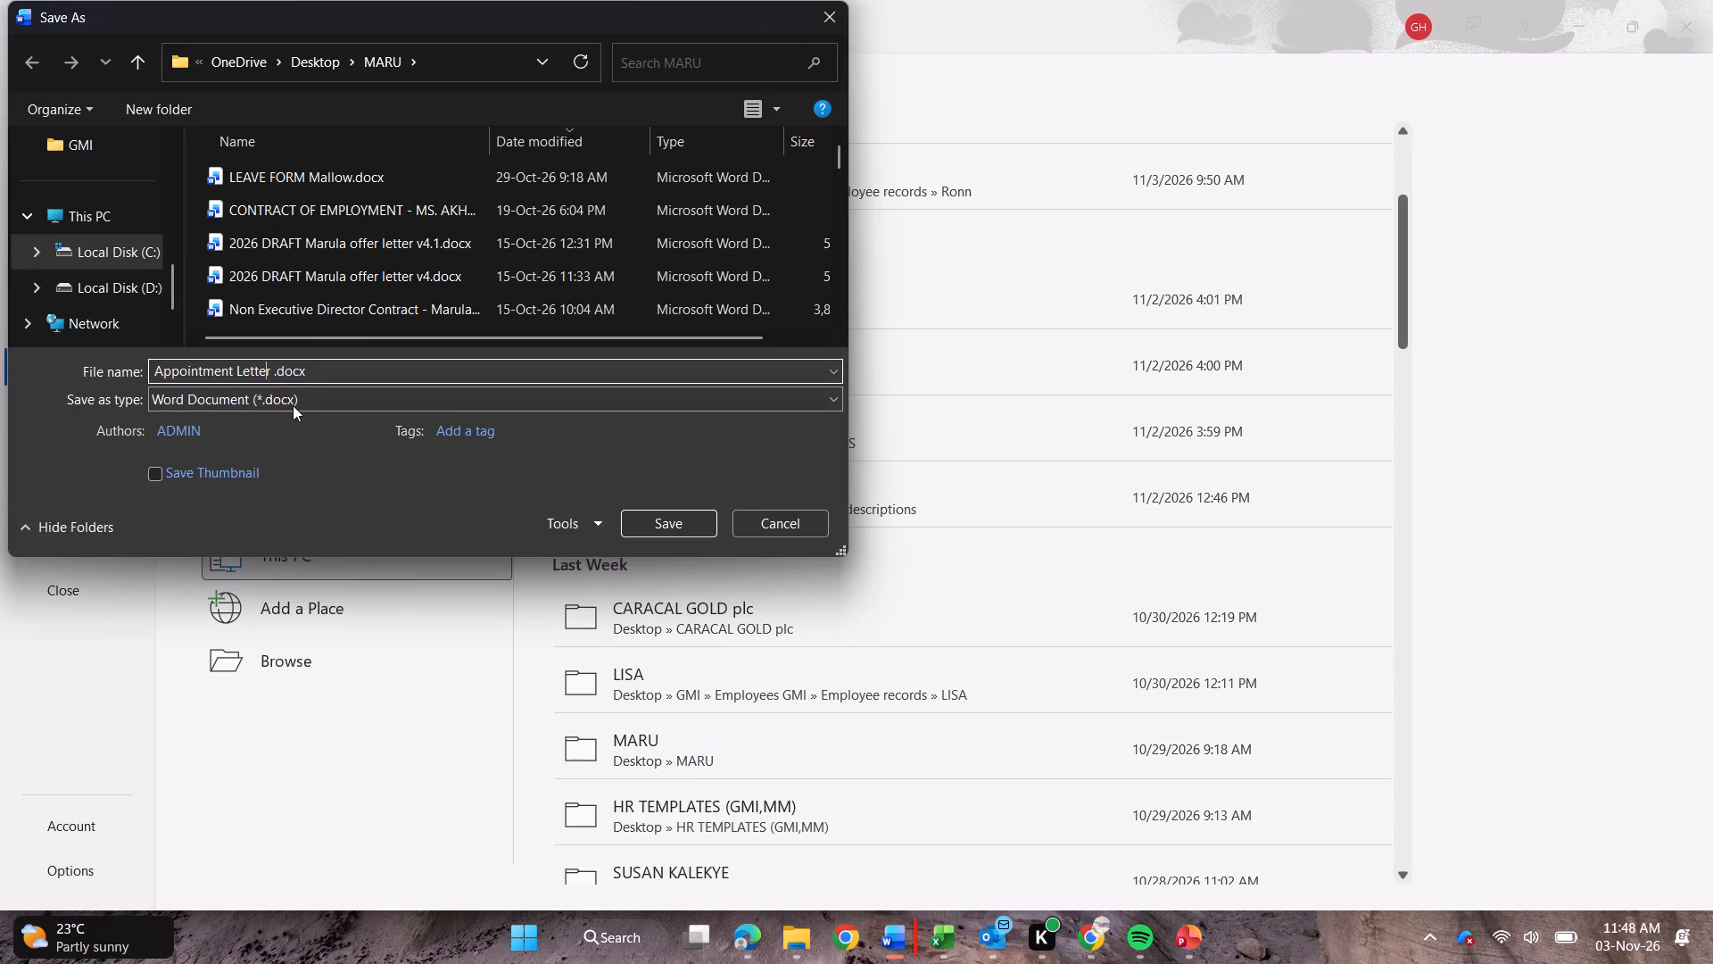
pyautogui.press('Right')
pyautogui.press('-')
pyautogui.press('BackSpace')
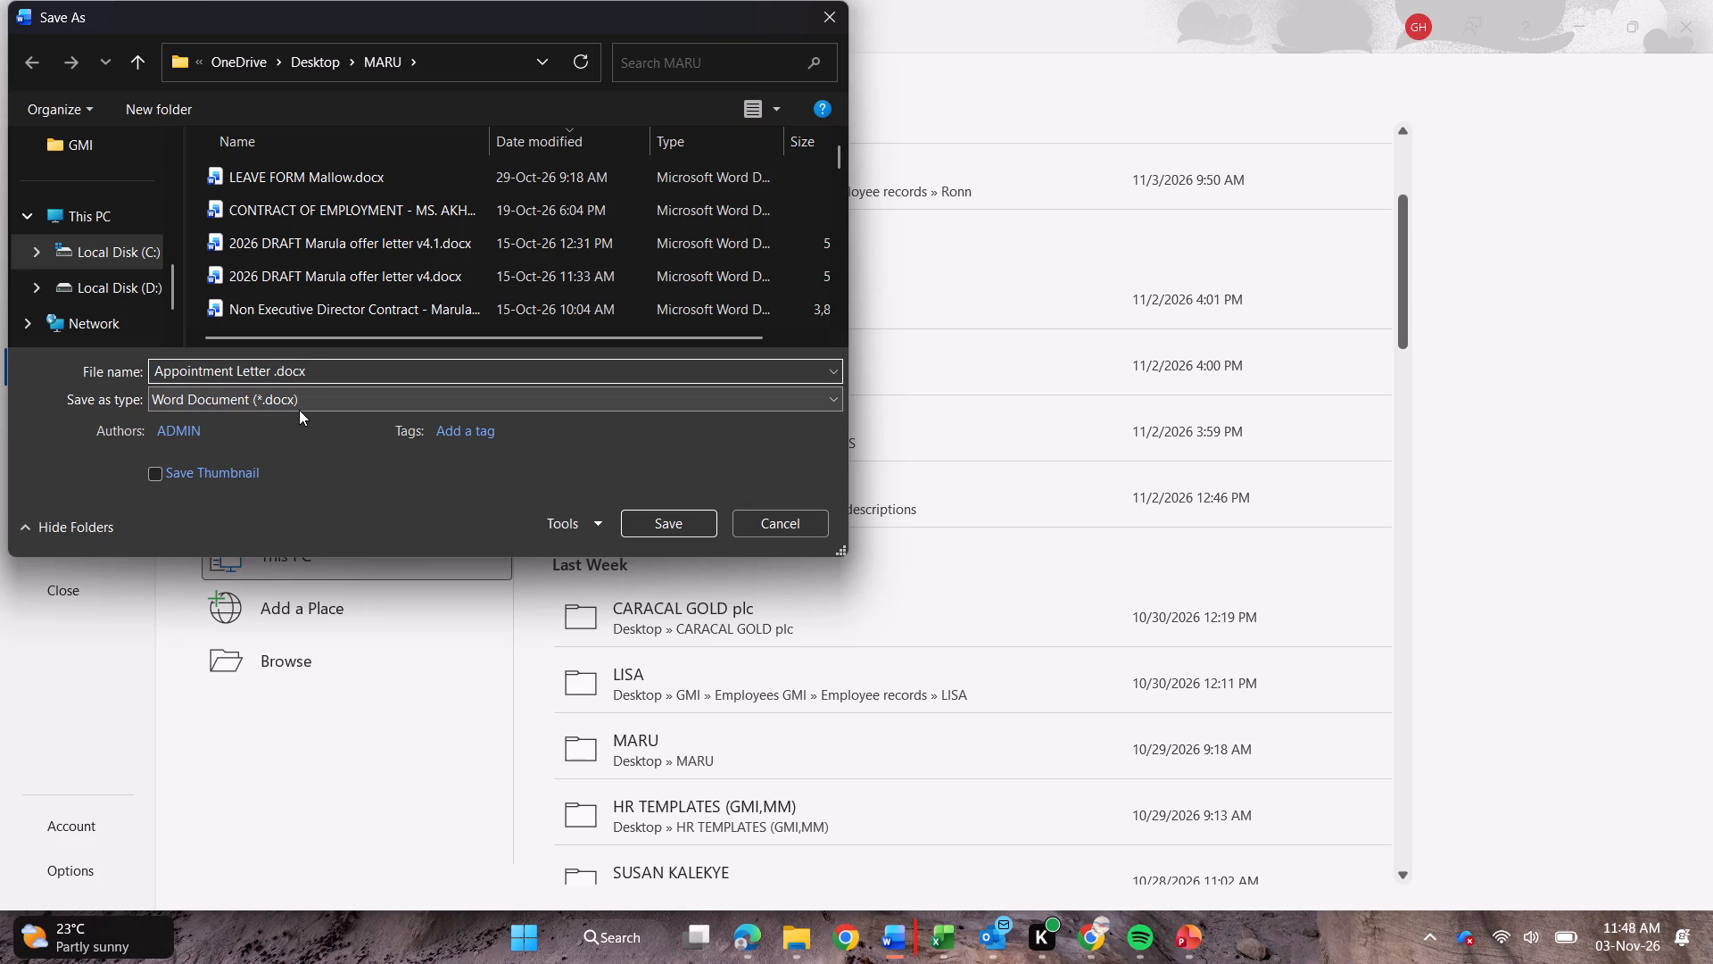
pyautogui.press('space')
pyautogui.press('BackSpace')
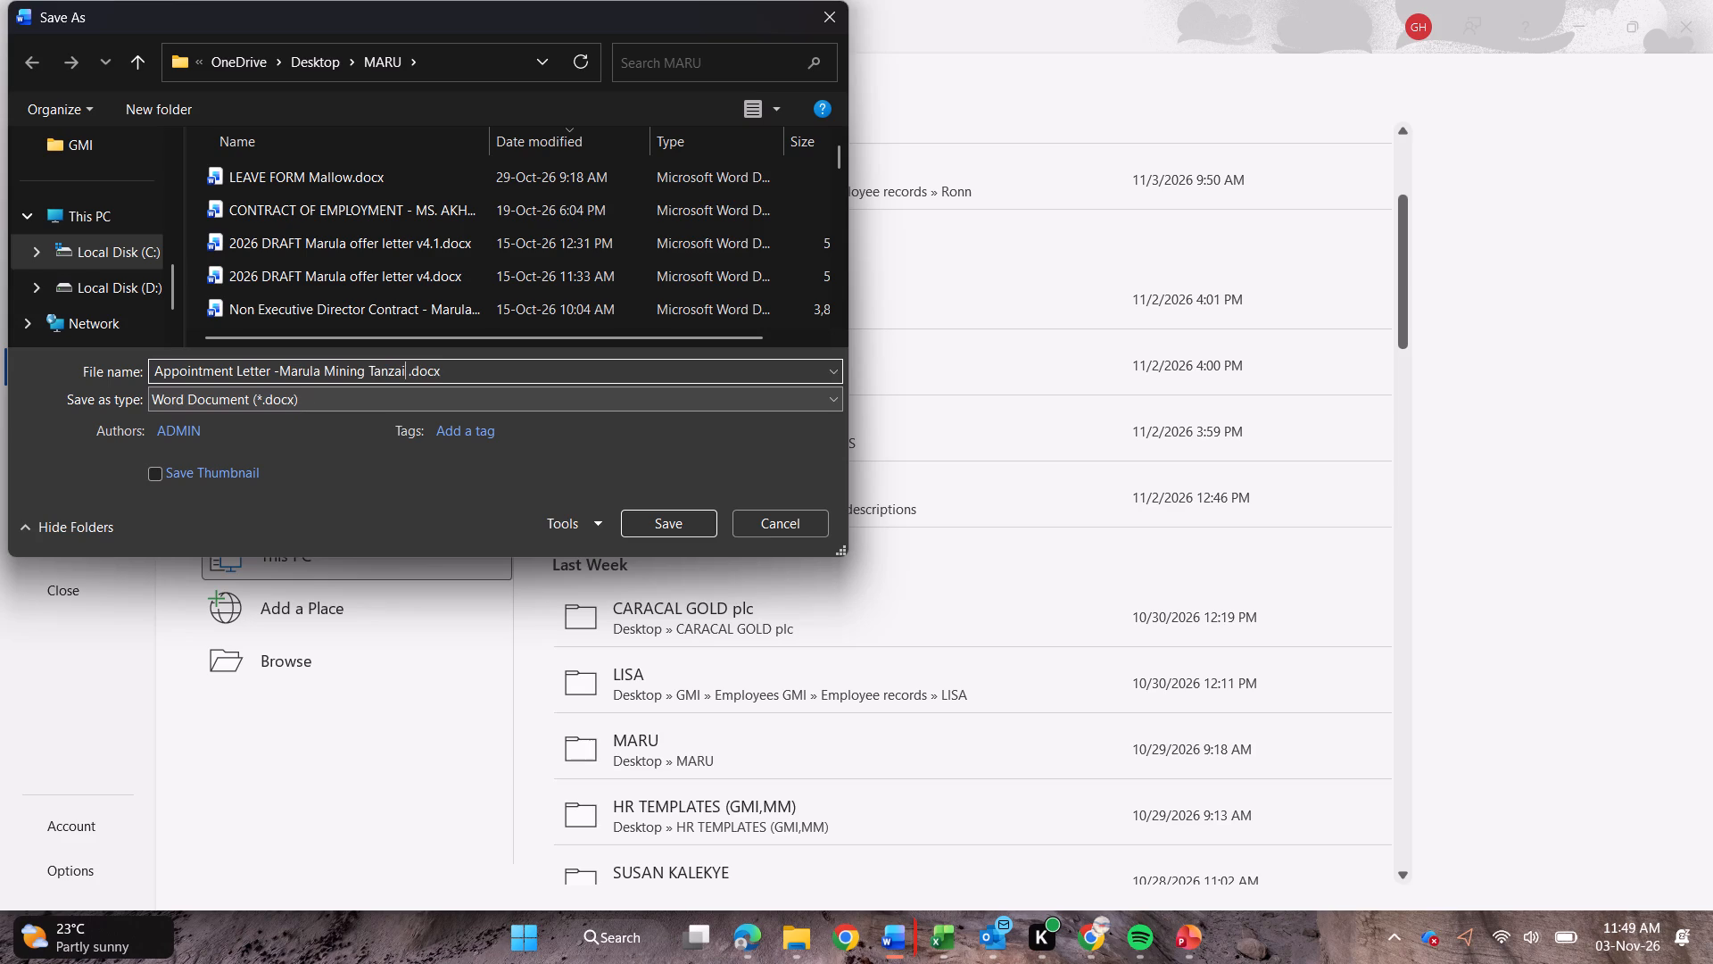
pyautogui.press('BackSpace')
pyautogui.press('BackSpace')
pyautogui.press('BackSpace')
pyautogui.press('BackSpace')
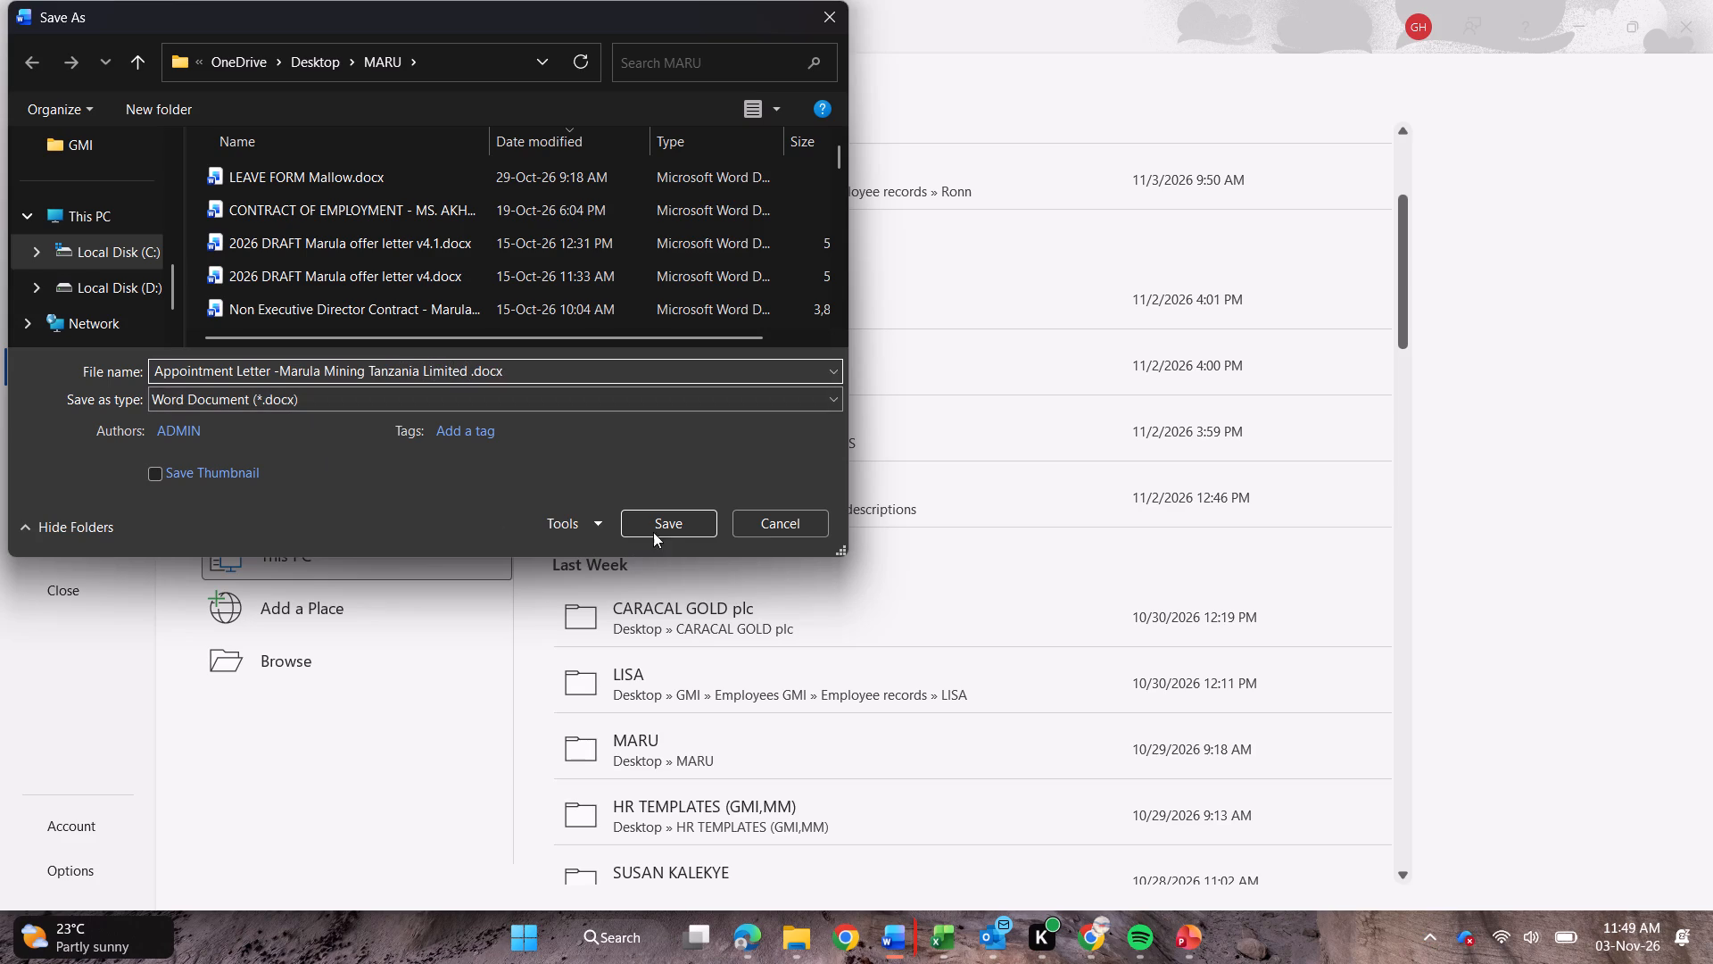
# Open the Marula Mining Tanzania Limited folder inside MARU as the save location.
pyautogui.scroll(-3, 515, 229)
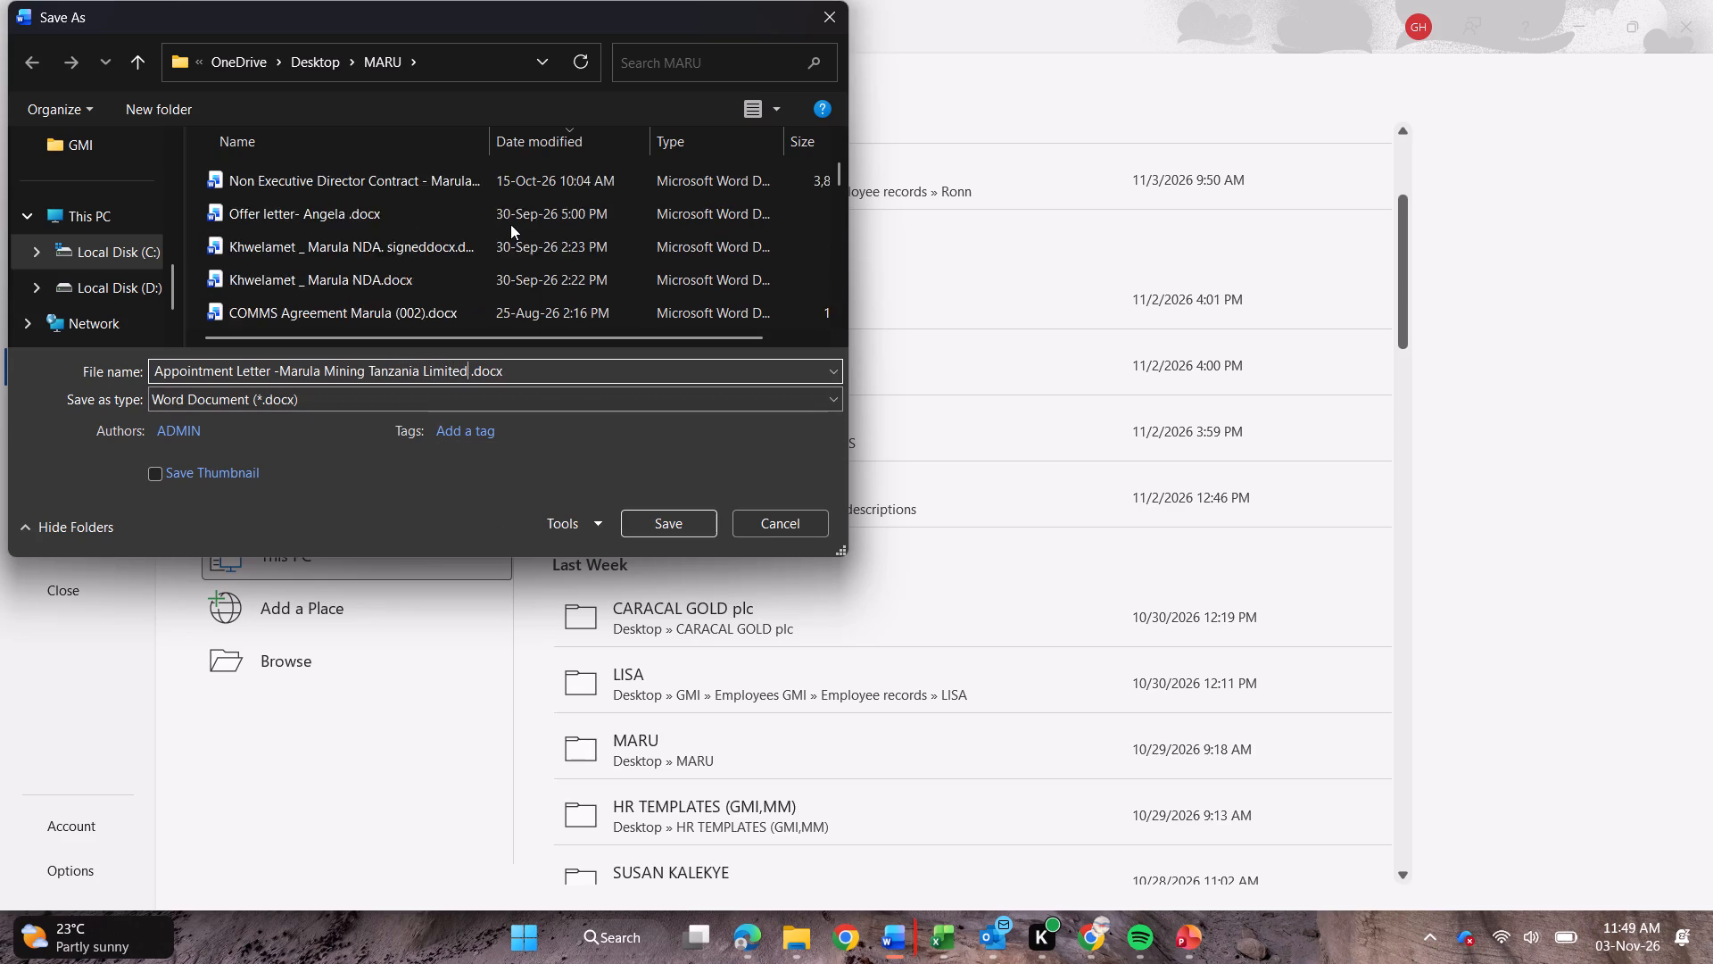
pyautogui.scroll(-8, 510, 224)
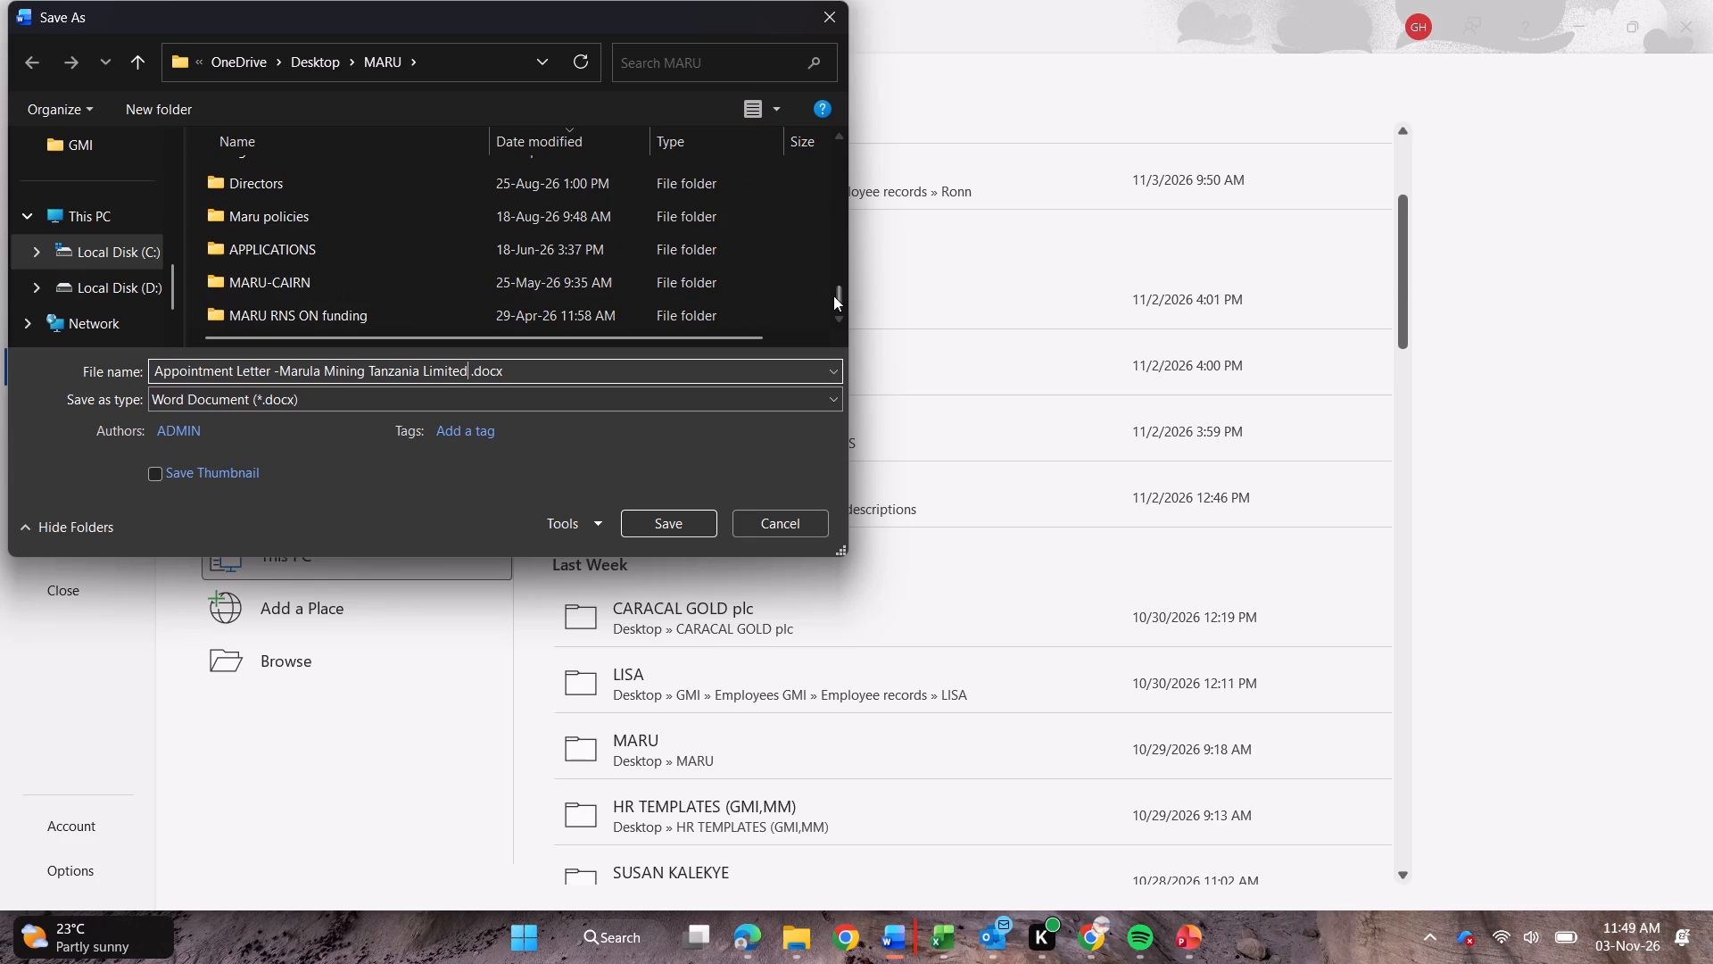
pyautogui.moveTo(833, 295); pyautogui.dragTo(834, 278)
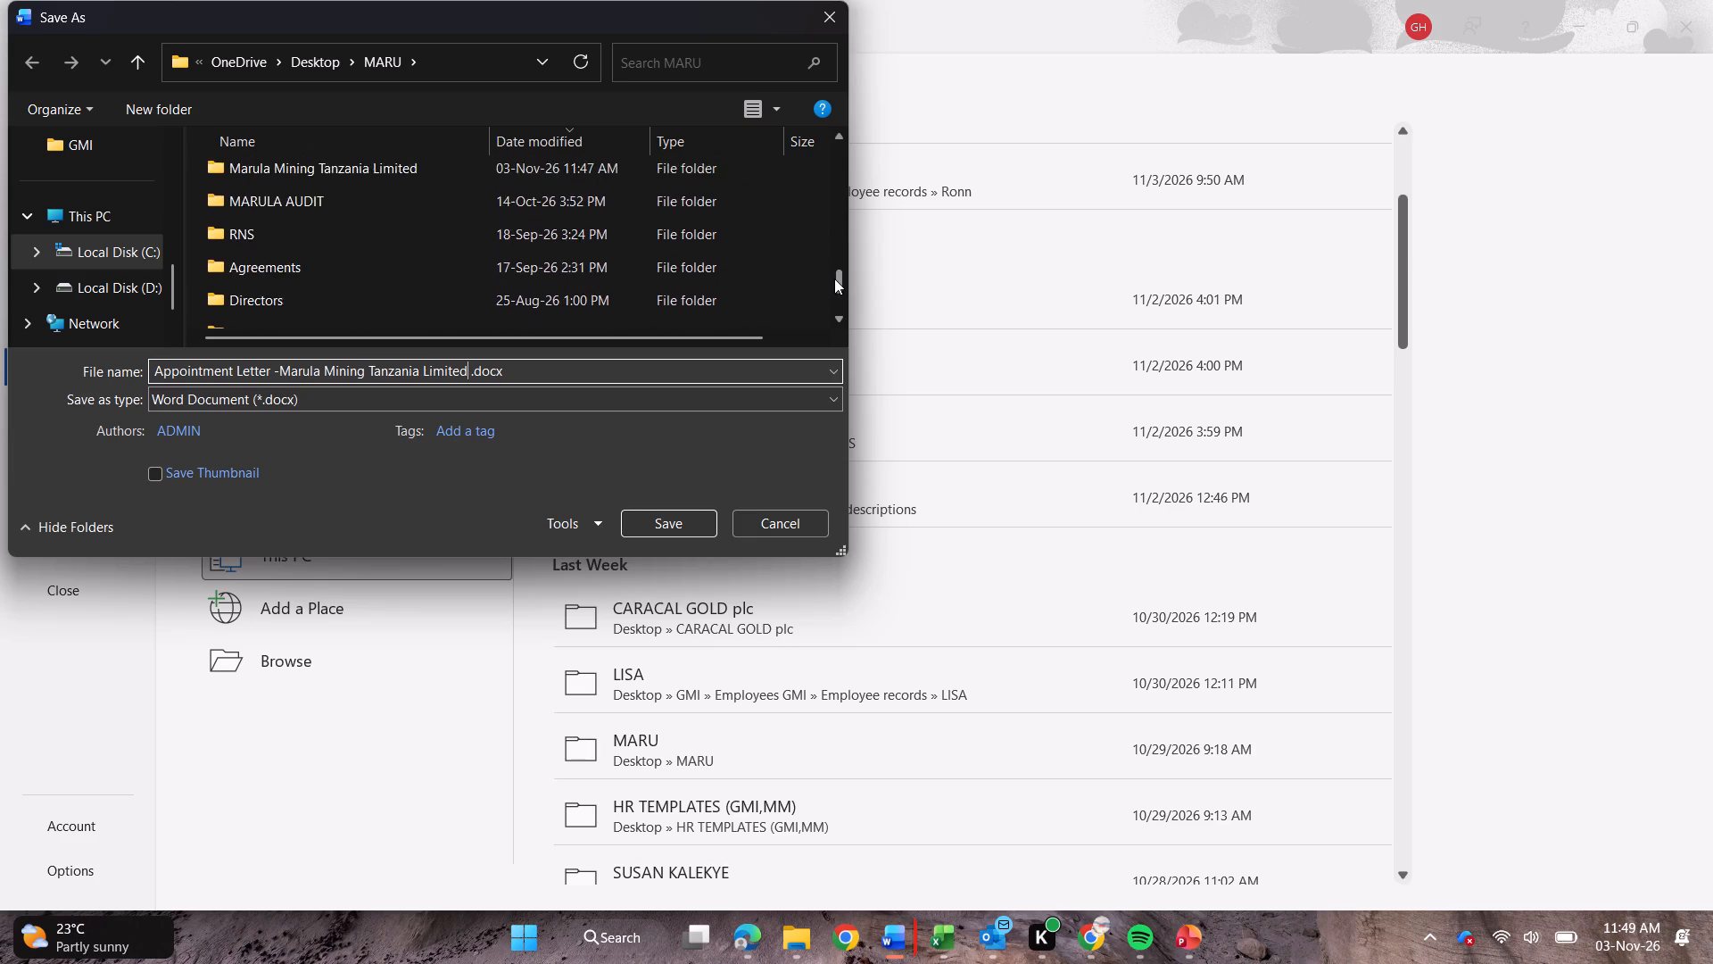
pyautogui.moveTo(834, 278); pyautogui.dragTo(834, 272)
pyautogui.click(446, 197)
pyautogui.doubleClick(438, 212)
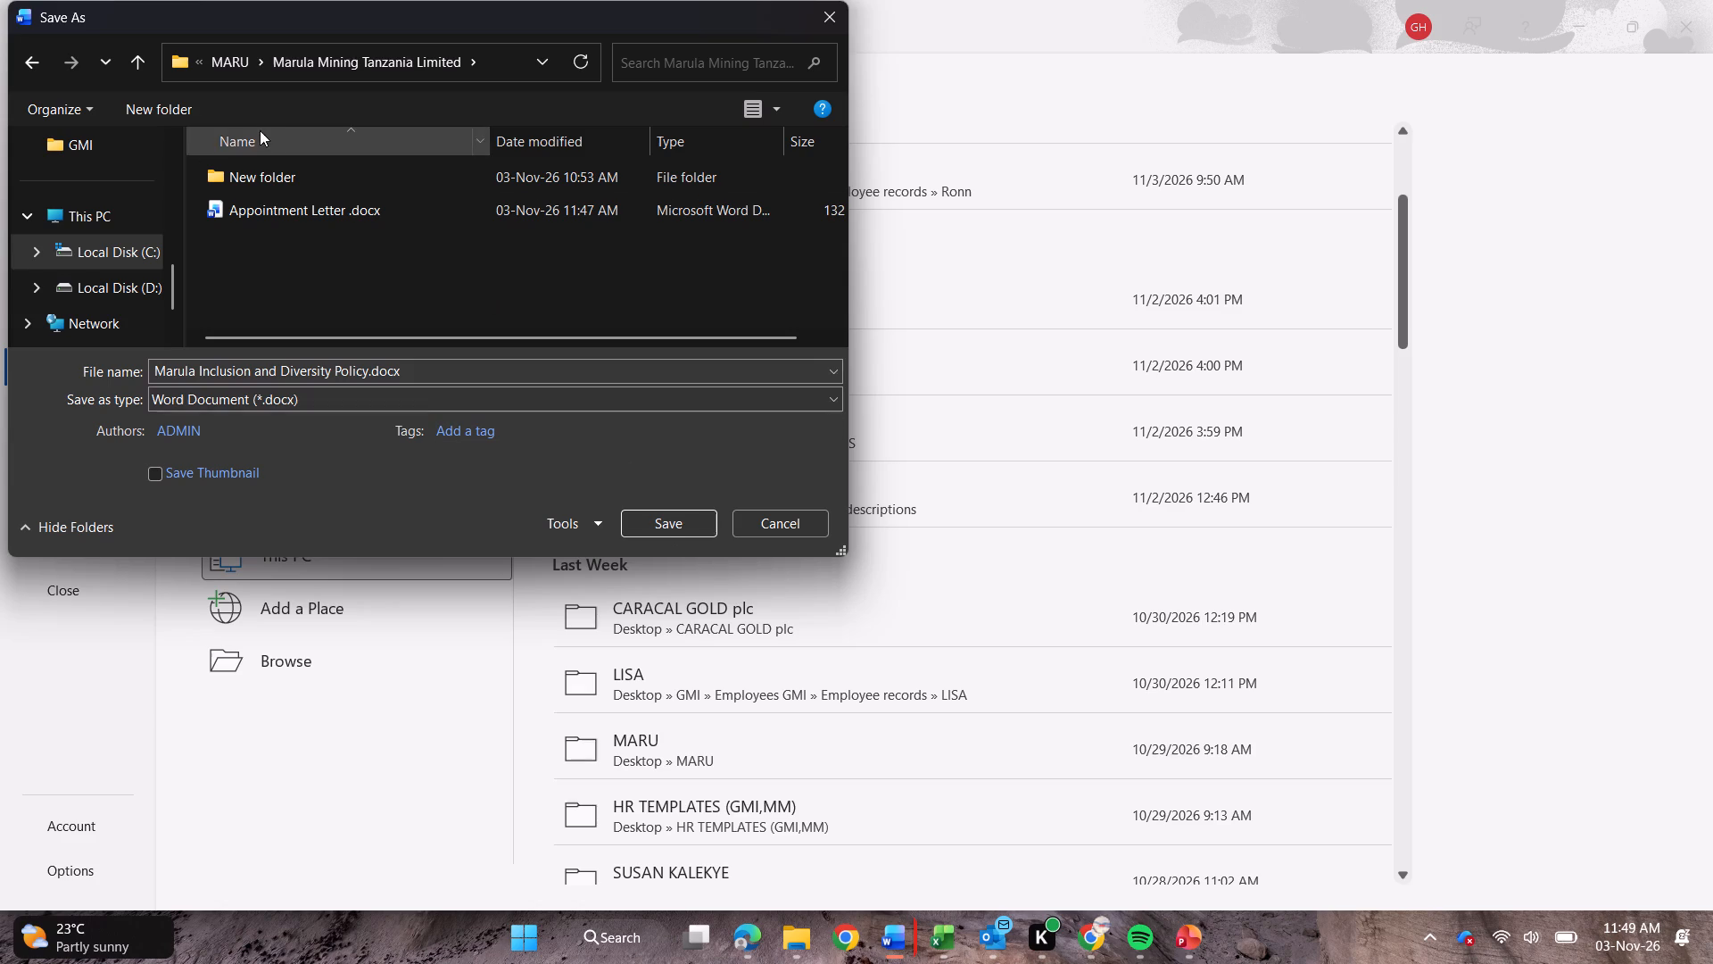
# Reopen the Marula Mining Tanzania Limited folder from MARU and clear the suggested file name completely.
pyautogui.click(43, 68)
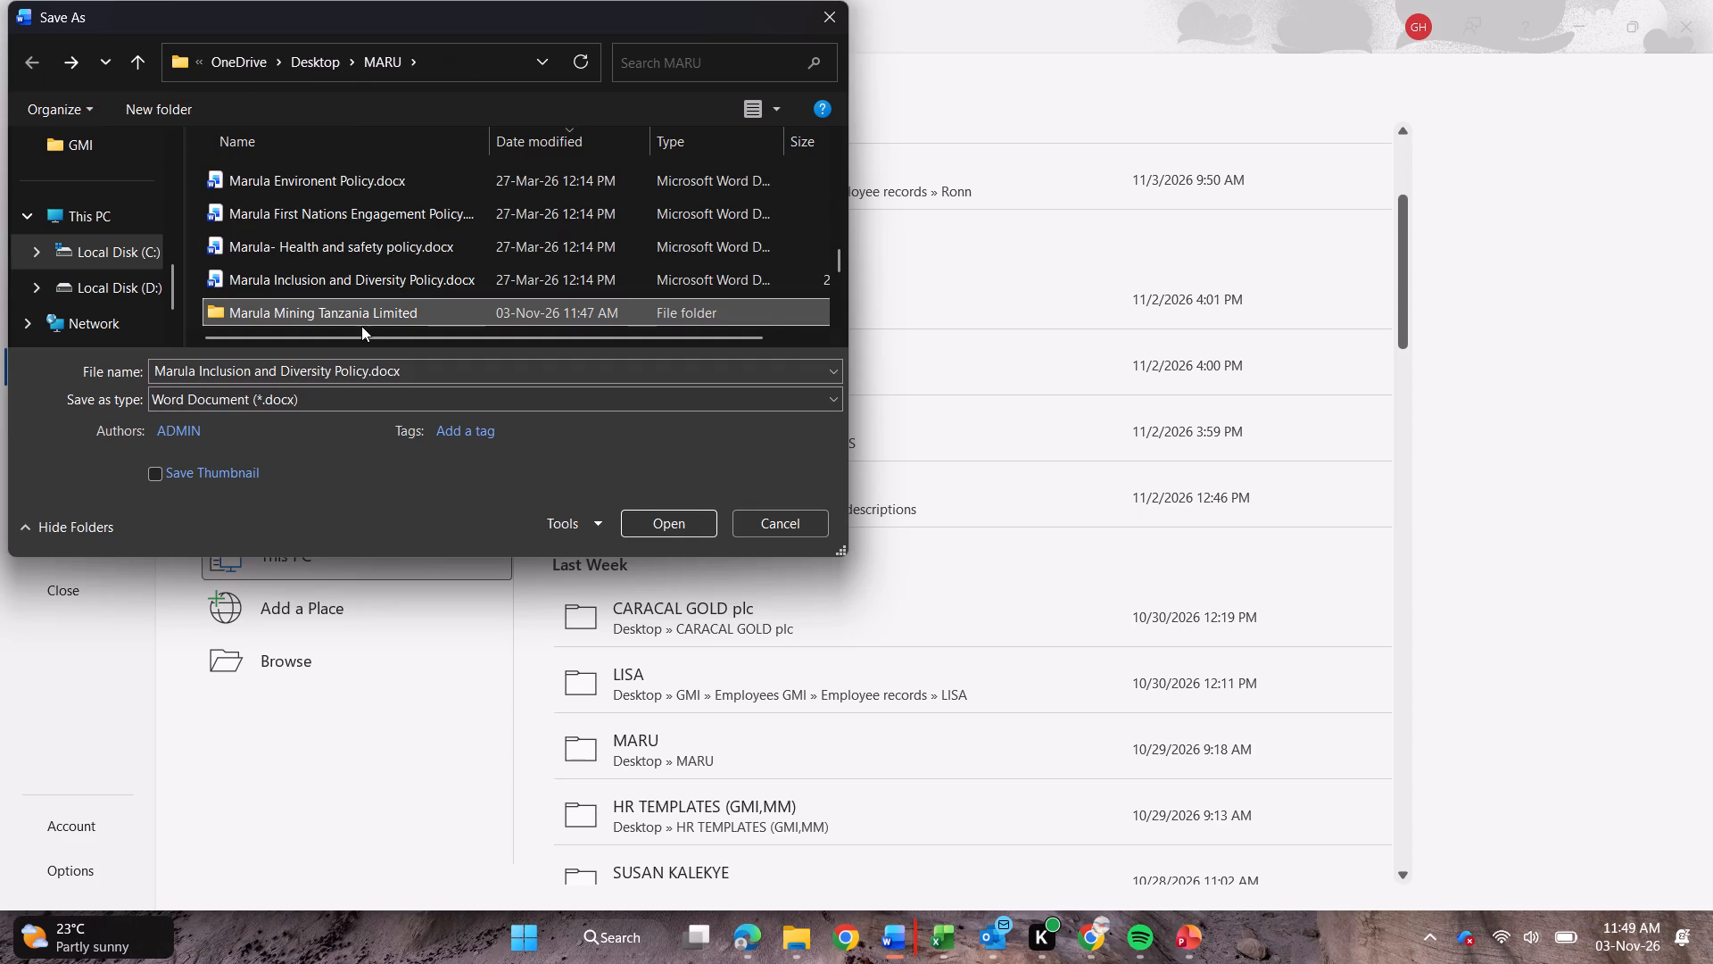
pyautogui.doubleClick(359, 317)
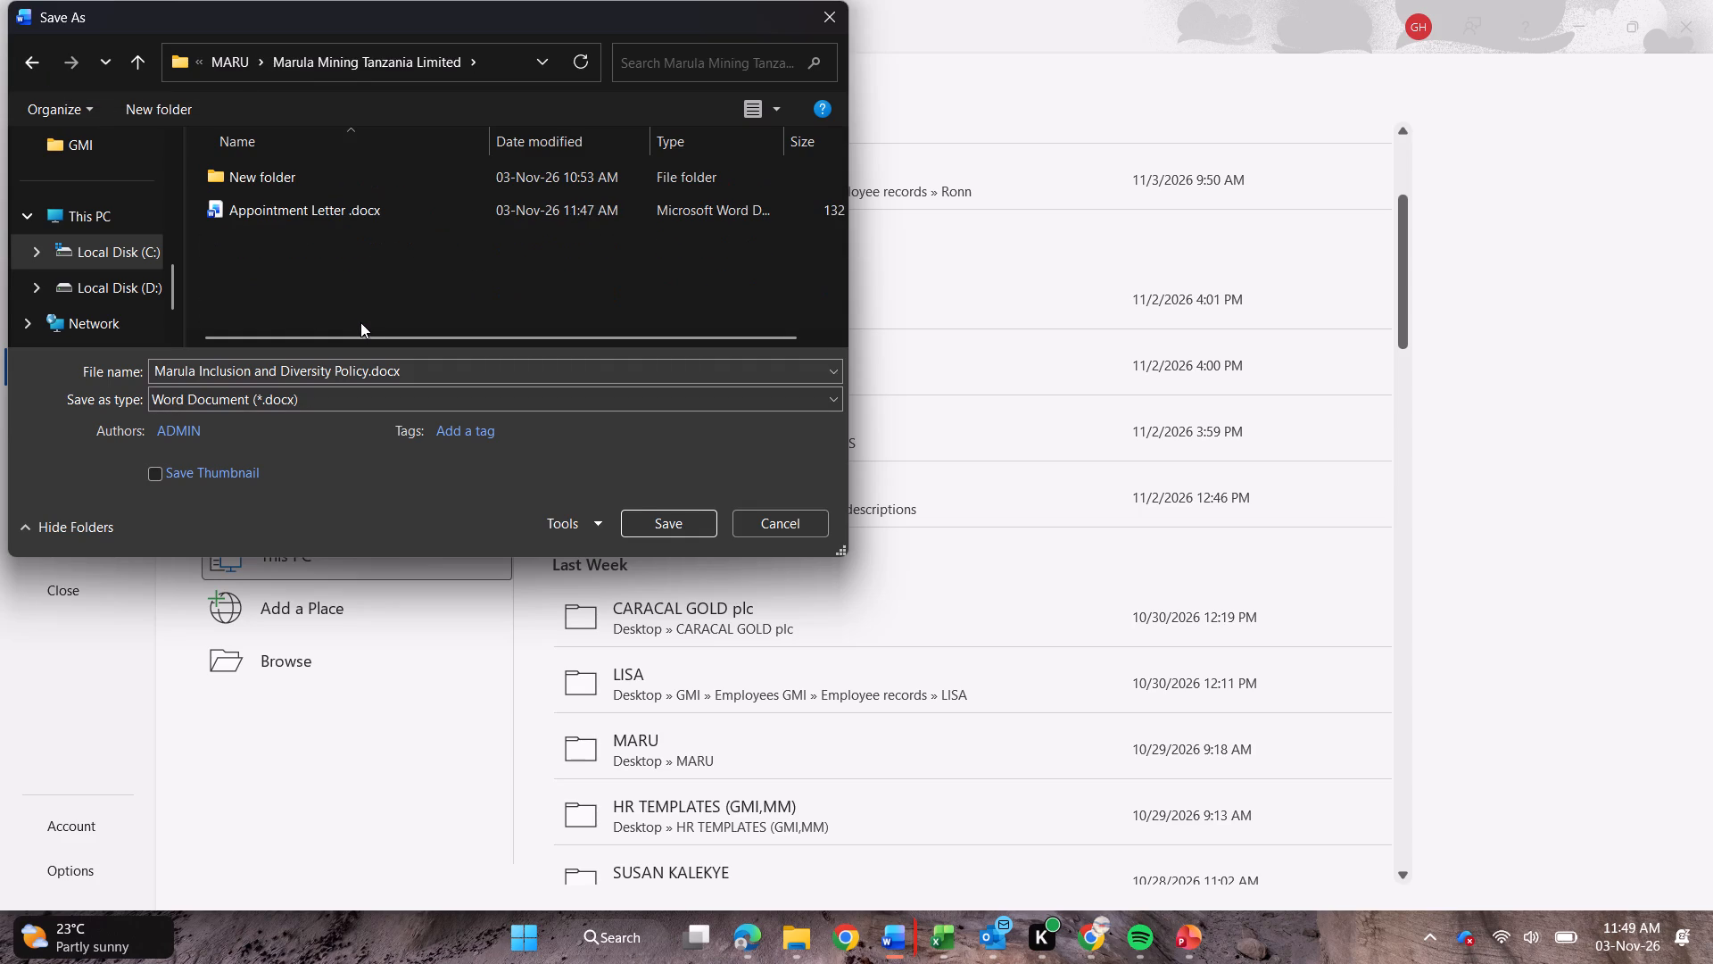
pyautogui.doubleClick(416, 377)
pyautogui.tripleClick(416, 377)
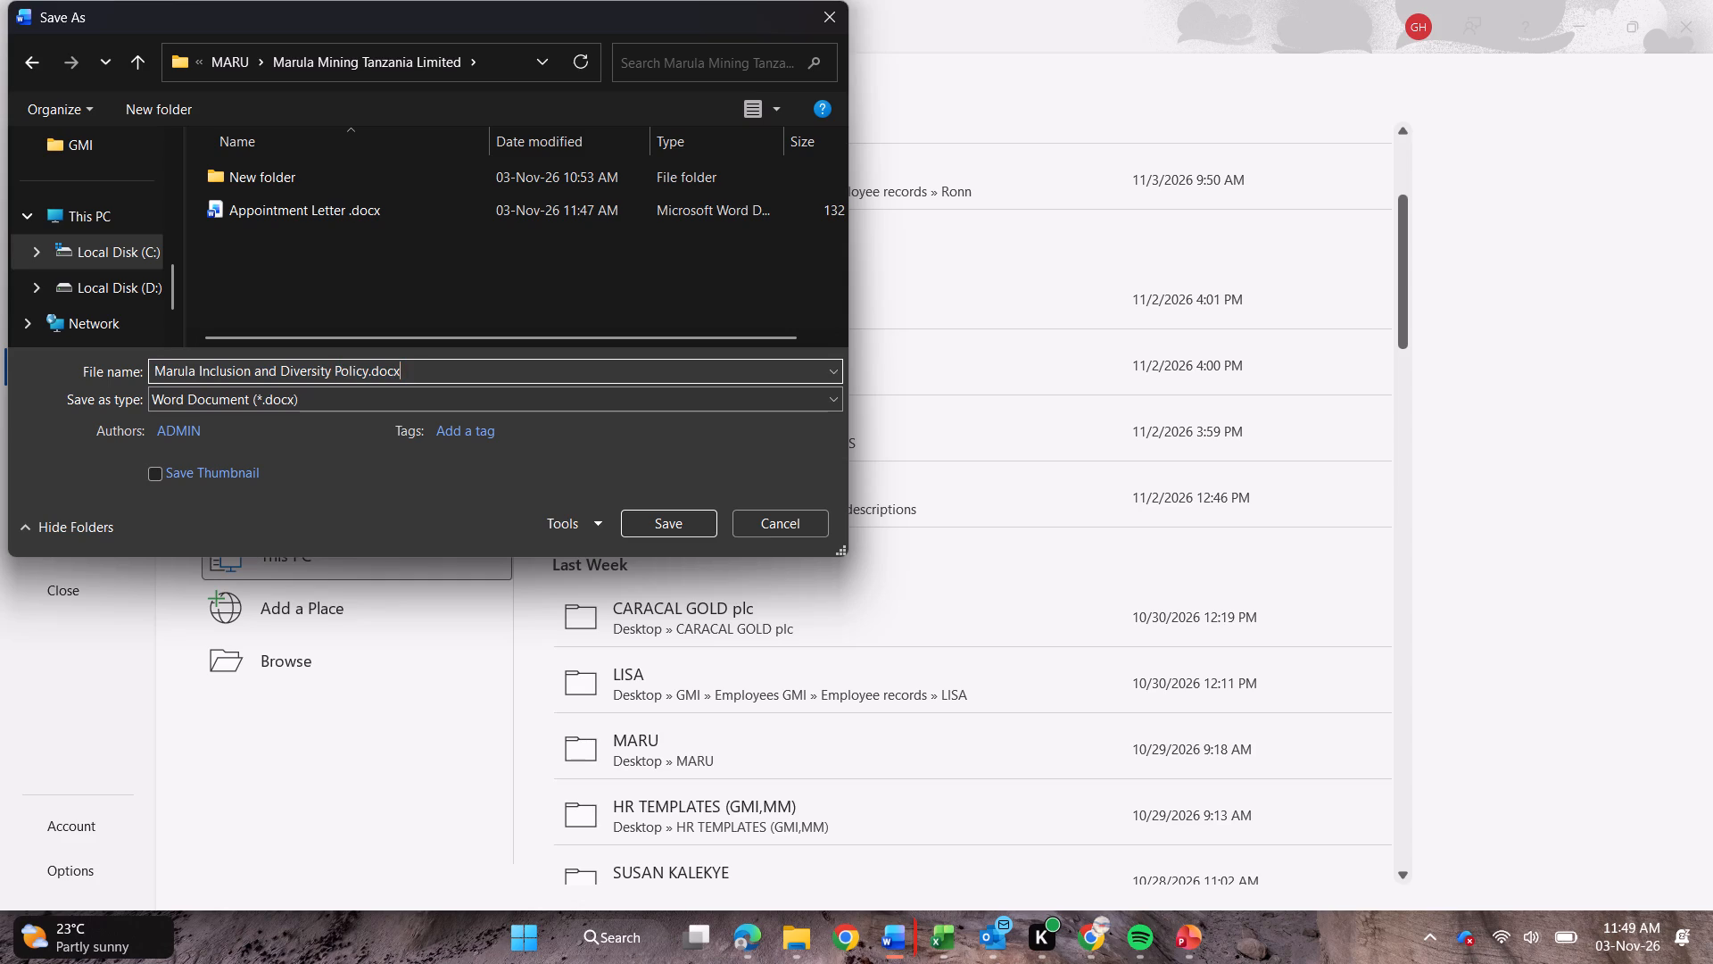
pyautogui.press('BackSpace')
pyautogui.press('BackSpace')
pyautogui.press('BackSpace')
pyautogui.press('BackSpace')
pyautogui.press('BackSpace')
pyautogui.press('BackSpace')
pyautogui.press('BackSpace')
pyautogui.press('BackSpace')
pyautogui.press('BackSpace')
pyautogui.press('BackSpace')
pyautogui.press('BackSpace')
pyautogui.press('BackSpace')
pyautogui.press('BackSpace')
pyautogui.press('BackSpace')
pyautogui.press('BackSpace')
pyautogui.press('BackSpace')
pyautogui.press('BackSpace')
pyautogui.press('BackSpace')
pyautogui.press('BackSpace')
pyautogui.press('BackSpace')
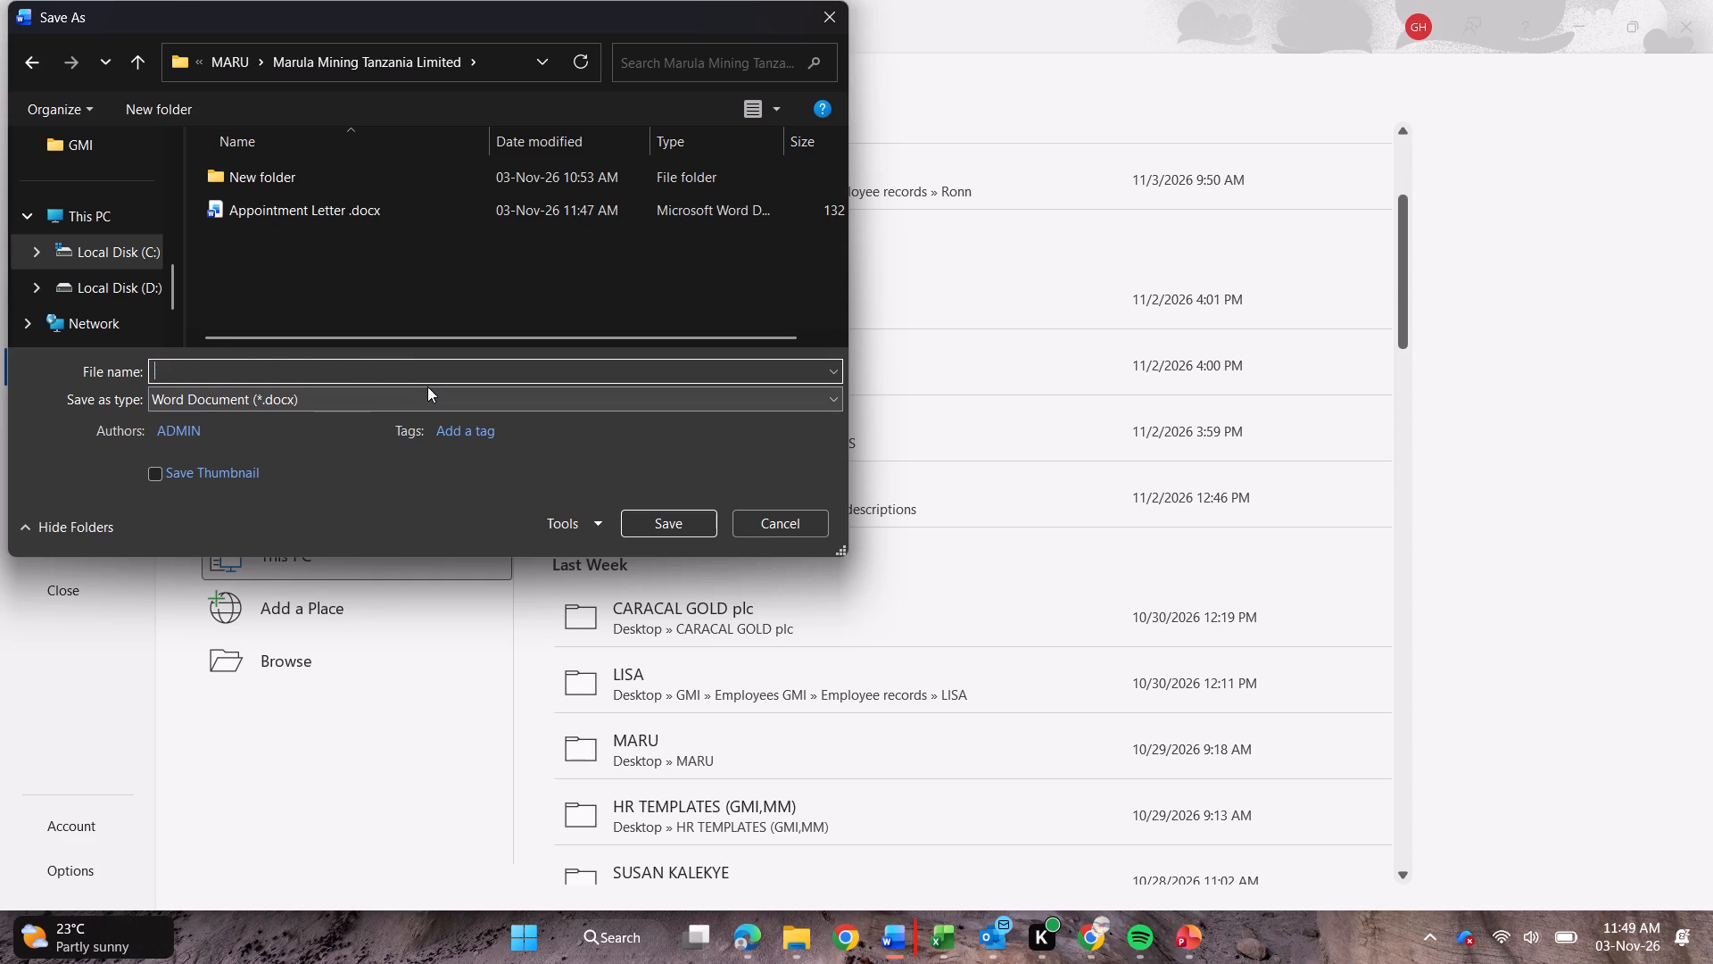
# Enter "Appointment Letter-MMTL/PKF" as the file name with the OpenDocument Text format and try to save the copy.
pyautogui.write('ppo')
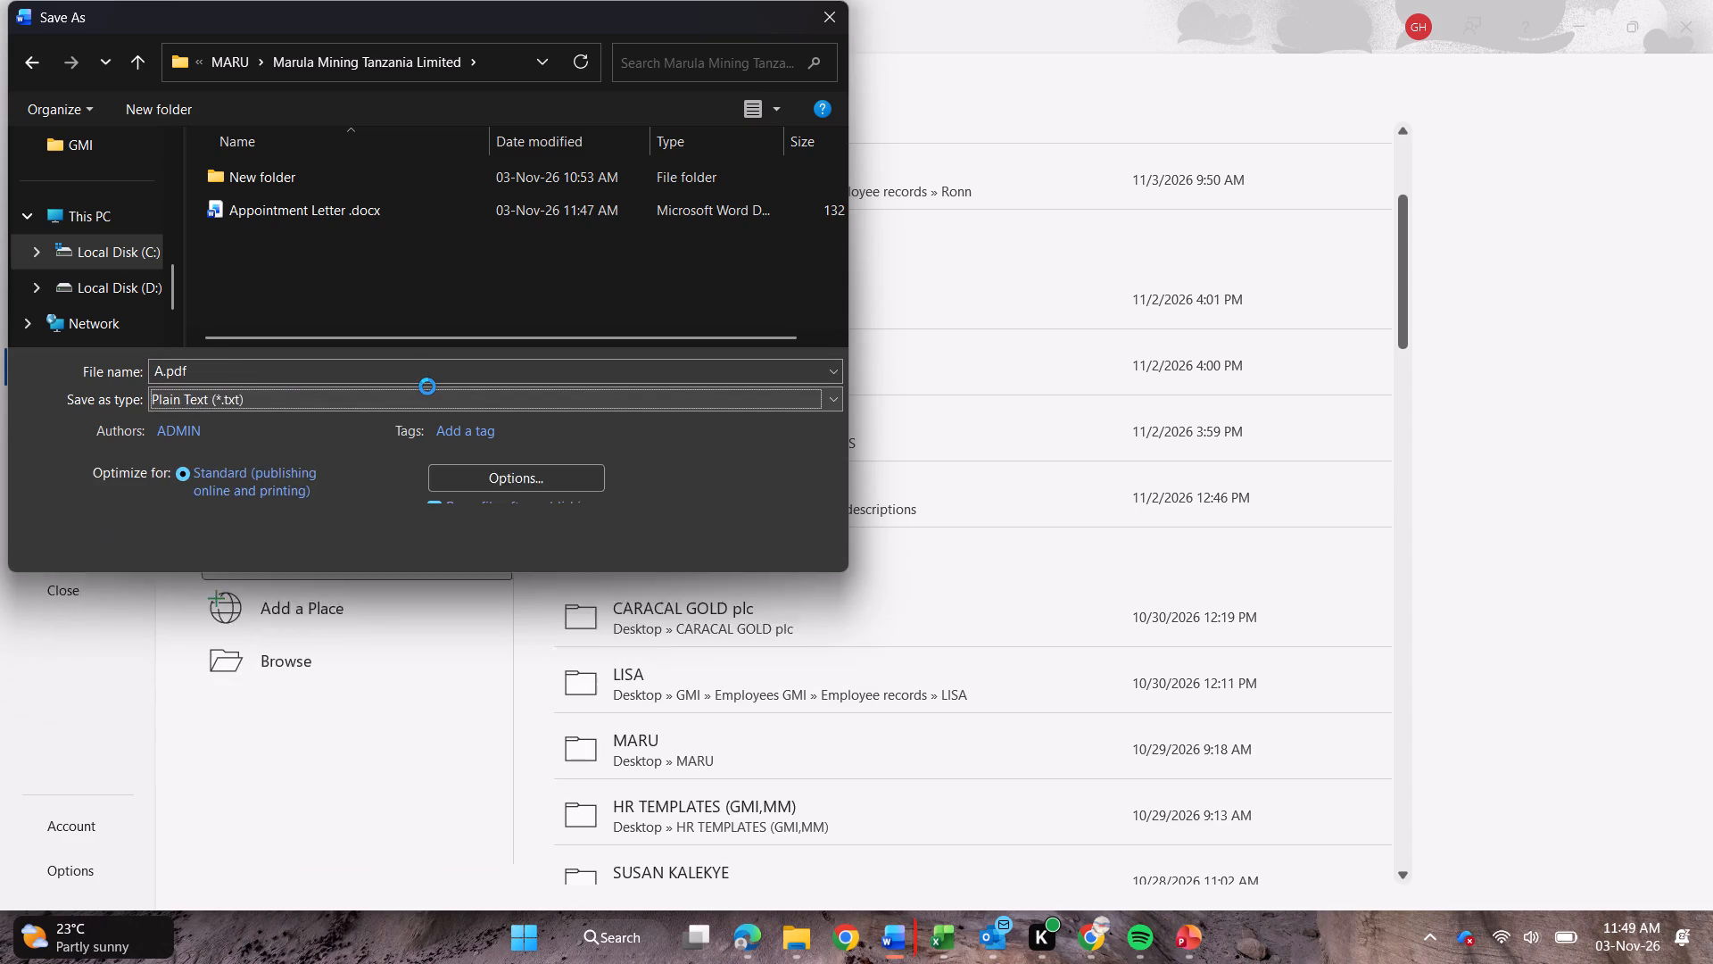
pyautogui.click(341, 368)
pyautogui.press('BackSpace')
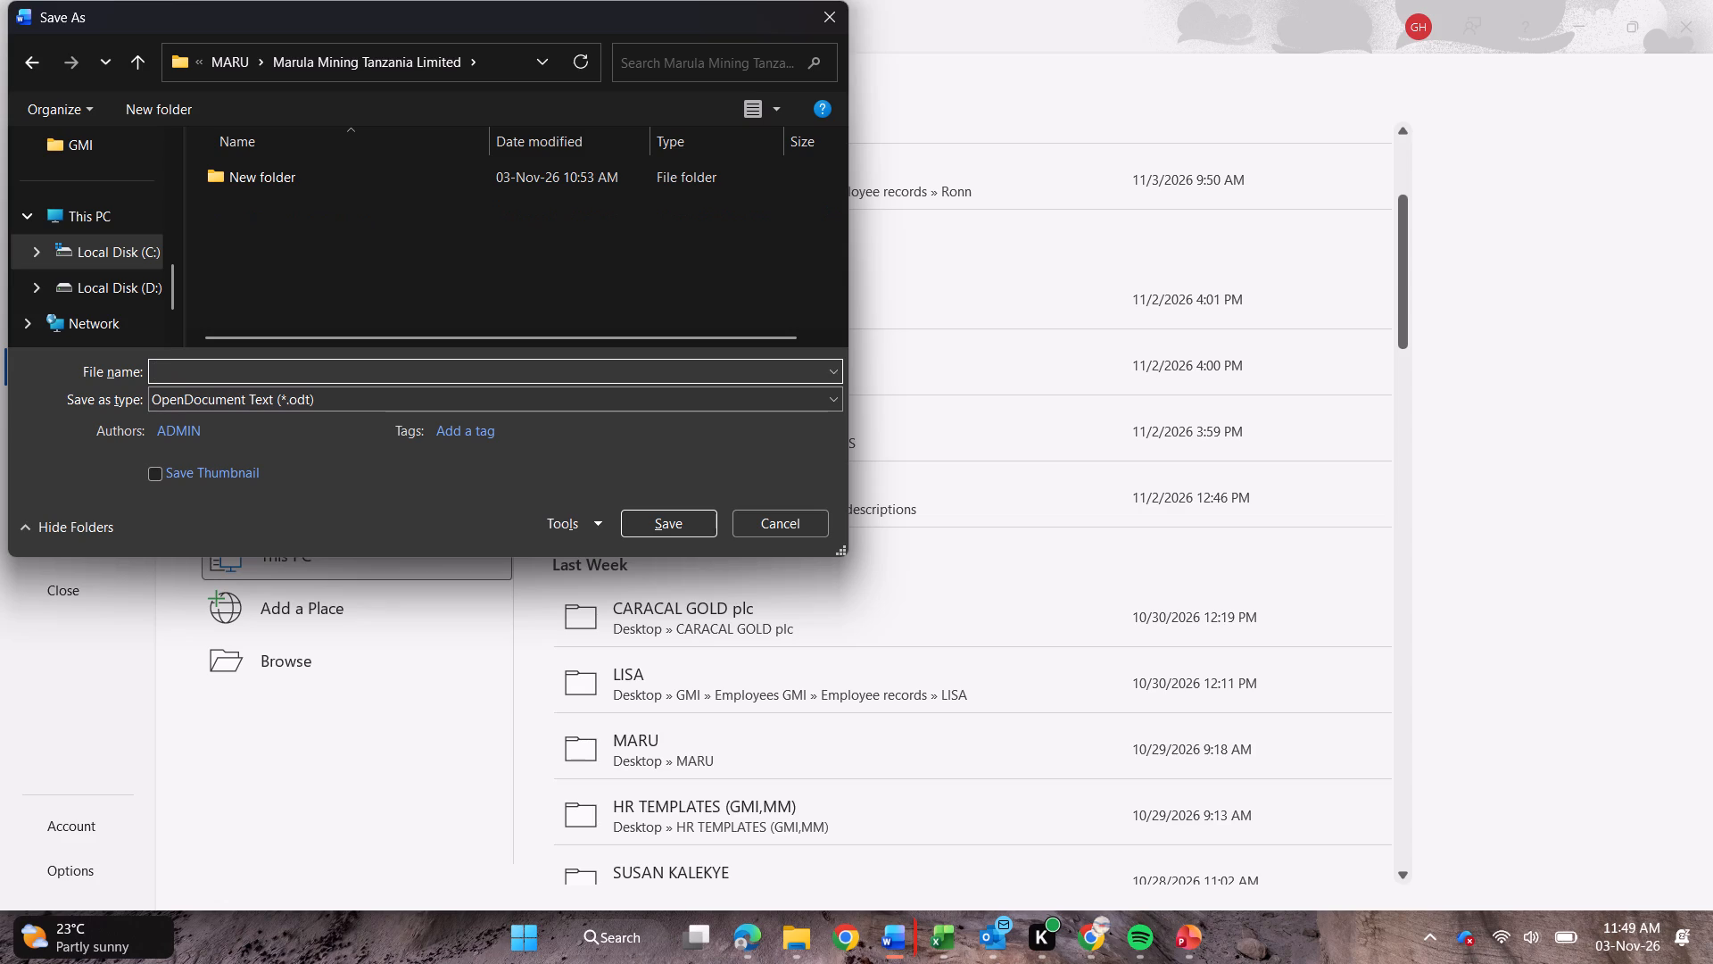
pyautogui.write('ppointem')
pyautogui.press('BackSpace')
pyautogui.press('BackSpace')
pyautogui.write('ment')
pyautogui.press('space')
pyautogui.press('BackSpace')
pyautogui.write('-MM')
pyautogui.write('KL')
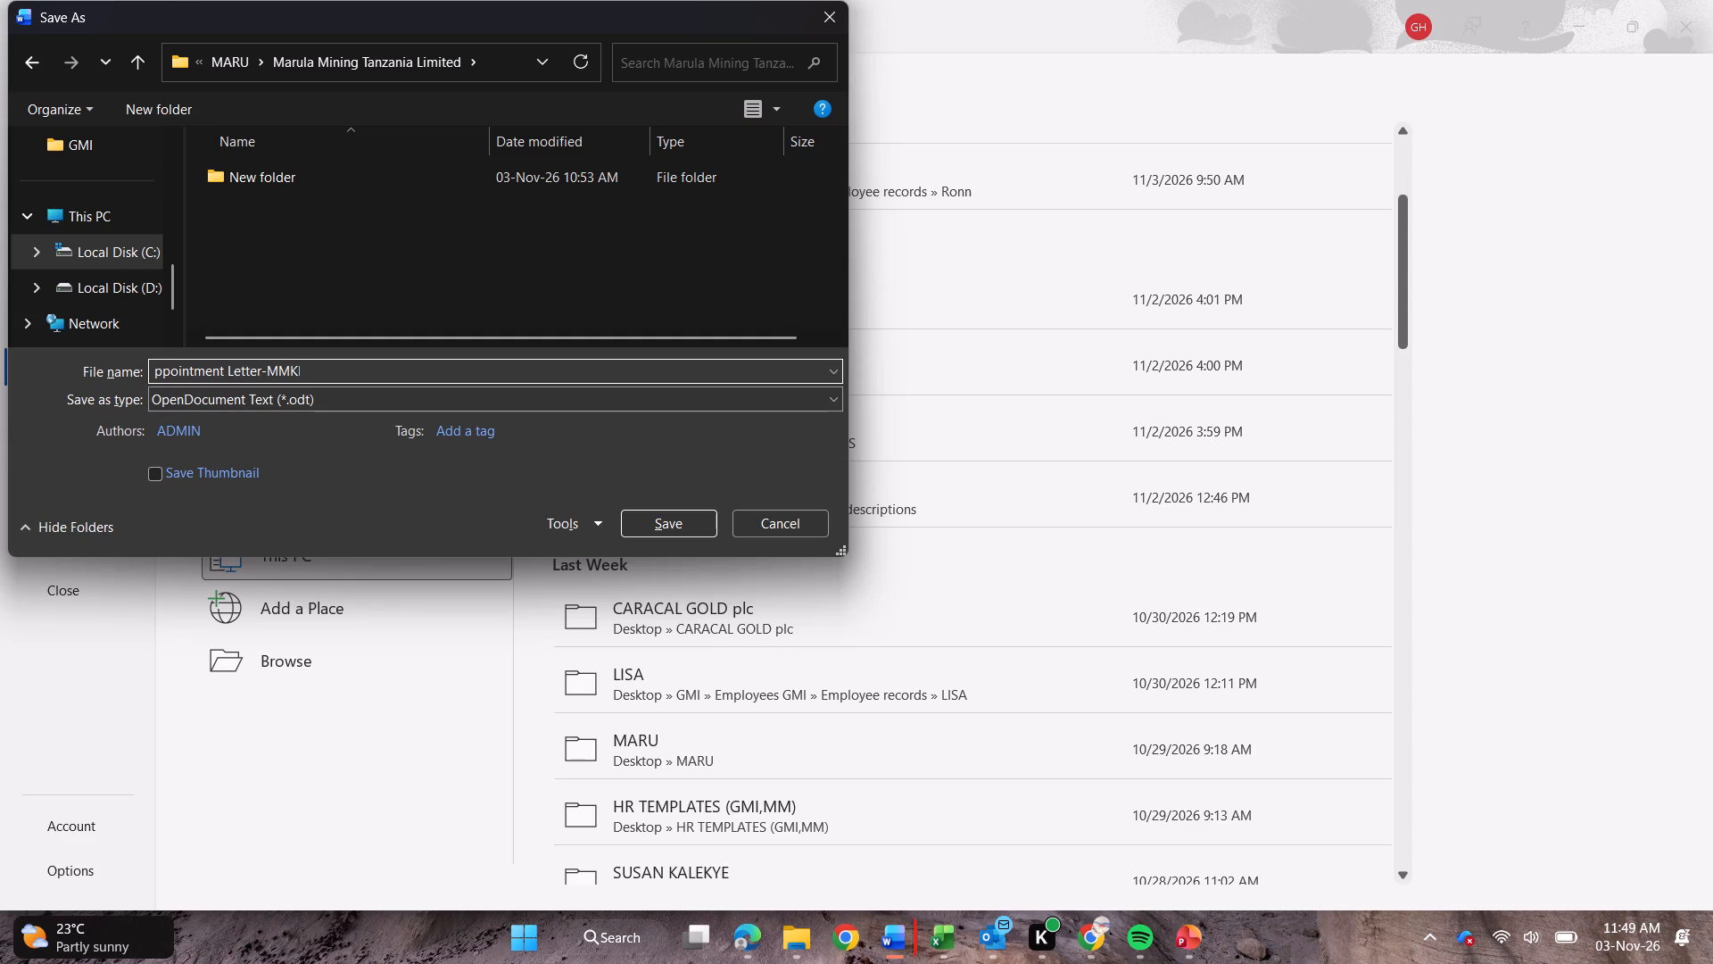
pyautogui.press('BackSpace')
pyautogui.press('BackSpace')
pyautogui.write('TL')
pyautogui.press('space')
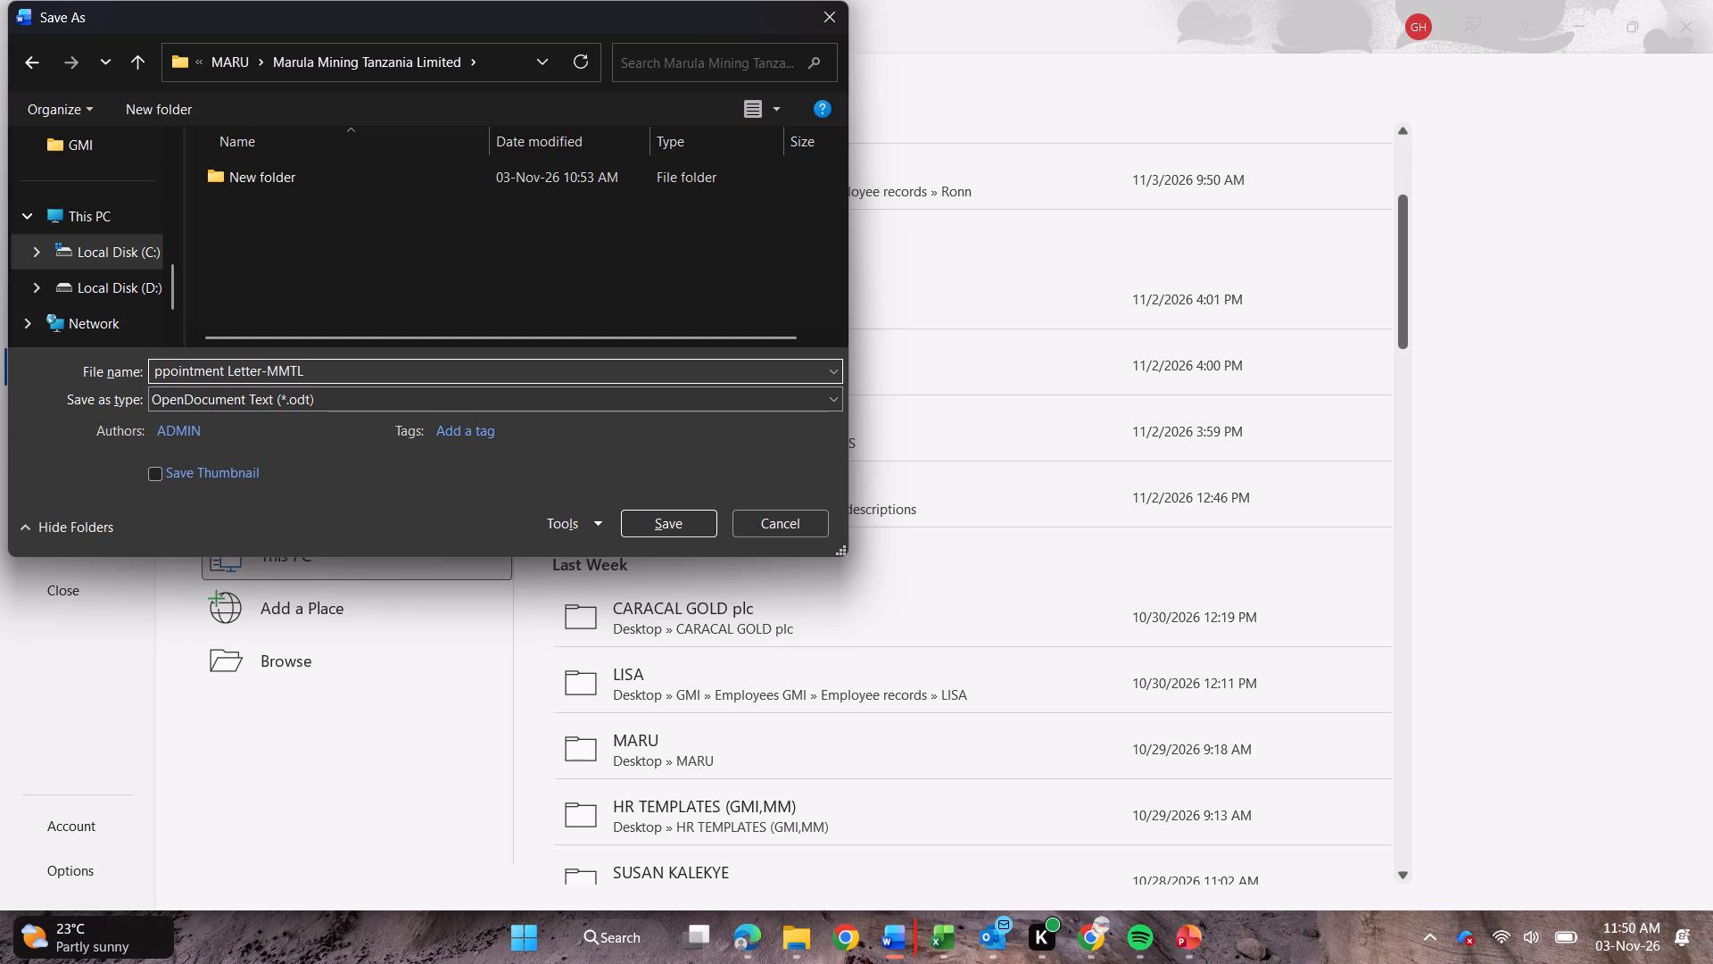
pyautogui.press('BackSpace')
pyautogui.press('/')
pyautogui.write('PKF')
pyautogui.click(160, 368)
pyautogui.press('Left')
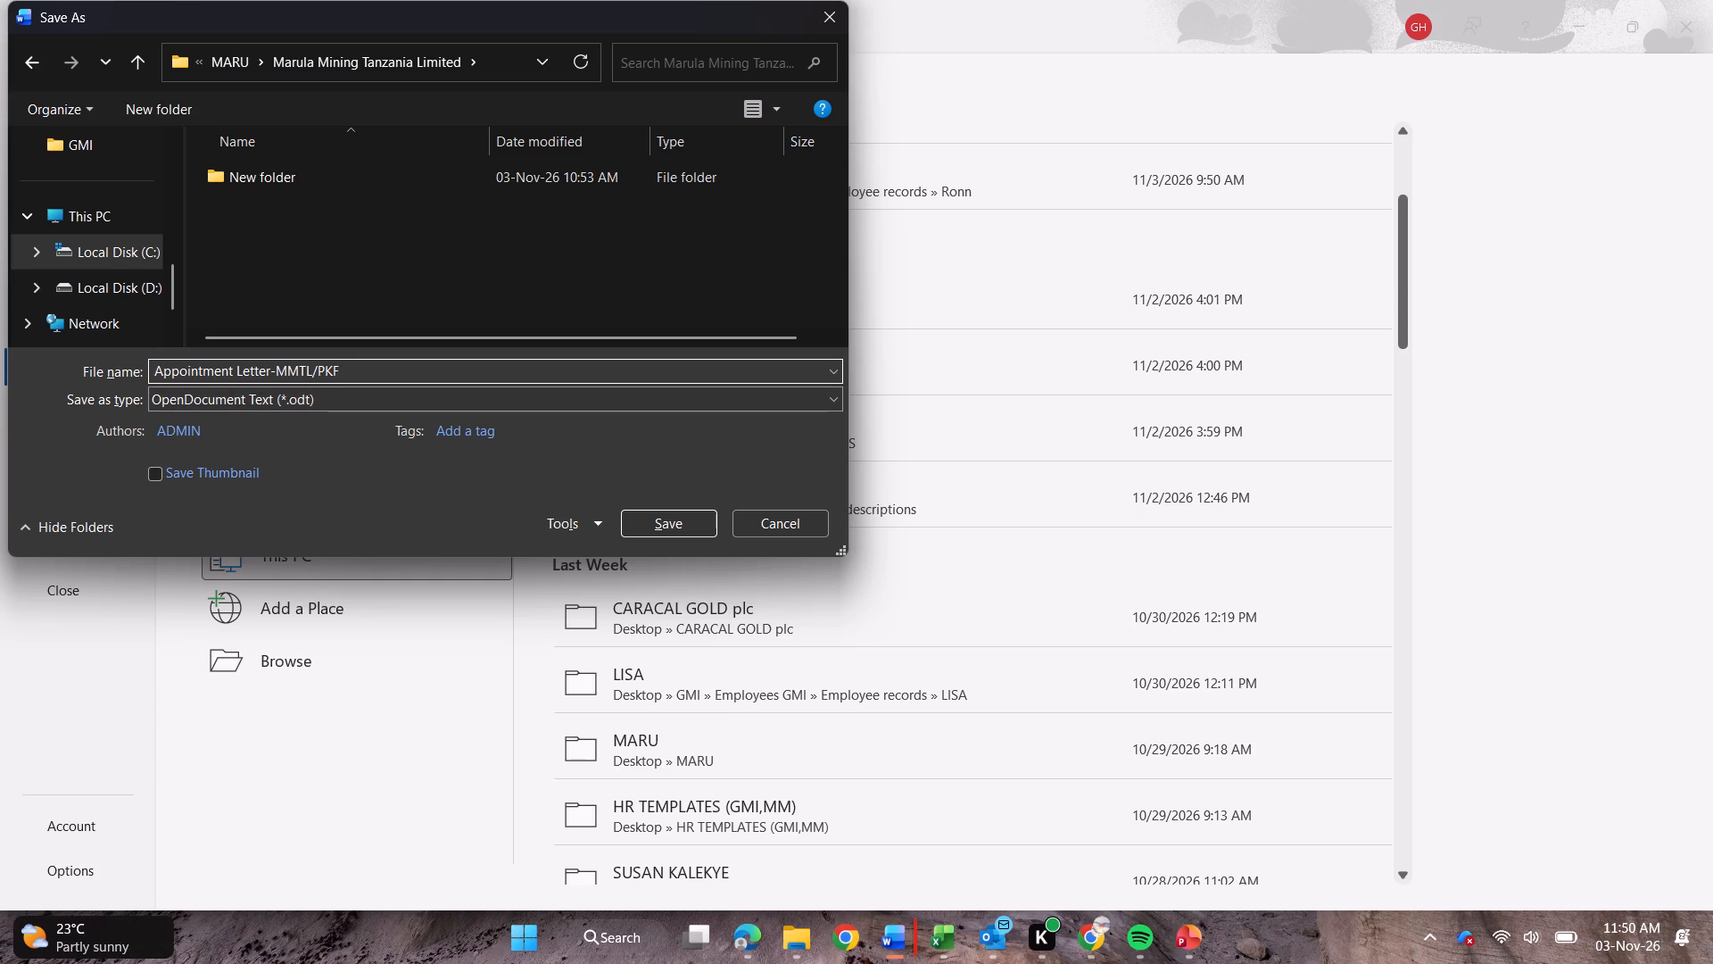
pyautogui.click(683, 529)
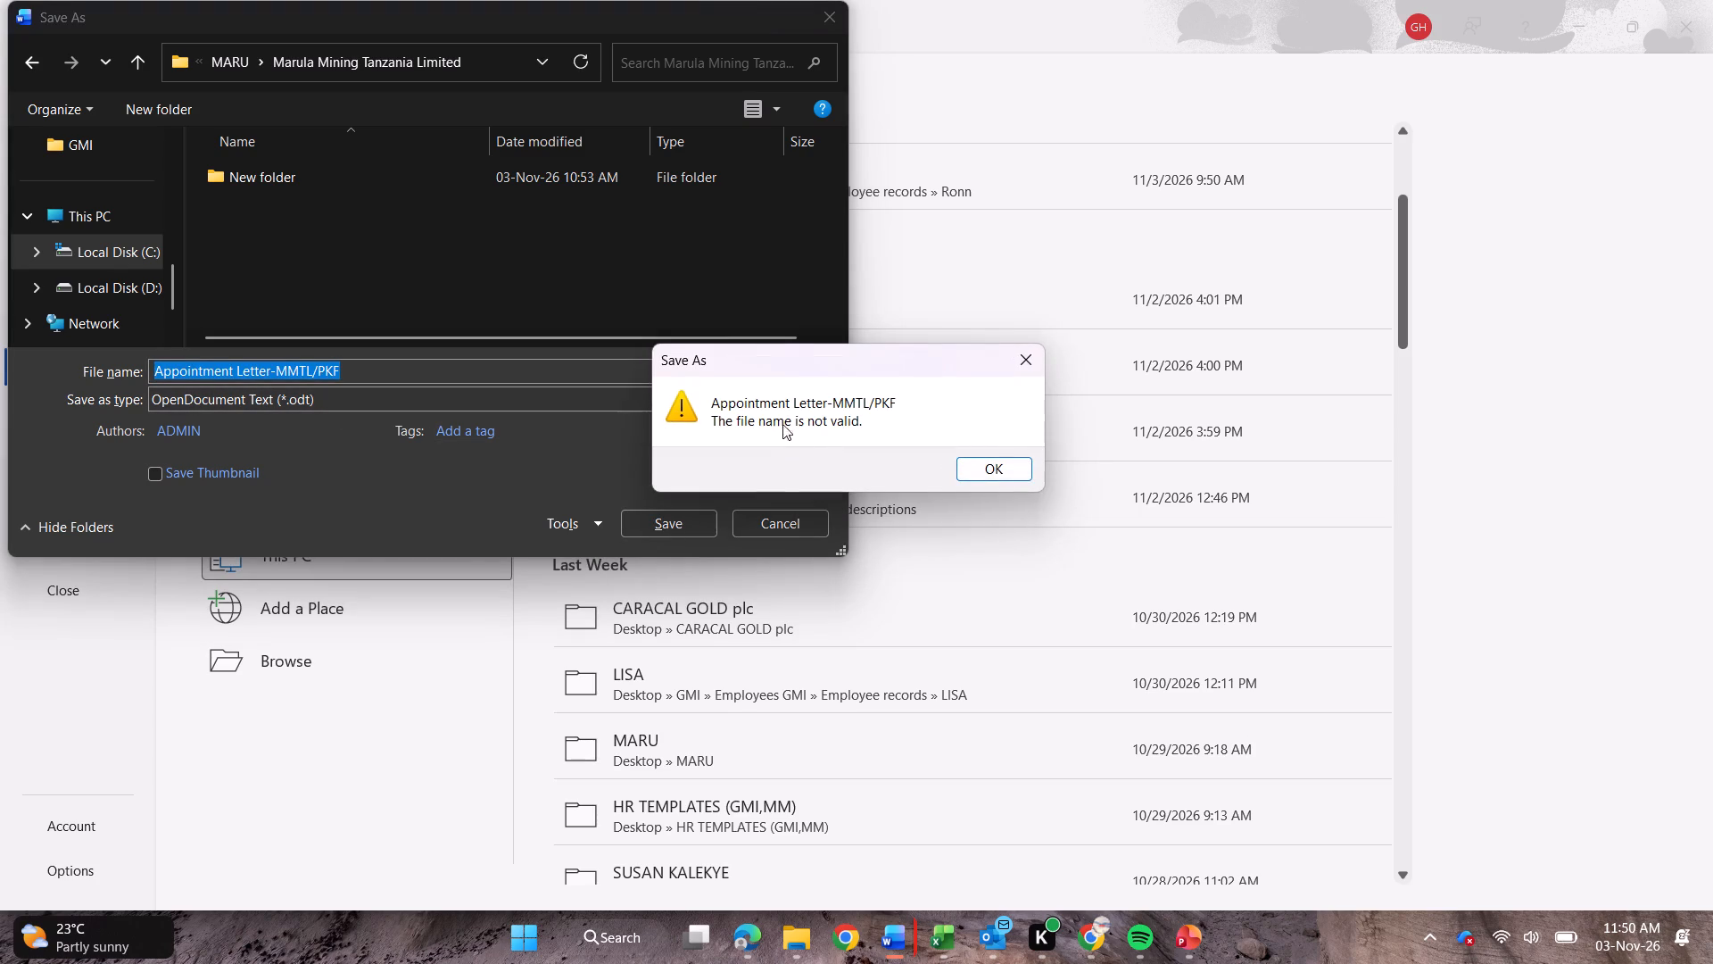
pyautogui.click(1014, 351)
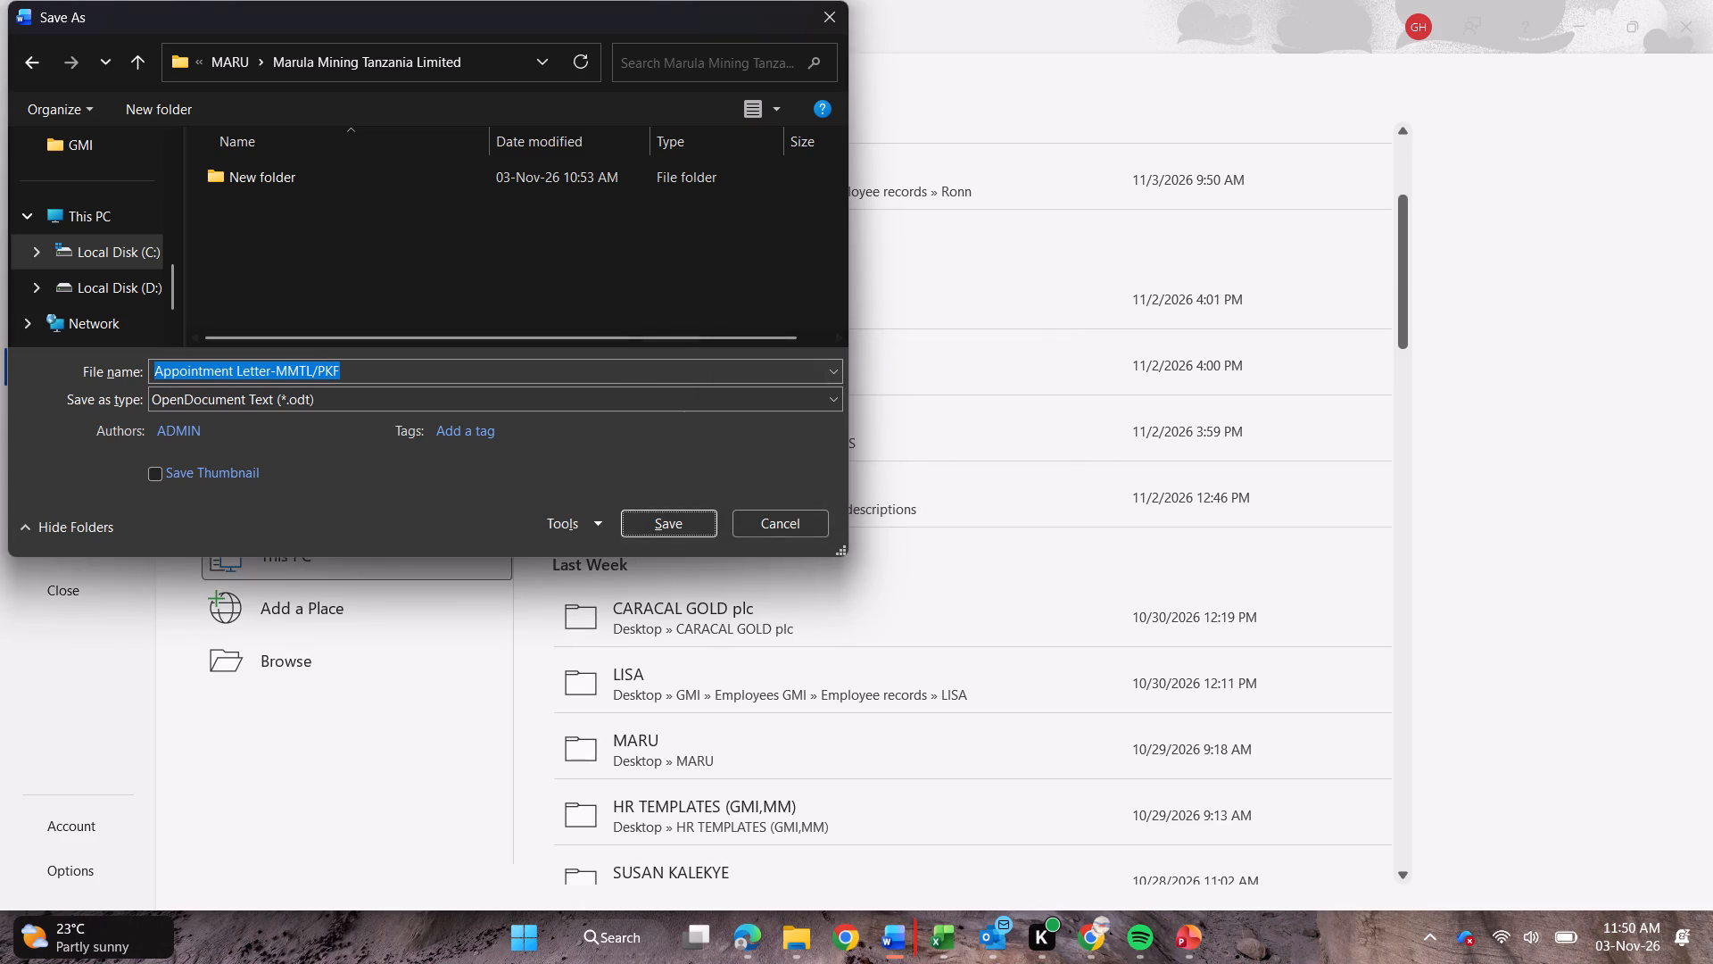
# Replace the slash in the file name with a hyphen, giving "Appointment Letter-MMTL-PKF", and save the letter in OpenDocument Text format.
pyautogui.click(317, 363)
pyautogui.click(322, 377)
pyautogui.click(322, 374)
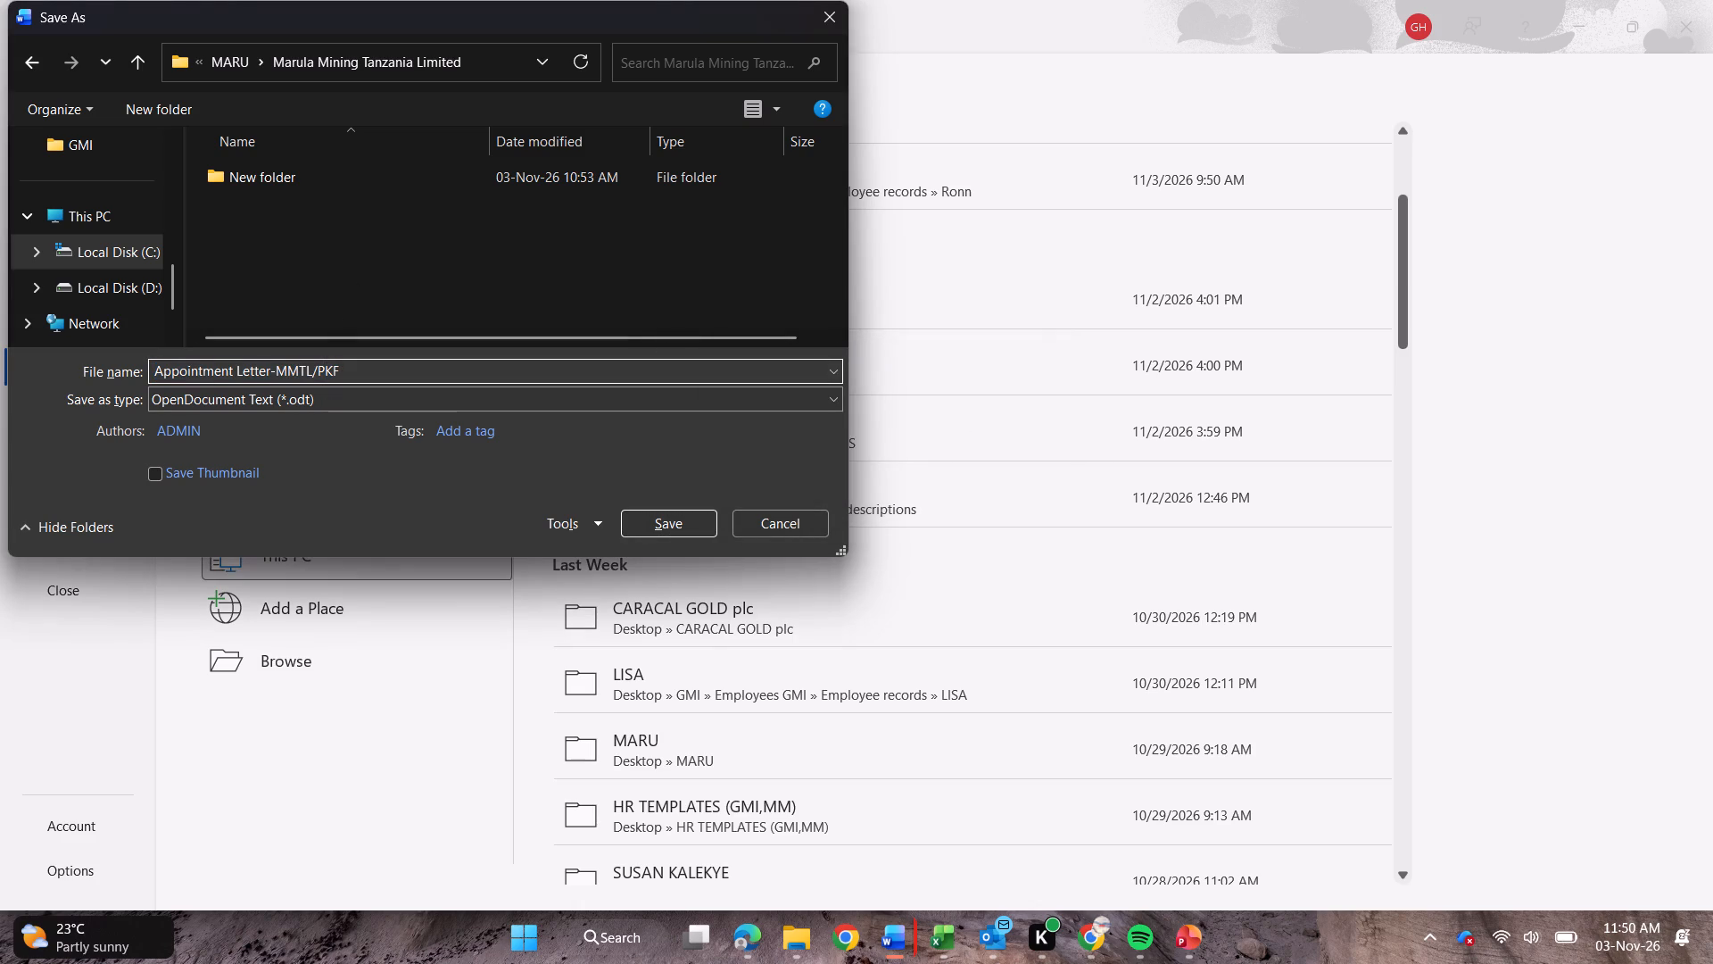
pyautogui.click(318, 368)
pyautogui.press('BackSpace')
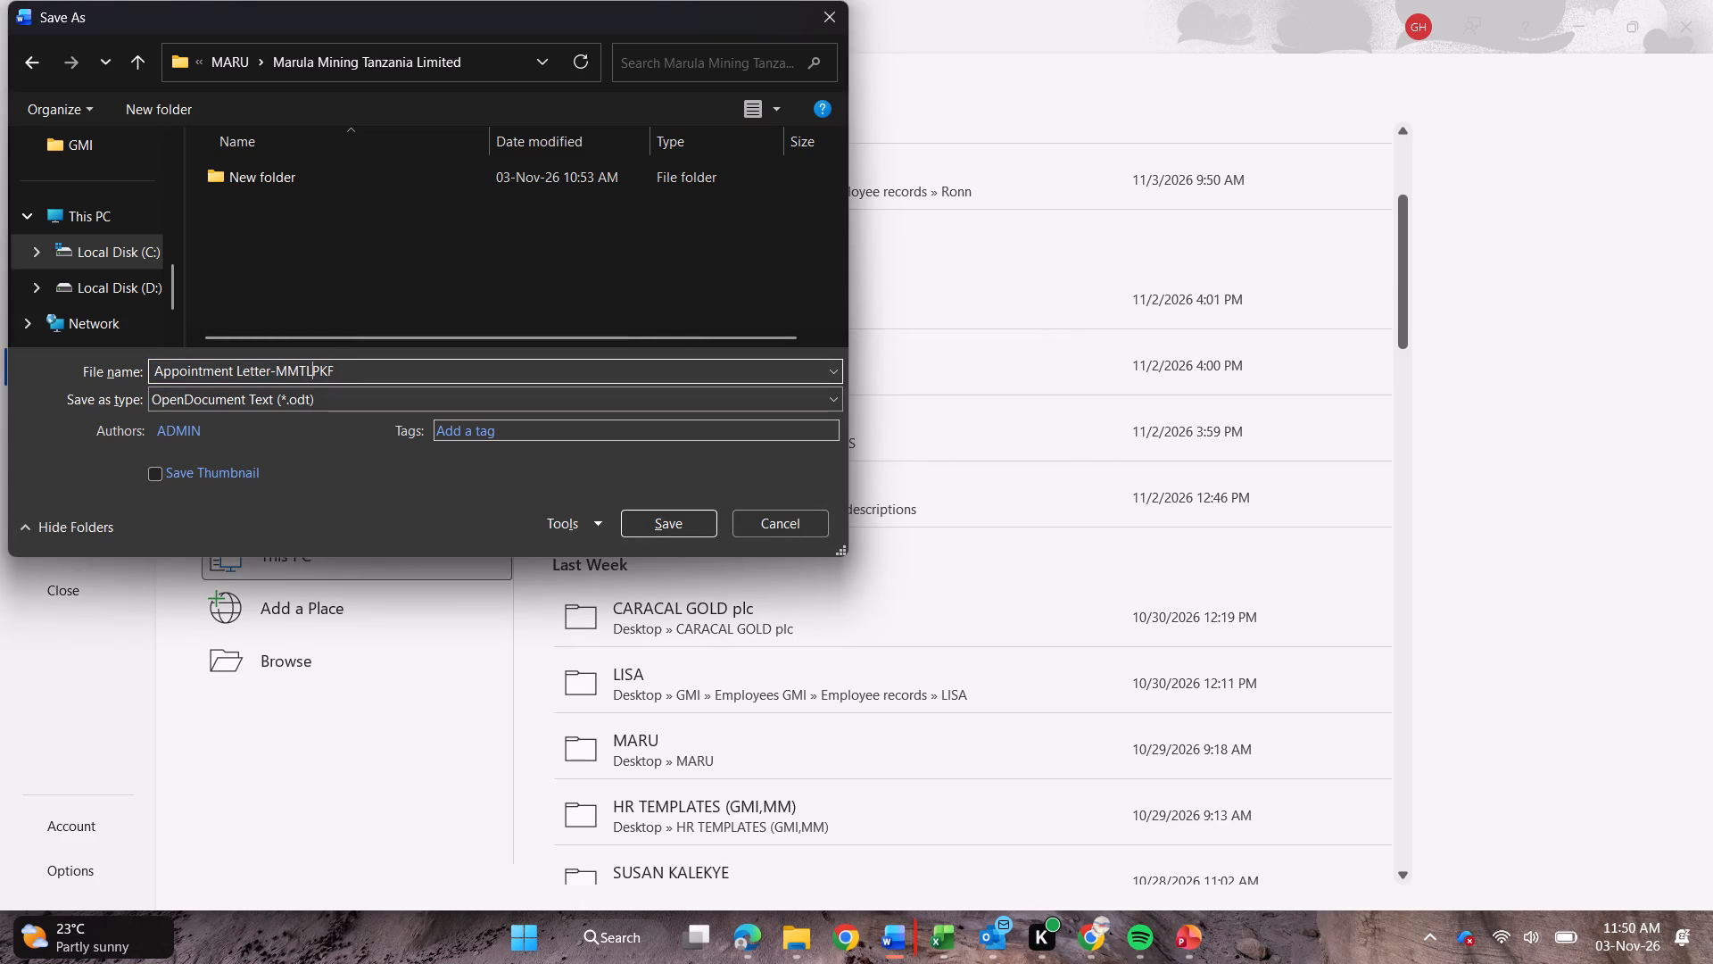
pyautogui.press('-')
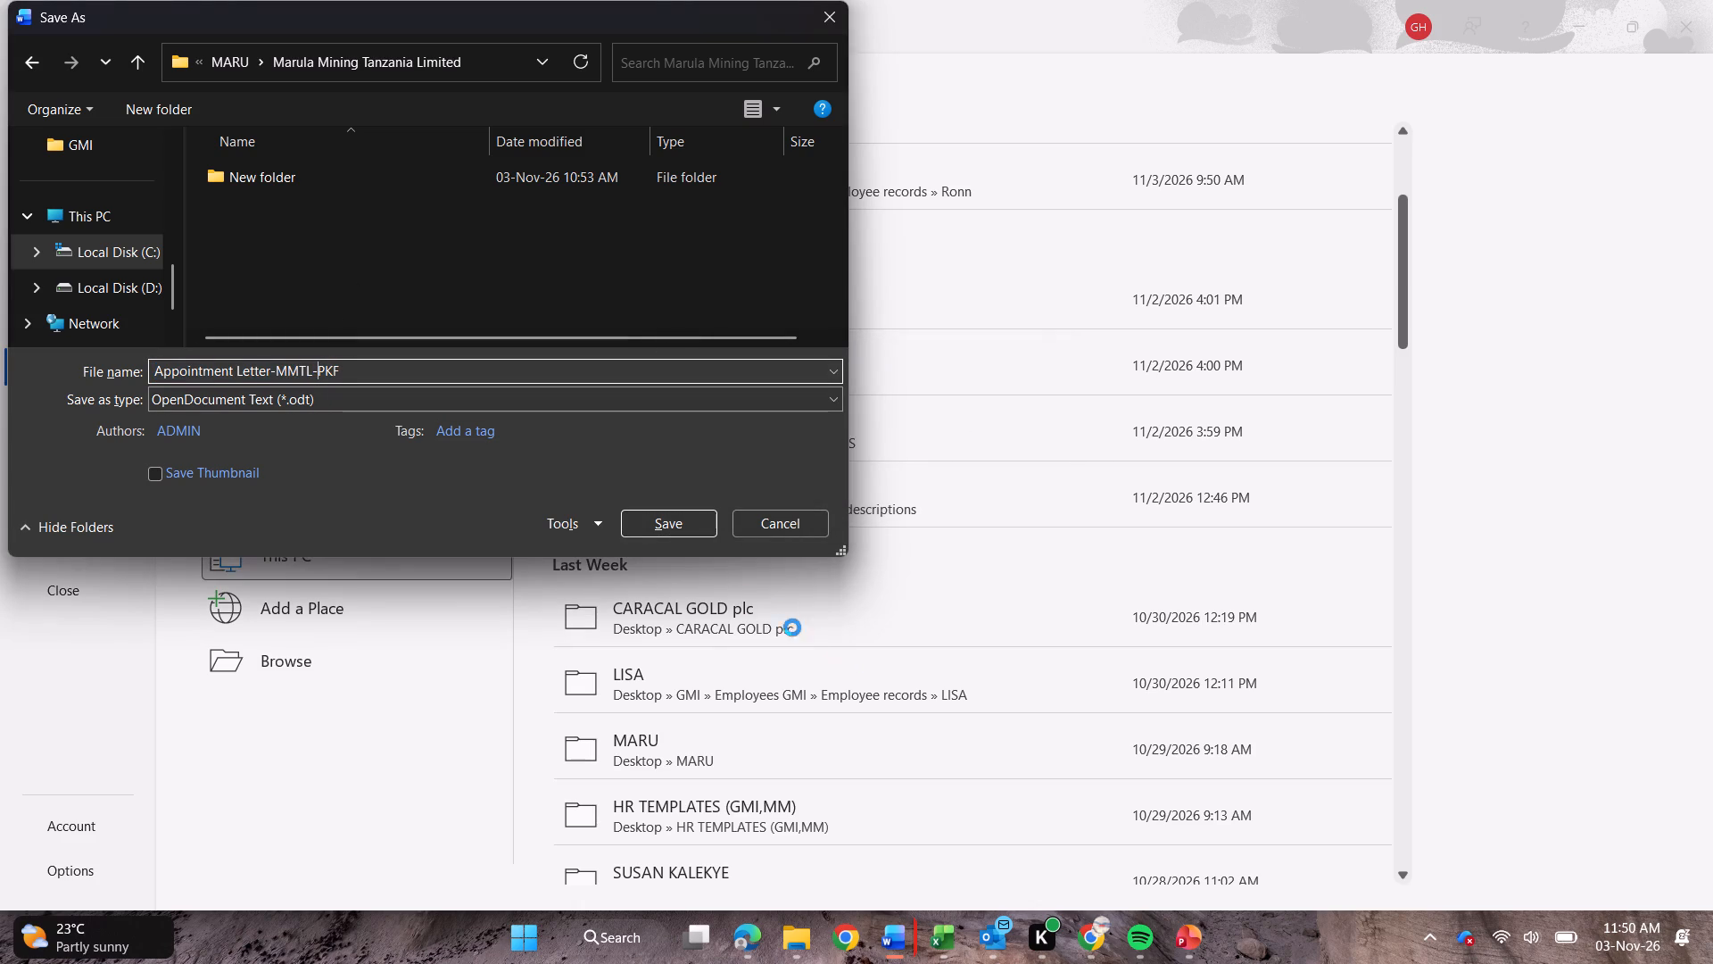
pyautogui.click(667, 532)
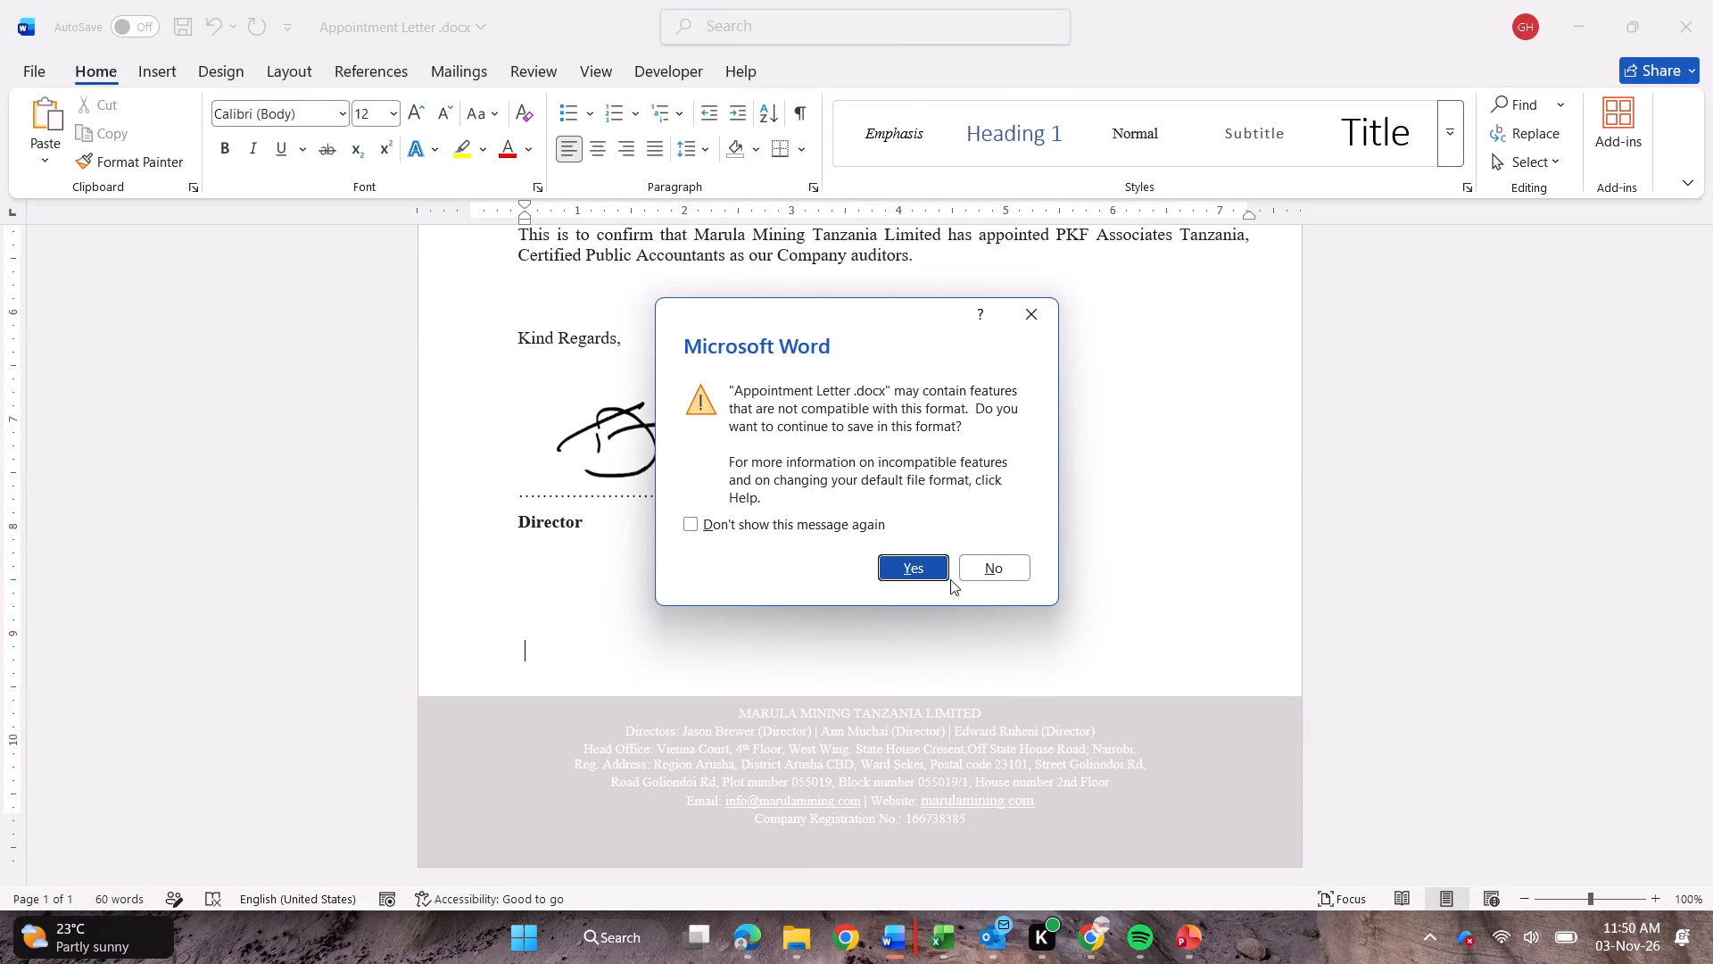
pyautogui.click(926, 569)
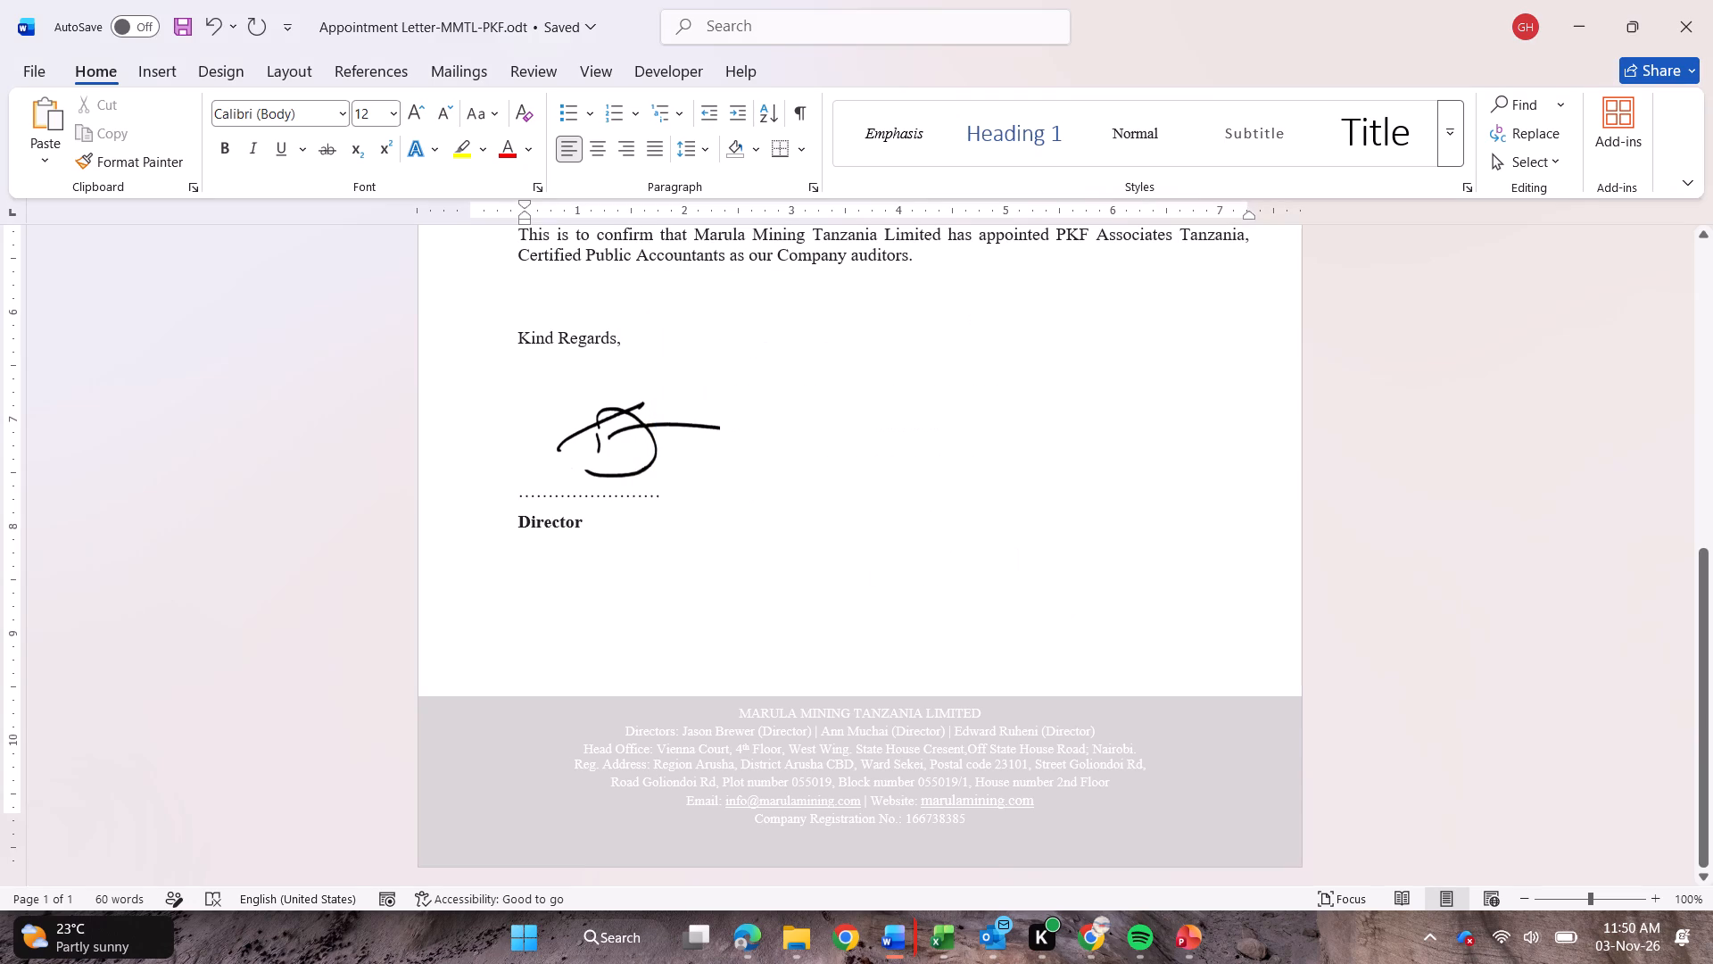
# Export the letter as the PDF "Appointment Letter-MMTL-PKF.pdf" to the Marula Mining Tanzania Limited folder.
pyautogui.click(40, 74)
pyautogui.click(82, 544)
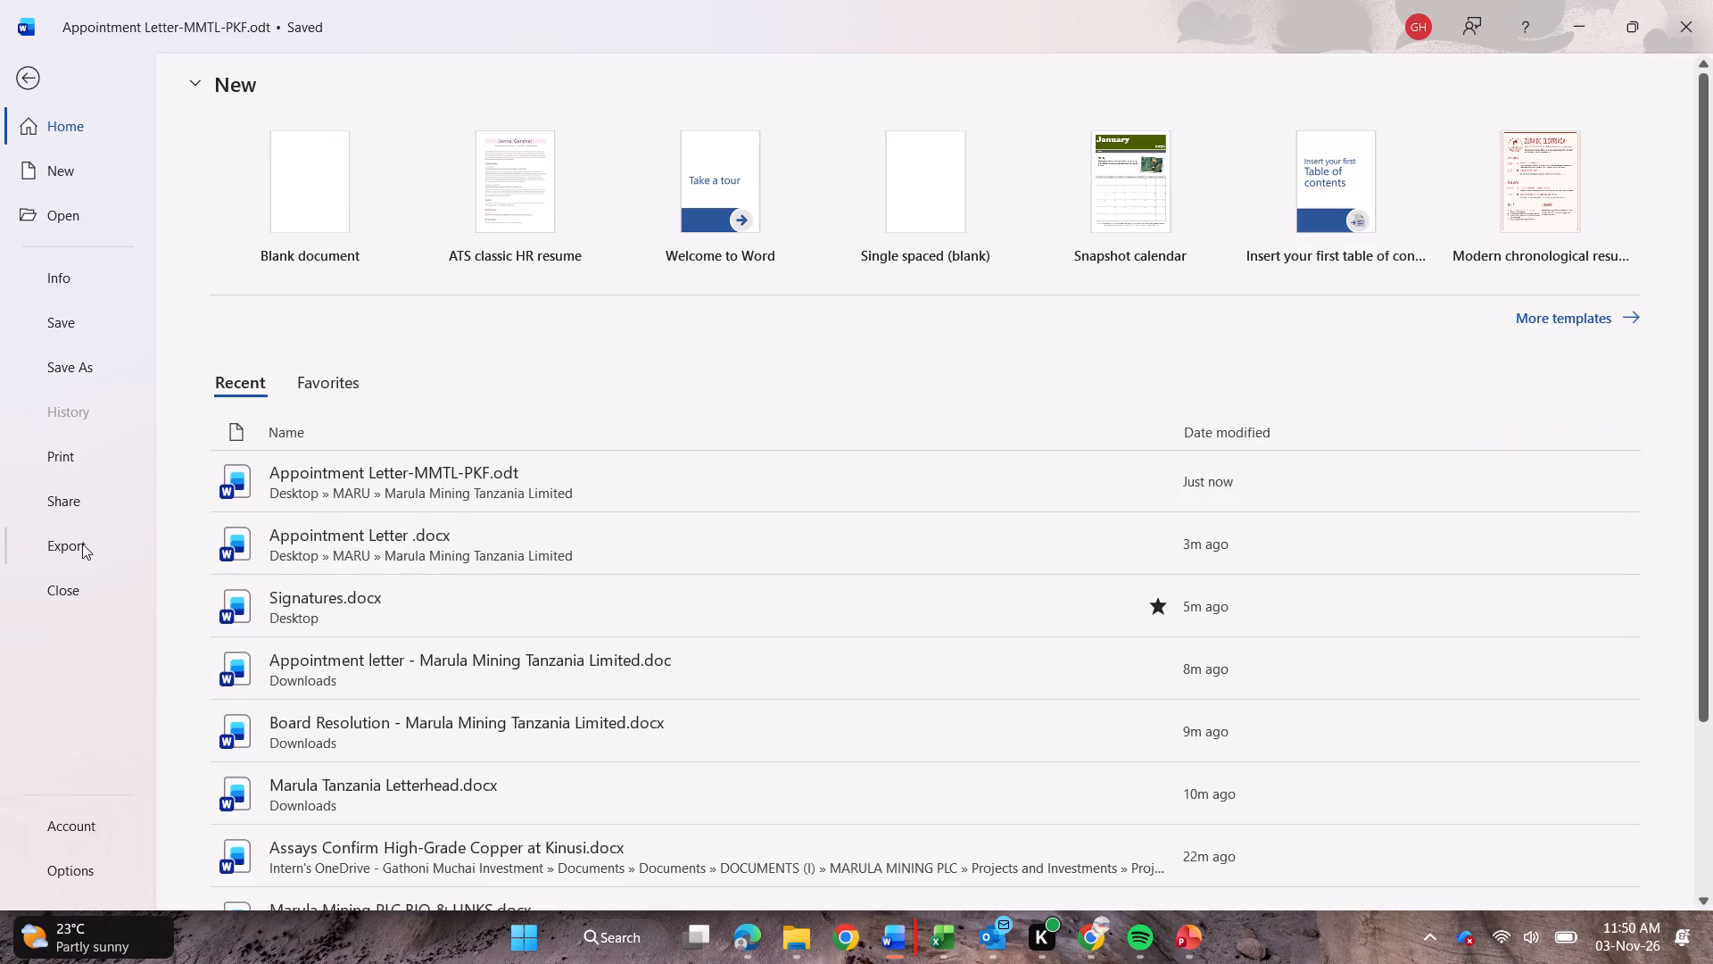
pyautogui.click(604, 309)
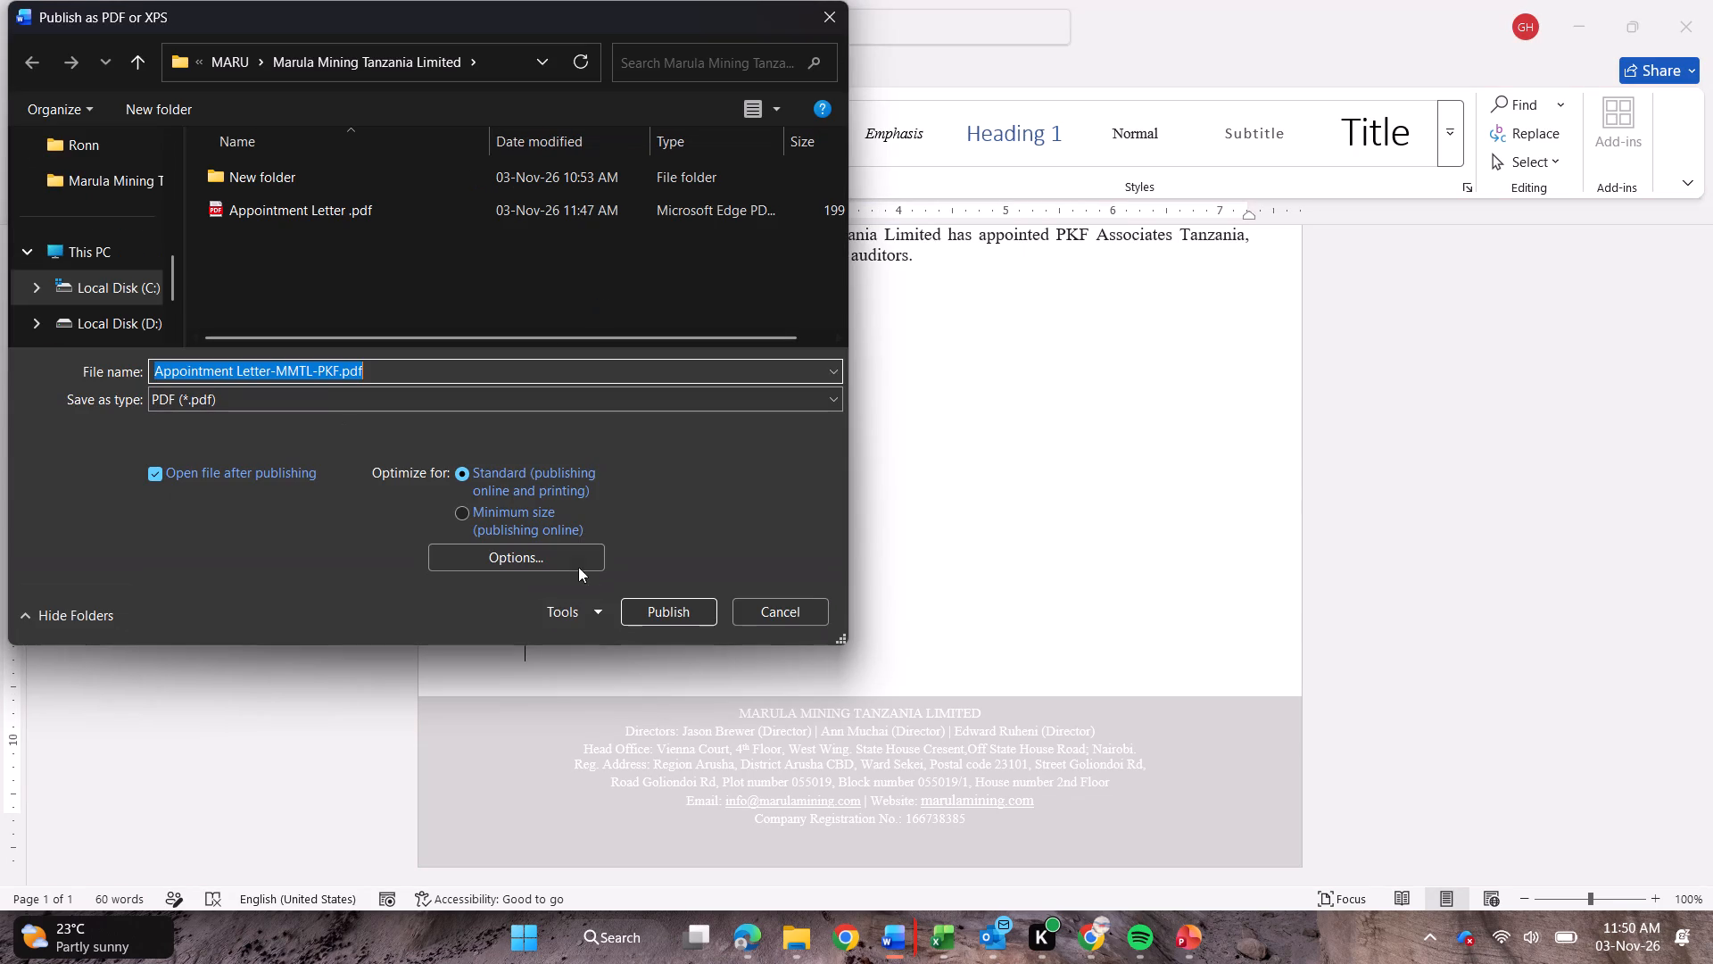
pyautogui.click(649, 613)
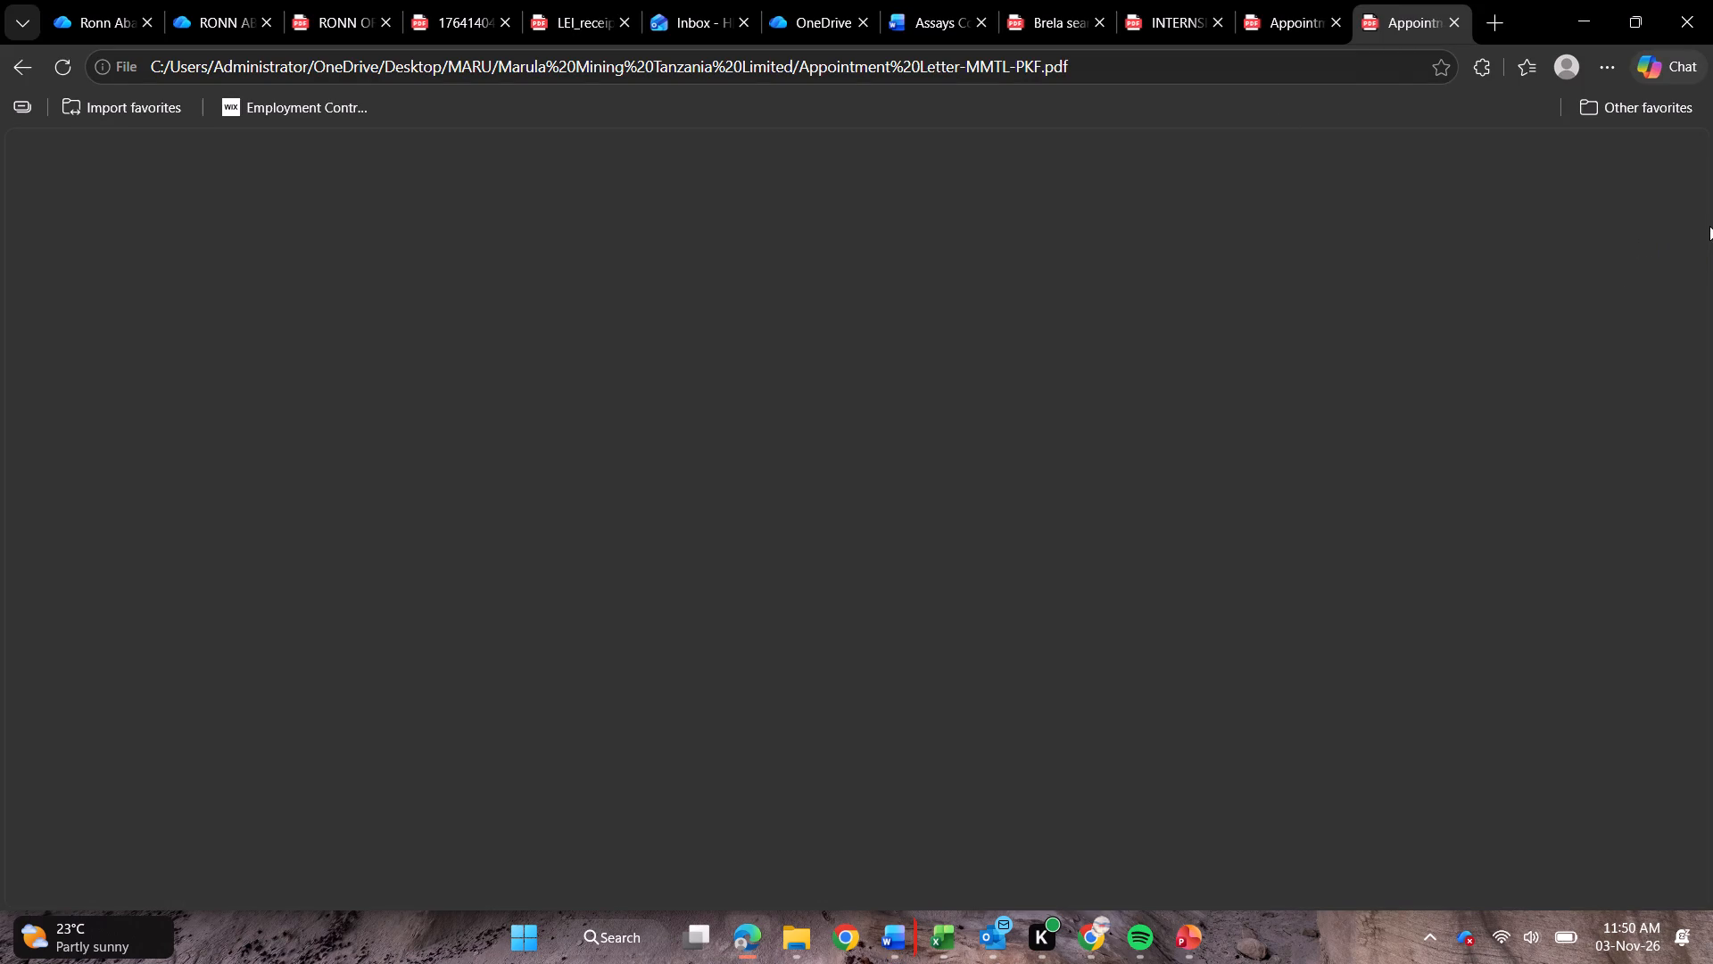
# Fit the exported PDF to the window width and review the letter from the letterhead down to the footer.
pyautogui.click(820, 145)
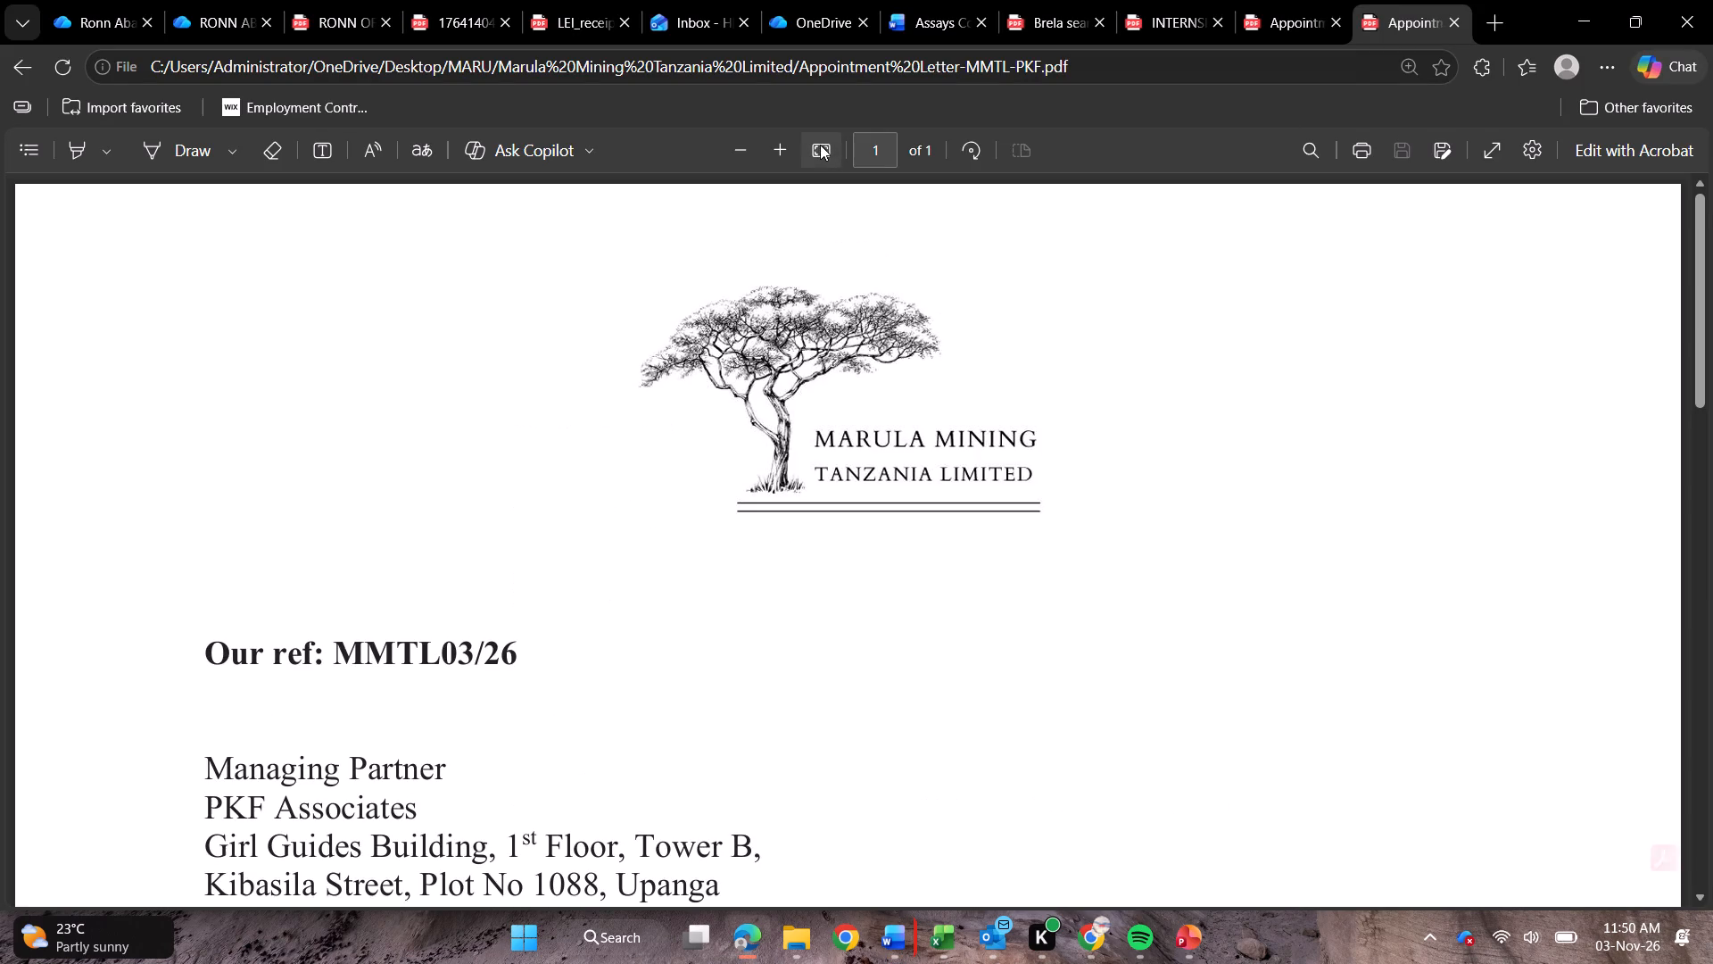
pyautogui.scroll(-2, 1014, 447)
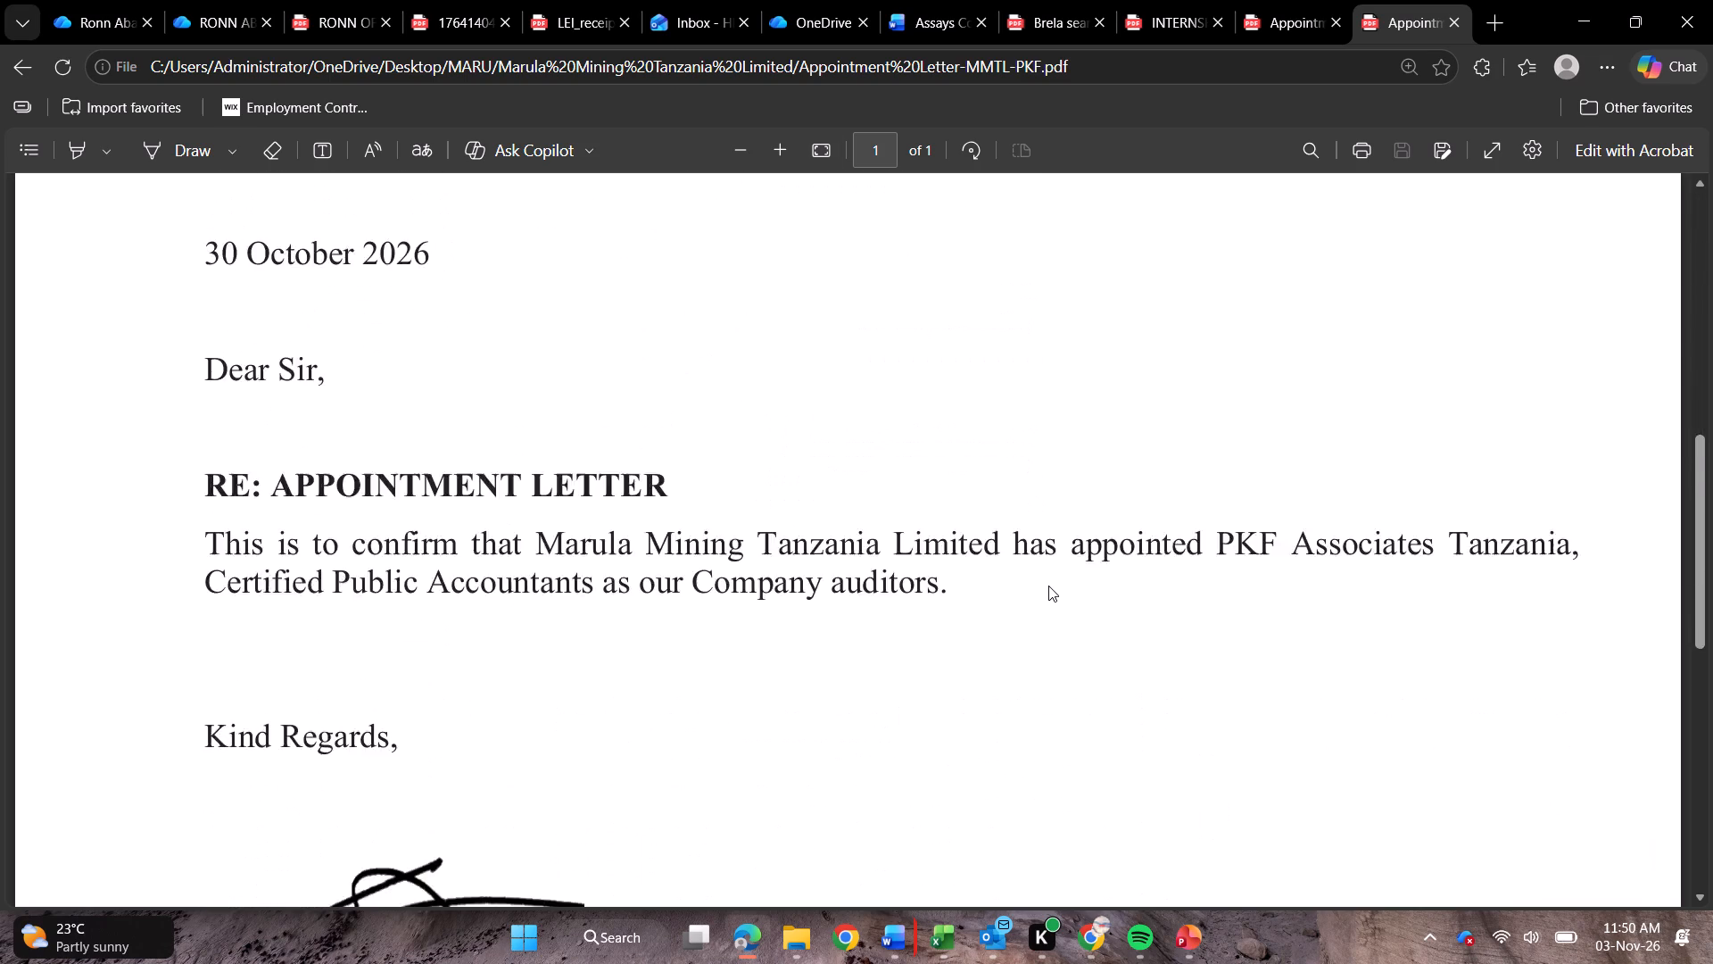
pyautogui.scroll(-3, 1048, 586)
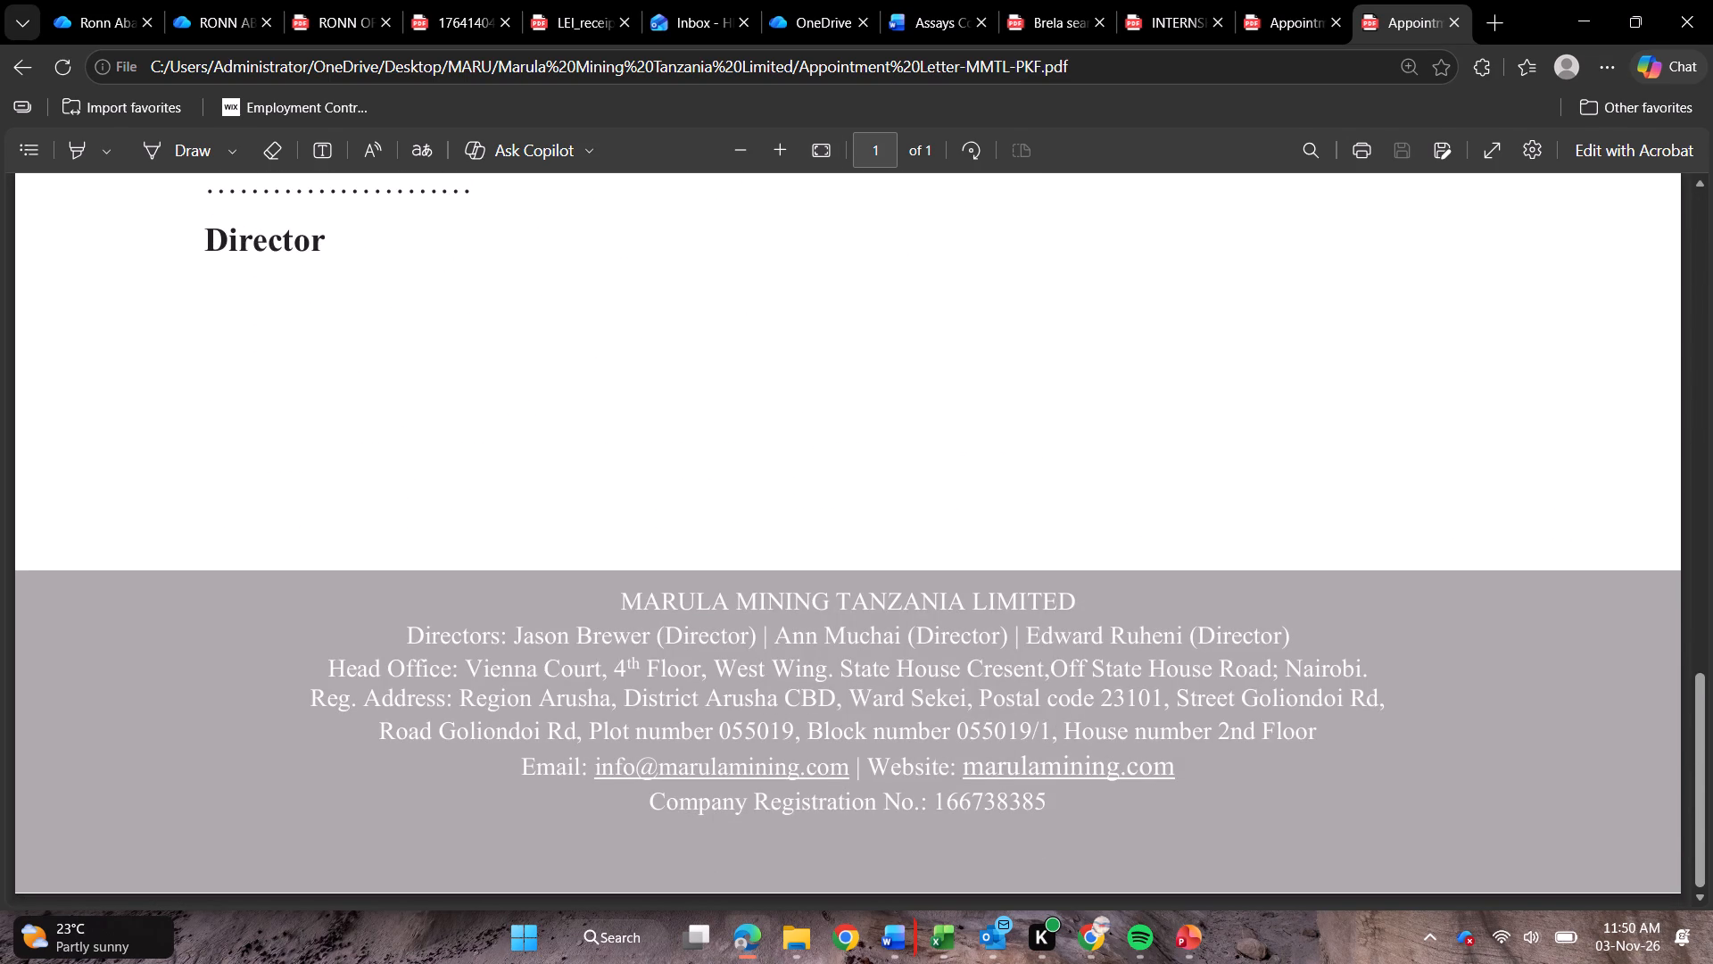